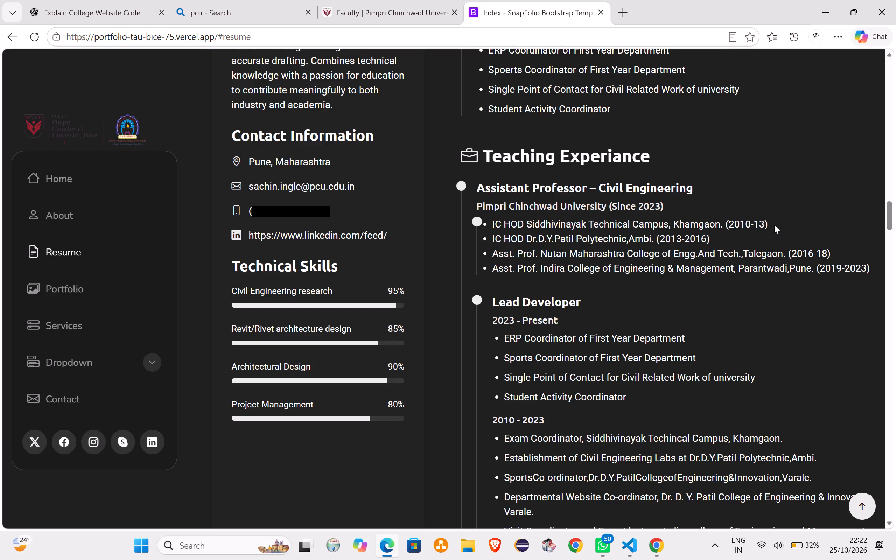
# Review the Teaching Experience part of the civil engineering professor's portfolio resume and close that portfolio.
pyautogui.scroll(-5, 752, 250)
pyautogui.scroll(4, 752, 251)
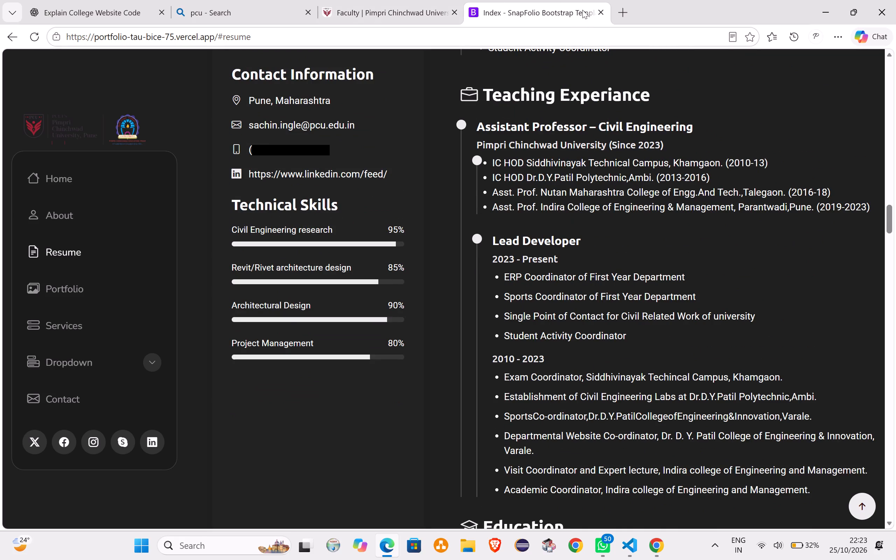
pyautogui.click(601, 12)
pyautogui.scroll(-5, 591, 236)
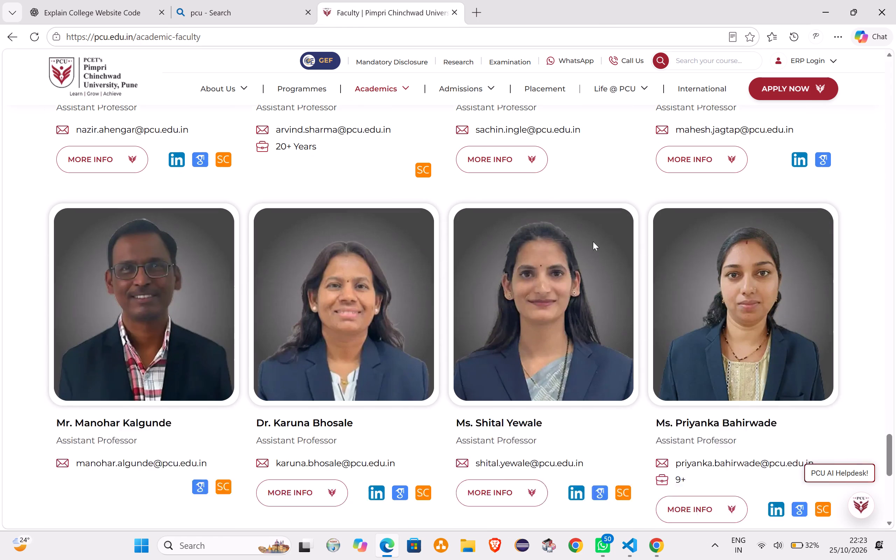
pyautogui.click(491, 468)
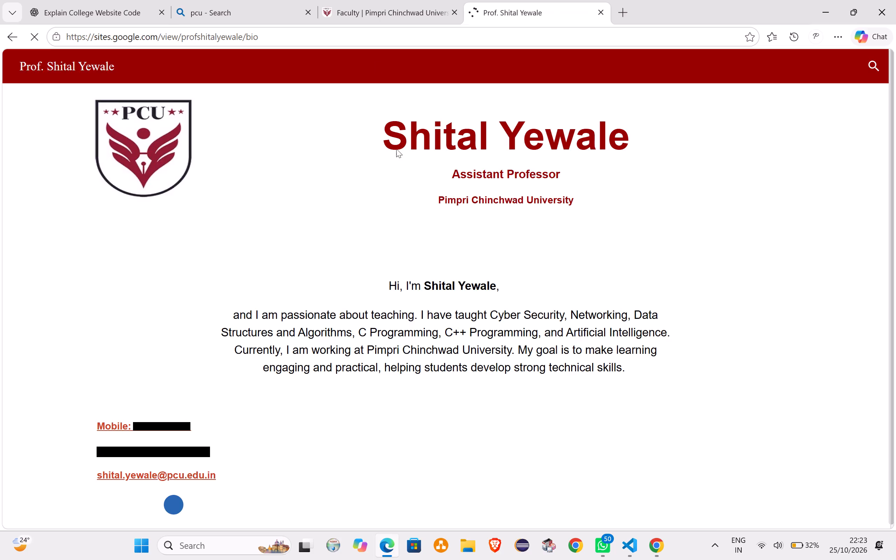
pyautogui.scroll(-3, 532, 274)
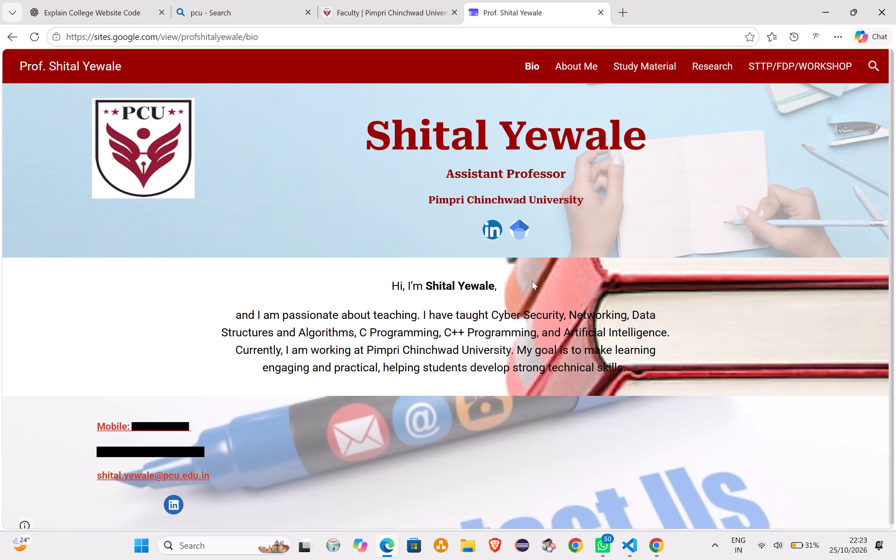
pyautogui.scroll(-4, 532, 281)
pyautogui.scroll(-6, 651, 261)
pyautogui.scroll(6, 651, 261)
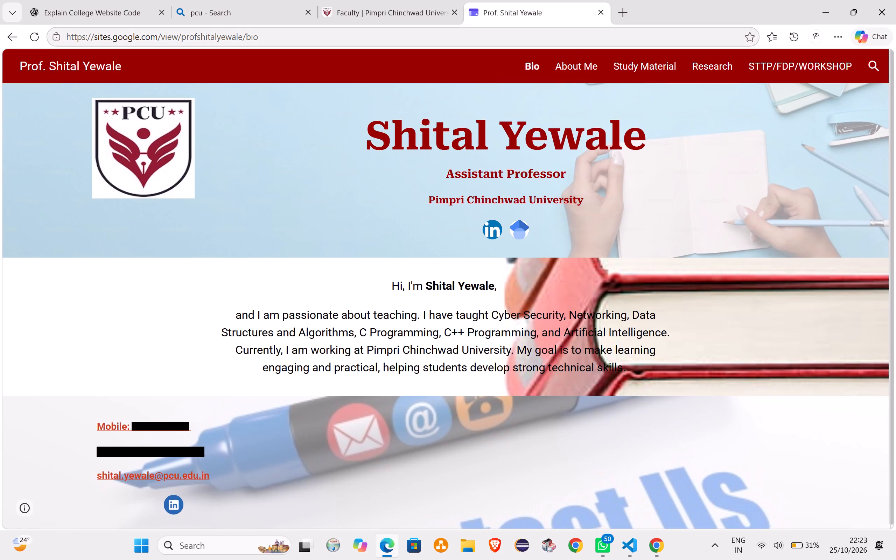
pyautogui.click(596, 11)
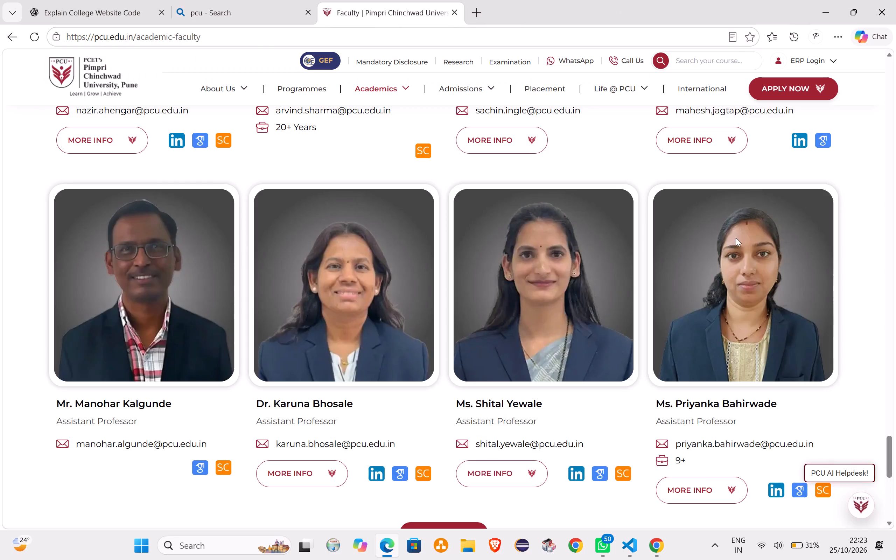
# Browse further down the faculty list, loading two more batches of faculty members.
pyautogui.scroll(-6, 725, 271)
pyautogui.click(440, 172)
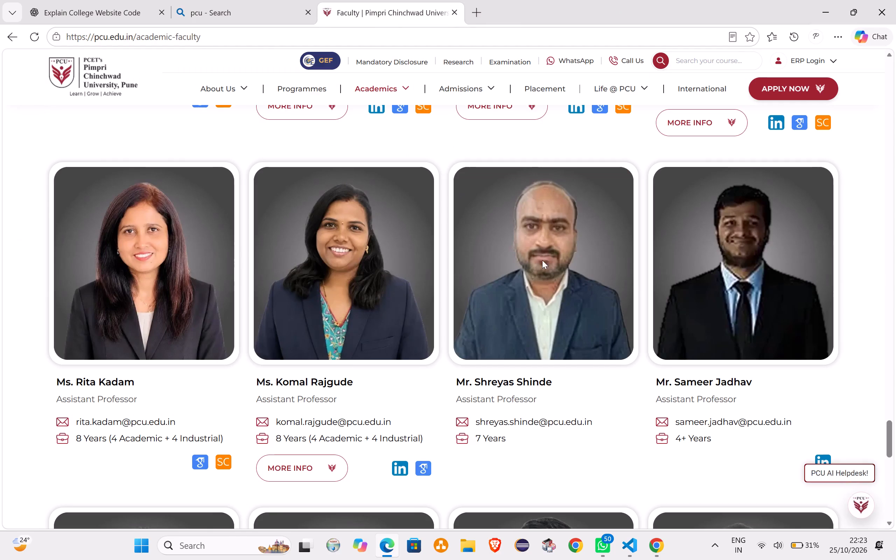
pyautogui.scroll(-6, 536, 297)
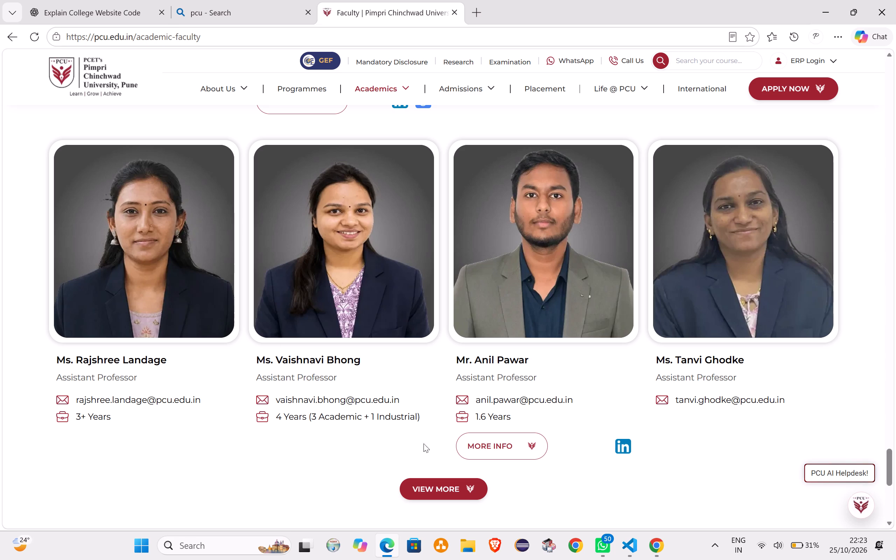
pyautogui.scroll(-1, 412, 448)
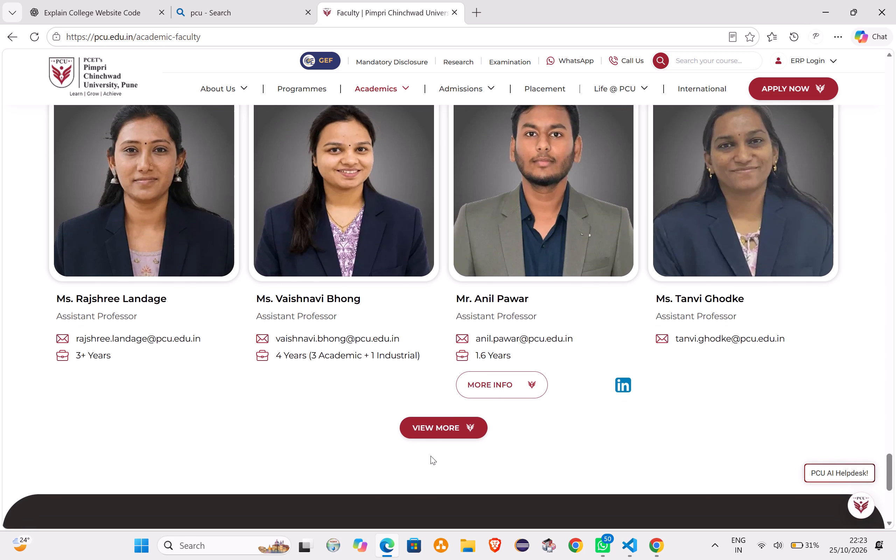
pyautogui.click(467, 435)
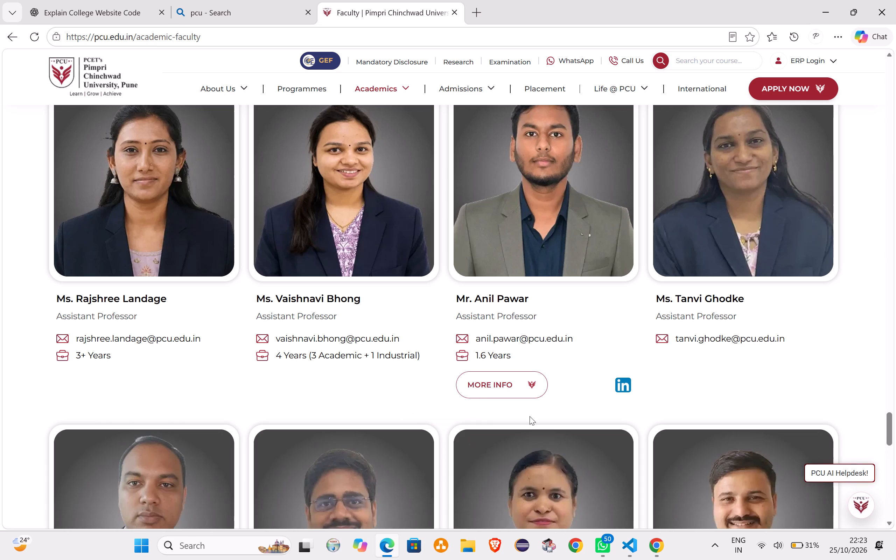
pyautogui.scroll(-2, 531, 418)
pyautogui.scroll(2, 533, 419)
pyautogui.scroll(-3, 541, 422)
pyautogui.scroll(3, 721, 375)
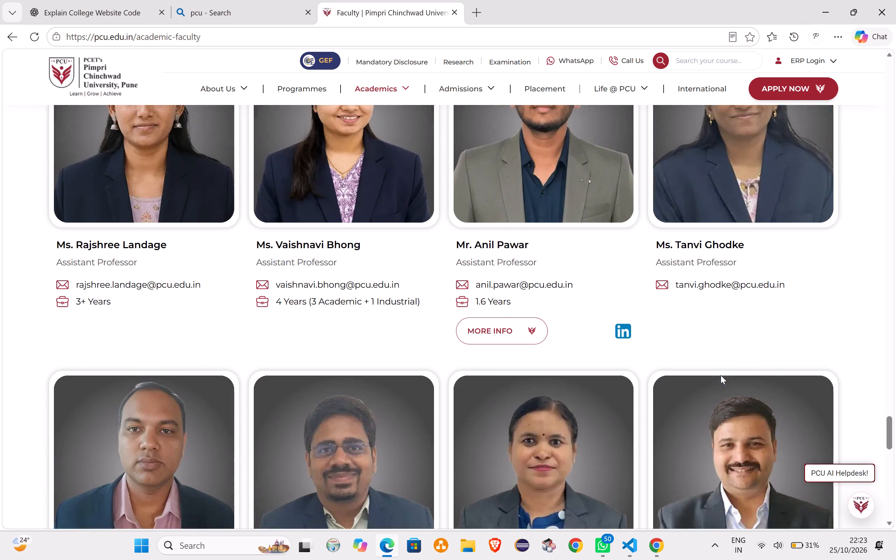
pyautogui.scroll(-5, 721, 376)
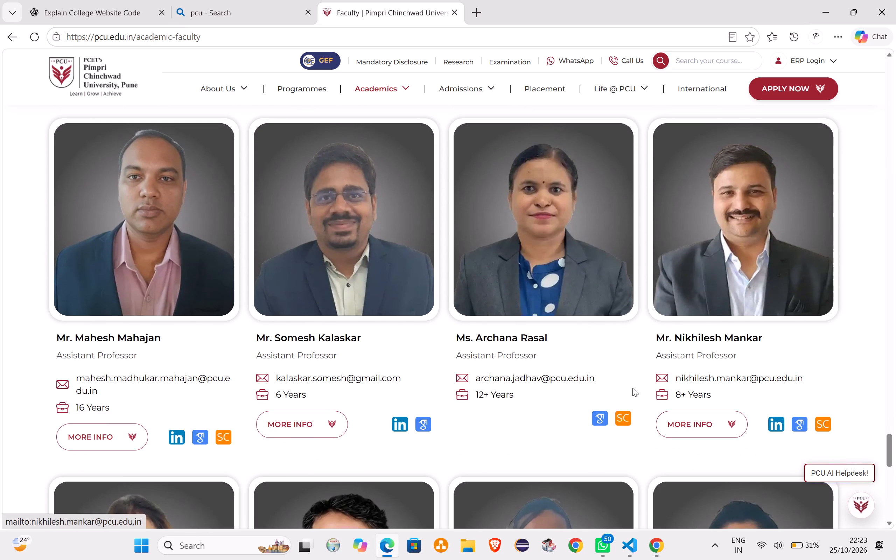
pyautogui.click(691, 427)
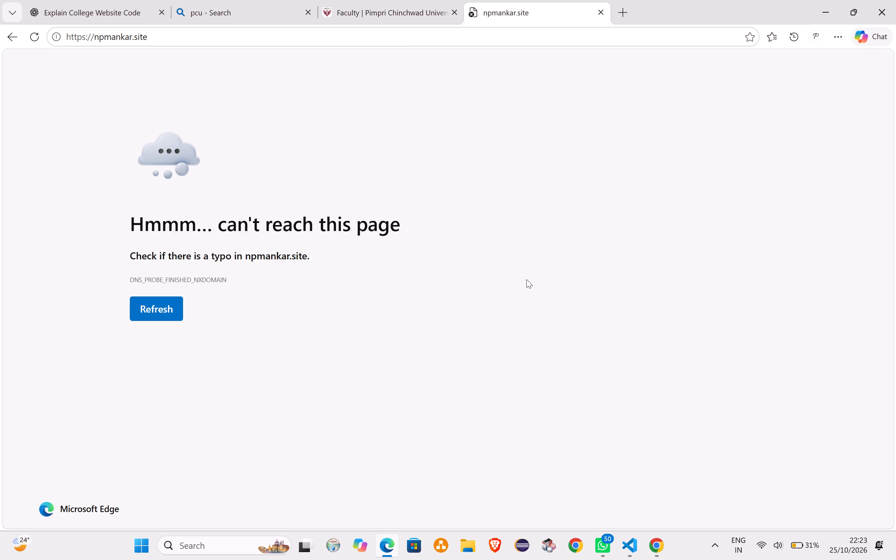
pyautogui.click(39, 37)
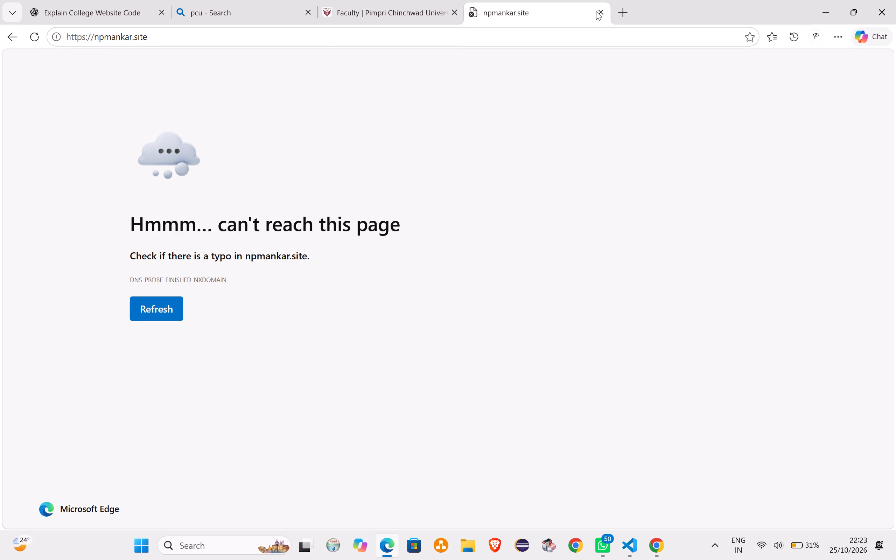
pyautogui.click(598, 10)
# Open Mr. Kalaskar's personal site from his faculty card, look over its Bio page and close the site.
pyautogui.click(292, 422)
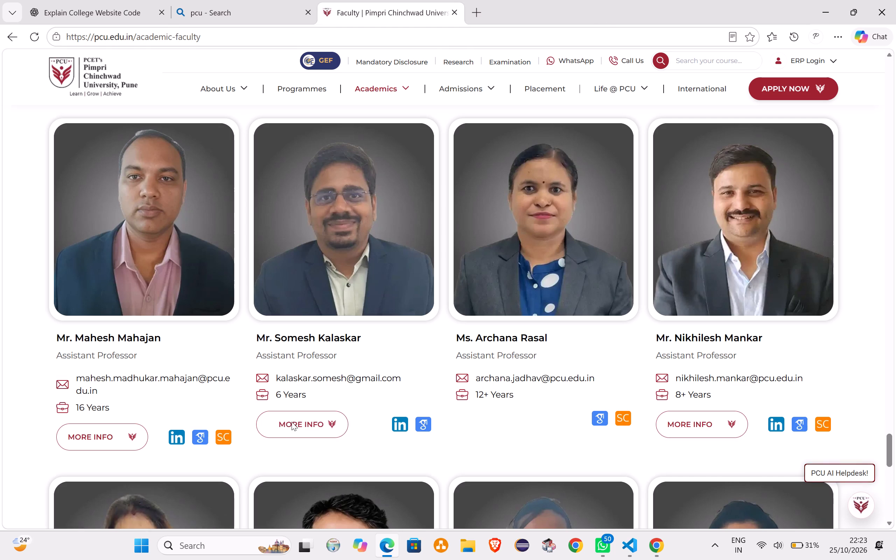
pyautogui.click(411, 10)
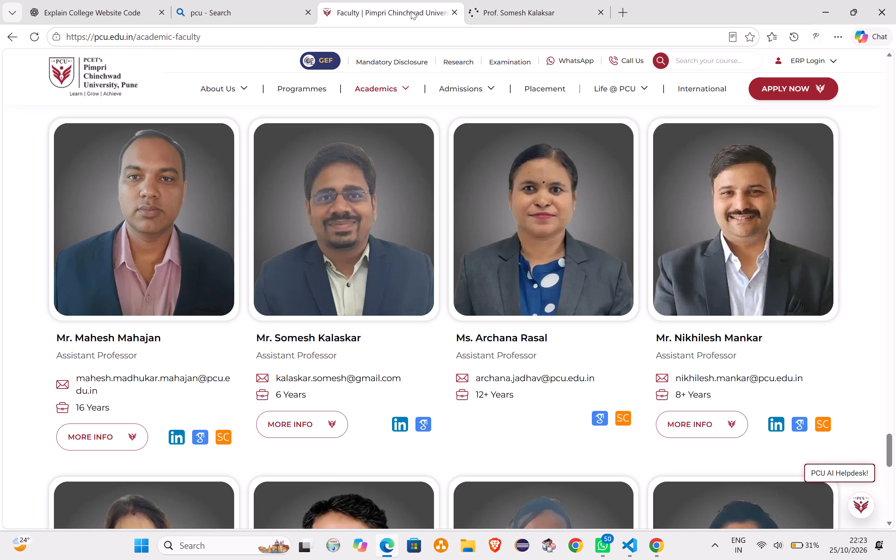
pyautogui.click(515, 10)
pyautogui.scroll(-2, 518, 198)
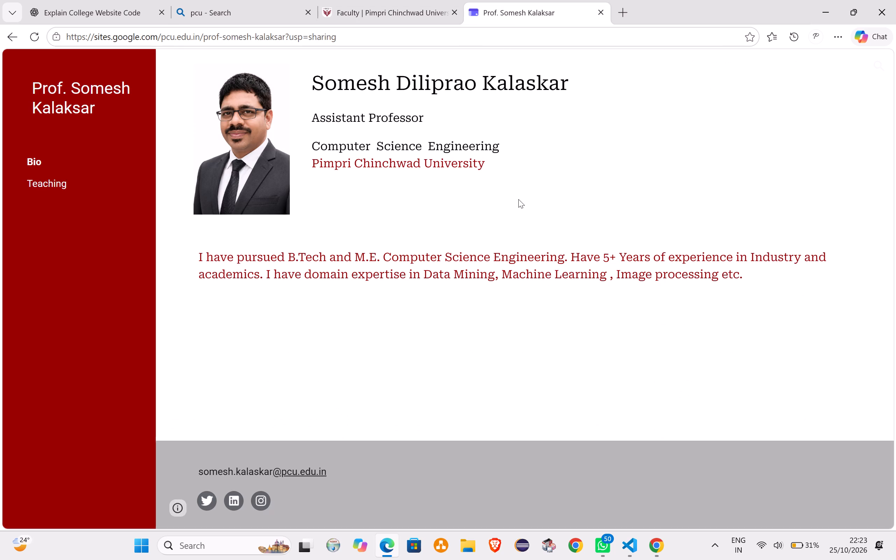
pyautogui.scroll(-4, 518, 199)
pyautogui.scroll(5, 519, 201)
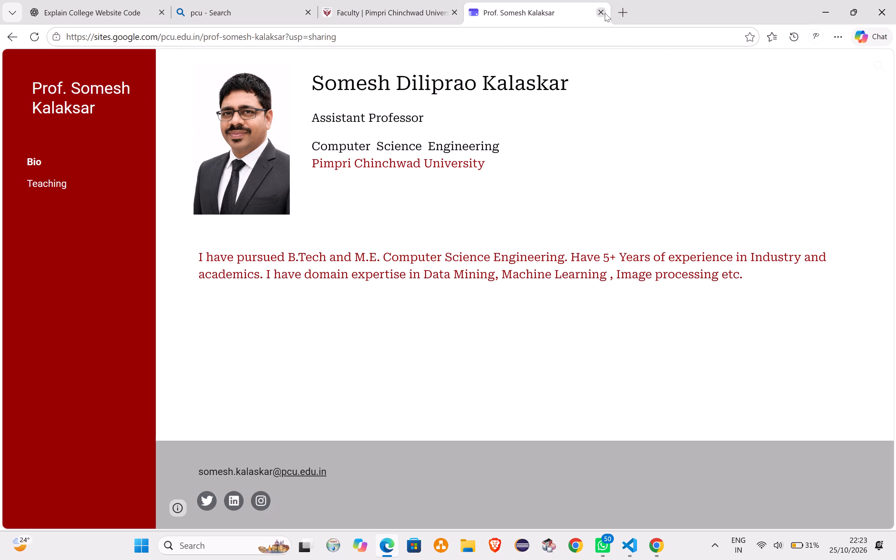
pyautogui.click(605, 13)
# Browse to the end of the loaded faculty list and load another batch of faculty members.
pyautogui.scroll(-6, 701, 216)
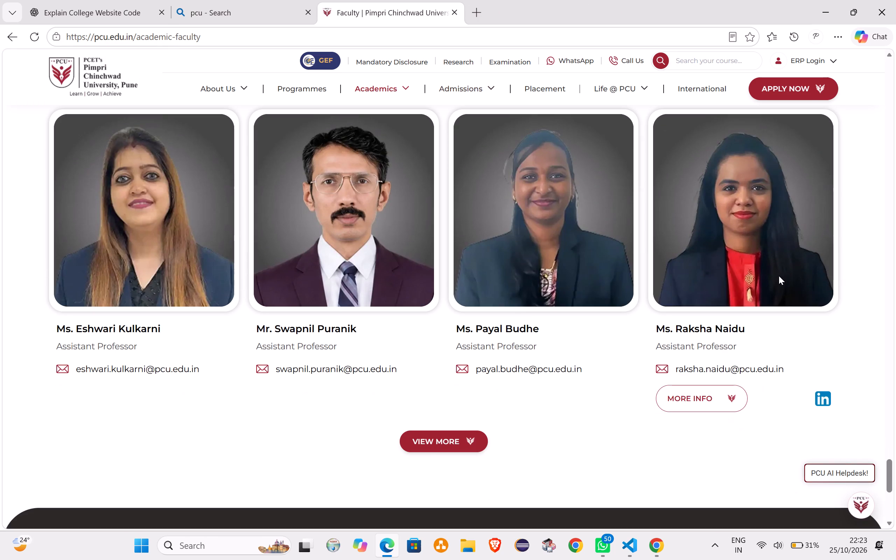
pyautogui.scroll(-6, 344, 288)
pyautogui.scroll(6, 578, 279)
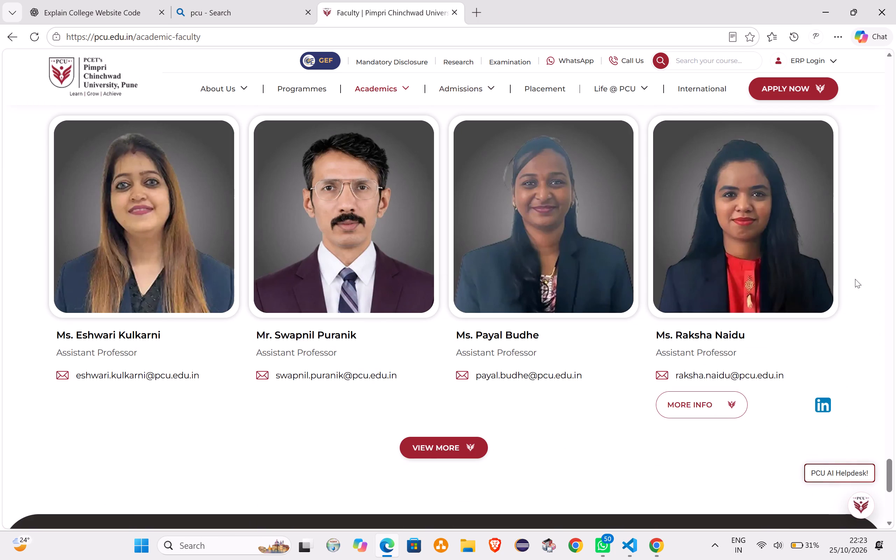
pyautogui.click(464, 441)
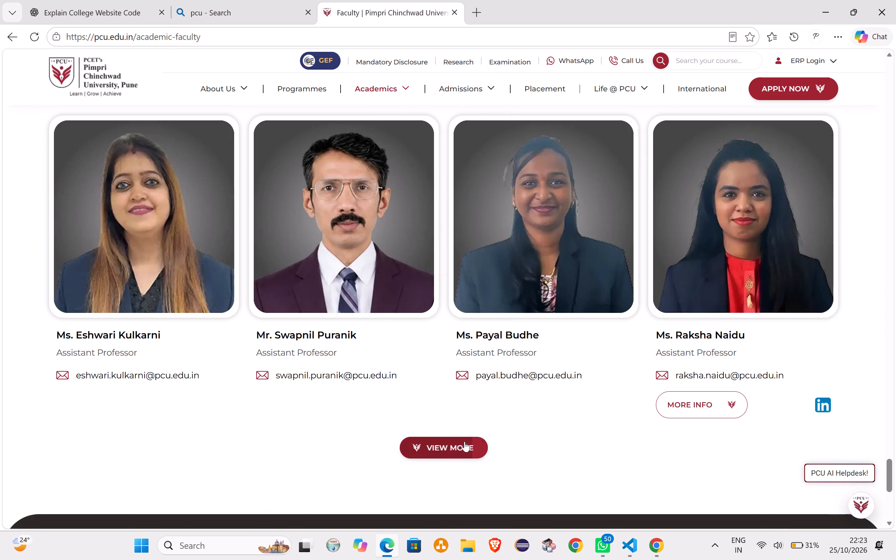
# Open Dr. Vispute's personal site from her card among the newly loaded faculty and look over its Bio page.
pyautogui.moveTo(894, 445); pyautogui.dragTo(892, 457)
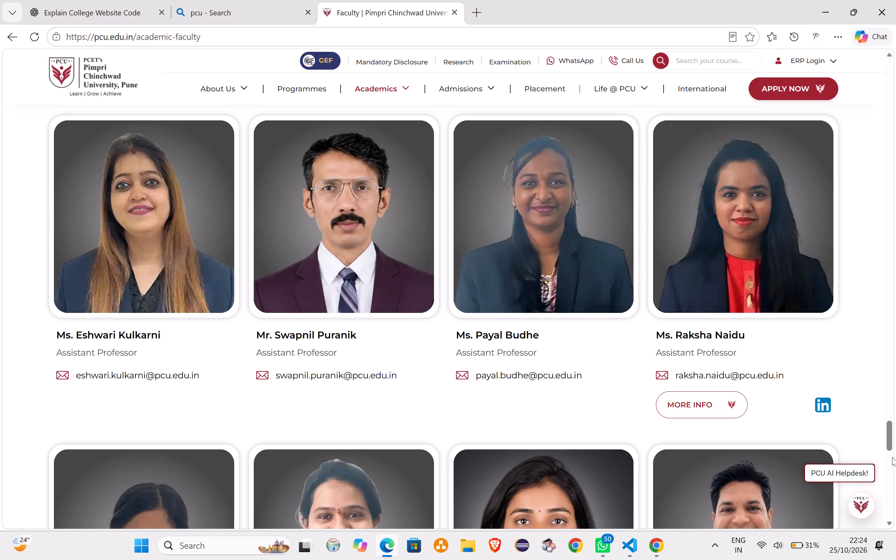
pyautogui.moveTo(892, 457); pyautogui.dragTo(890, 471)
pyautogui.scroll(-6, 887, 427)
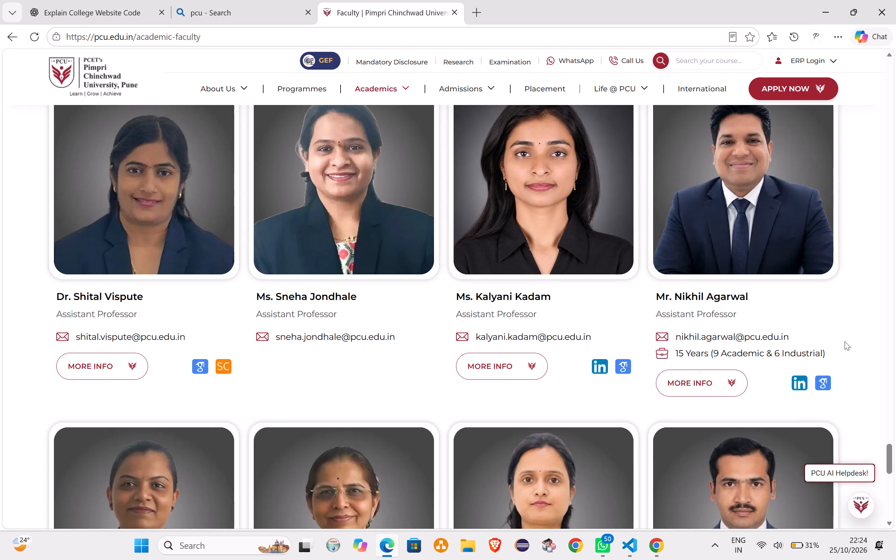
pyautogui.scroll(1, 861, 328)
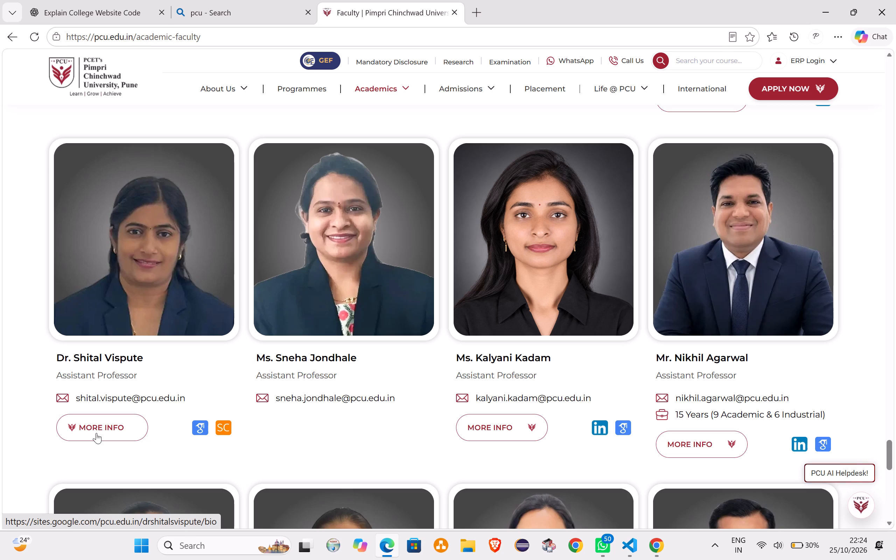
pyautogui.click(96, 433)
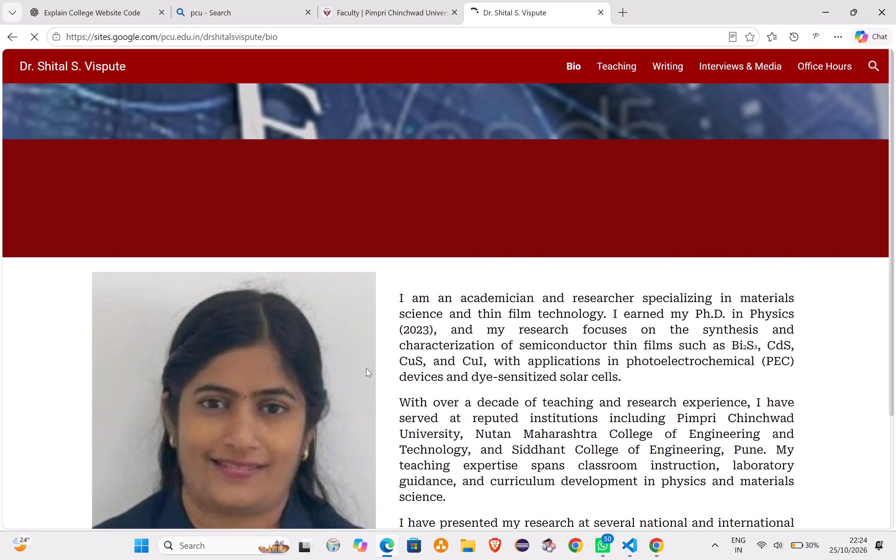
pyautogui.scroll(-7, 611, 295)
pyautogui.scroll(6, 619, 300)
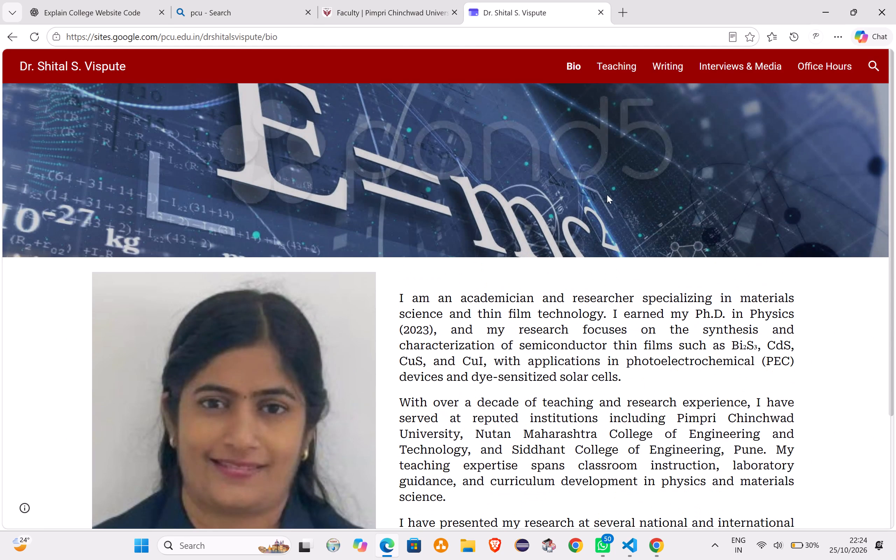
pyautogui.scroll(1, 607, 194)
pyautogui.scroll(-6, 607, 194)
pyautogui.scroll(7, 607, 208)
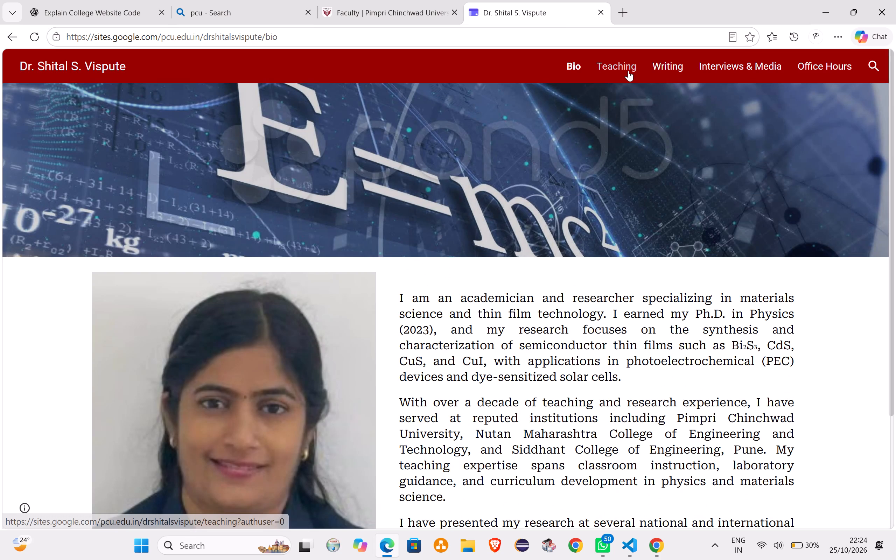
# Examine the Teaching page of Dr. Vispute's site.
pyautogui.click(628, 71)
pyautogui.scroll(-6, 669, 217)
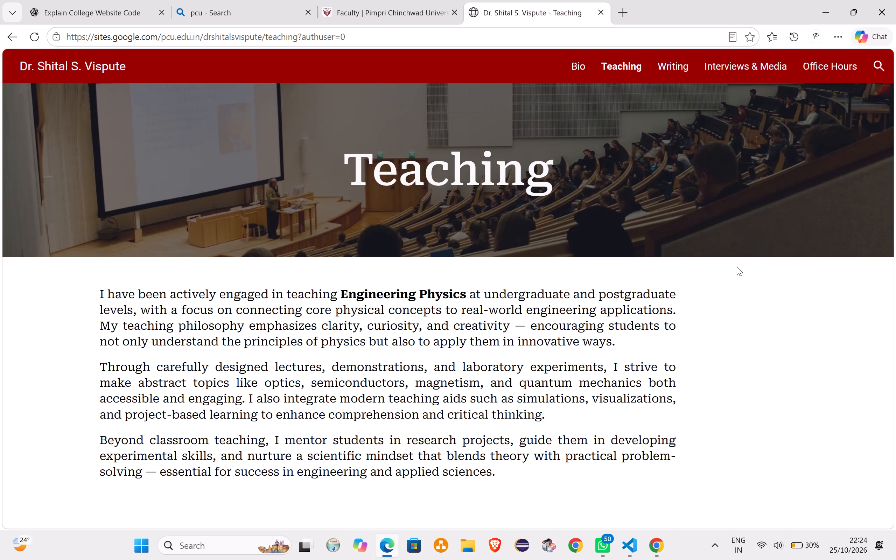
pyautogui.scroll(-7, 522, 346)
pyautogui.scroll(7, 749, 354)
pyautogui.scroll(-7, 508, 235)
pyautogui.scroll(5, 597, 248)
# Examine the research publications on the Writing page of Dr. Vispute's site.
pyautogui.click(664, 70)
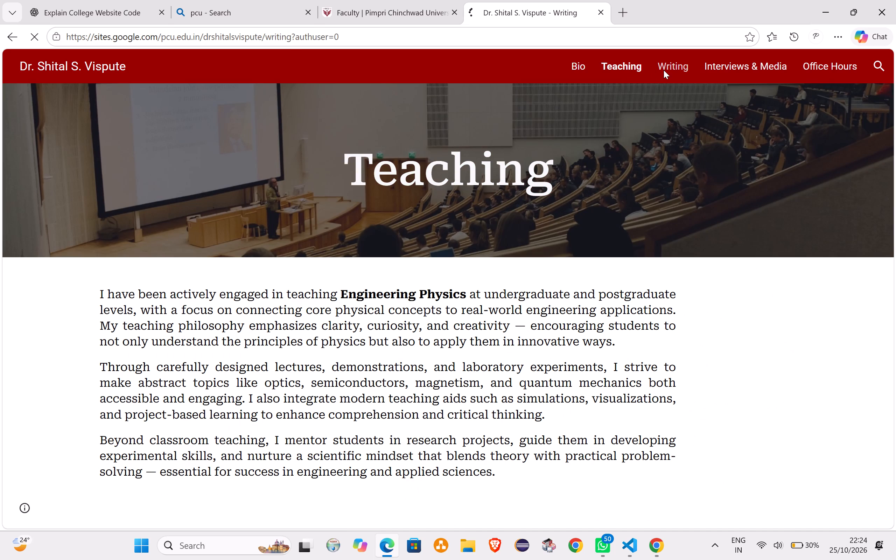
pyautogui.scroll(-6, 685, 224)
pyautogui.scroll(6, 719, 238)
pyautogui.scroll(-3, 743, 227)
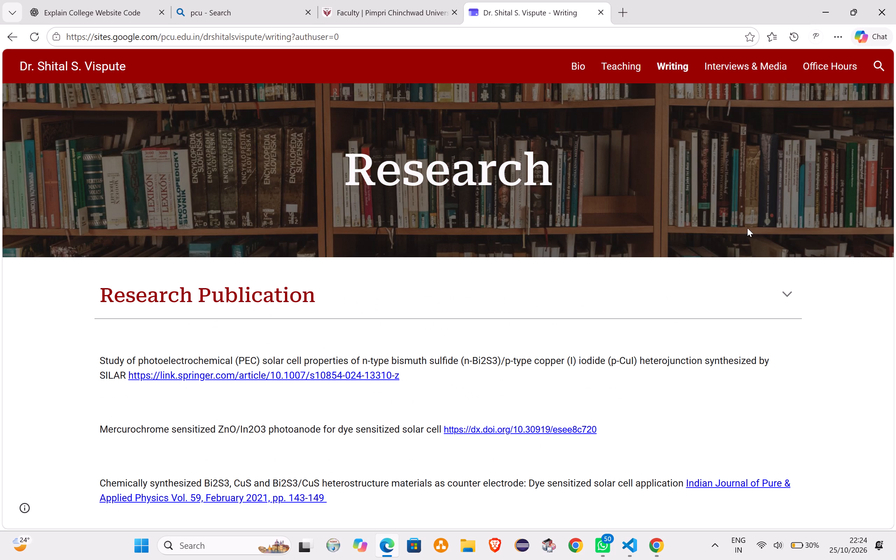
pyautogui.scroll(-3, 747, 228)
# Look over the Interviews & Media page of Dr. Vispute's site and reload it.
pyautogui.click(738, 66)
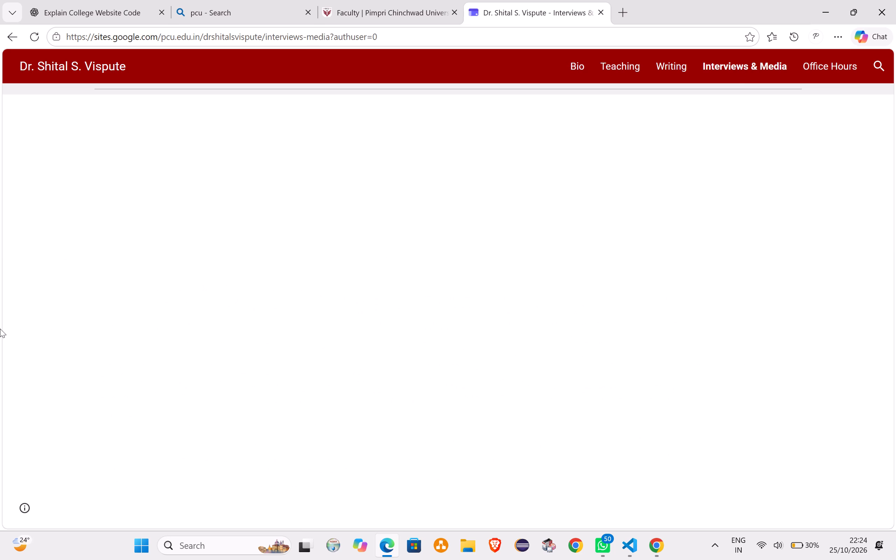
pyautogui.scroll(-6, 610, 164)
pyautogui.scroll(6, 668, 283)
pyautogui.click(403, 11)
pyautogui.click(484, 5)
pyautogui.click(33, 41)
# Check the Office Hours page of Dr. Vispute's site and close the site.
pyautogui.click(820, 68)
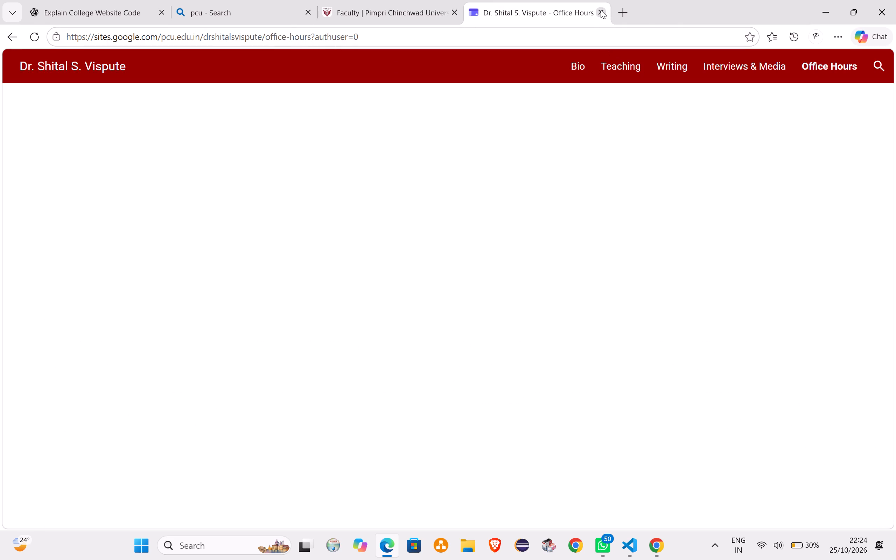
pyautogui.click(601, 10)
# Open the More Info site of the first assistant professor in the faculty row above View More and view its Home page.
pyautogui.scroll(-4, 839, 258)
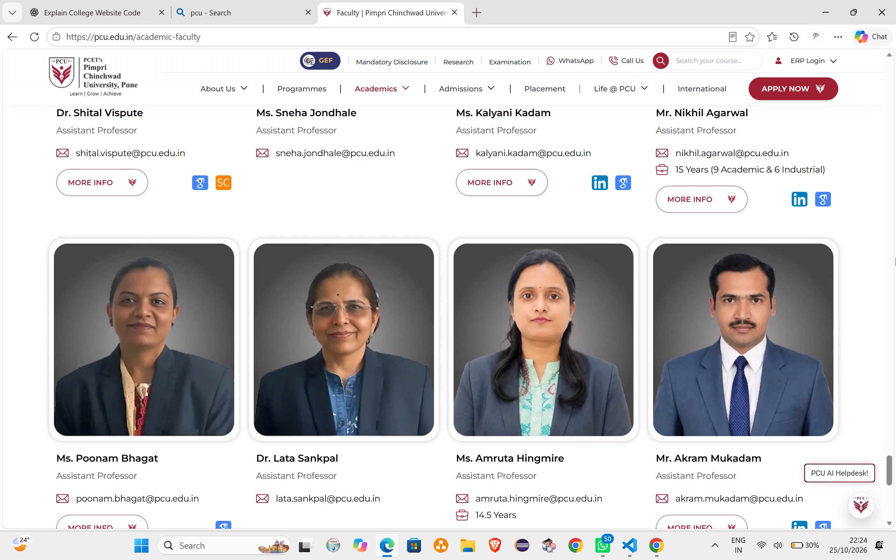
pyautogui.scroll(-5, 874, 281)
pyautogui.scroll(3, 871, 289)
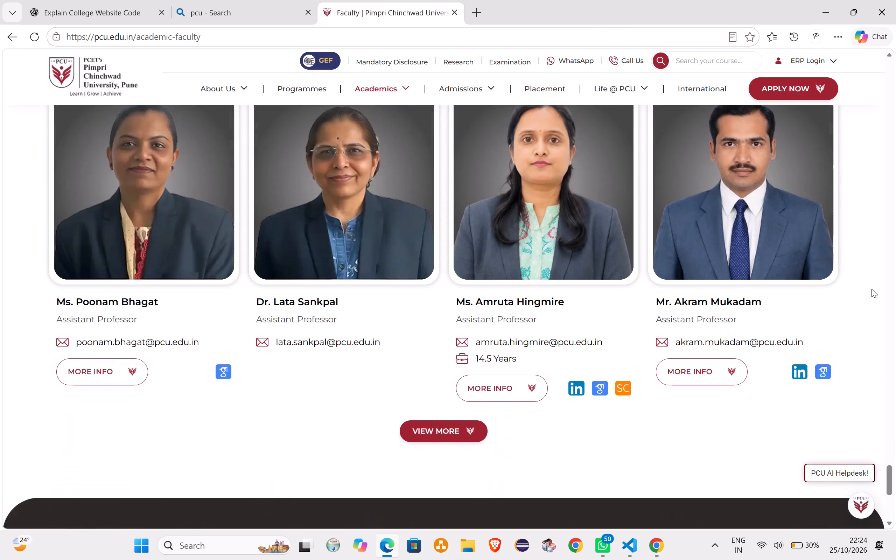
pyautogui.scroll(1, 98, 412)
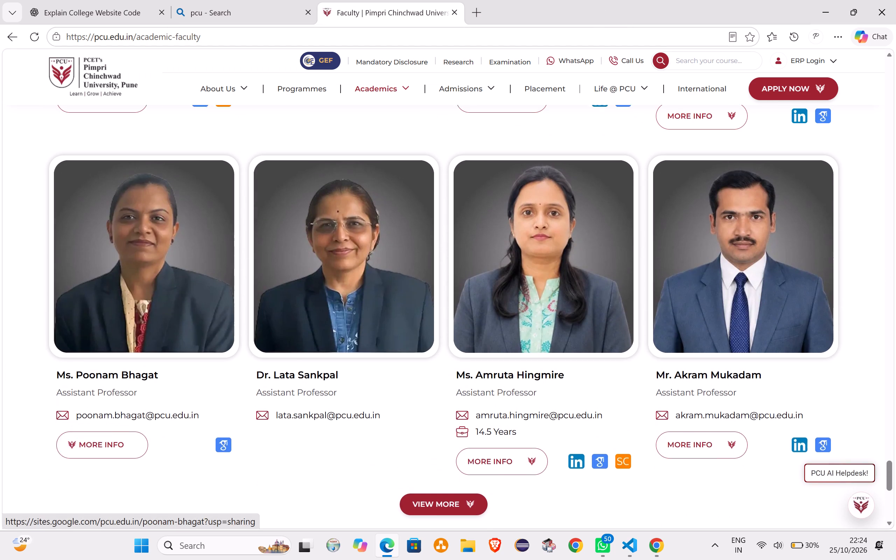
pyautogui.click(109, 465)
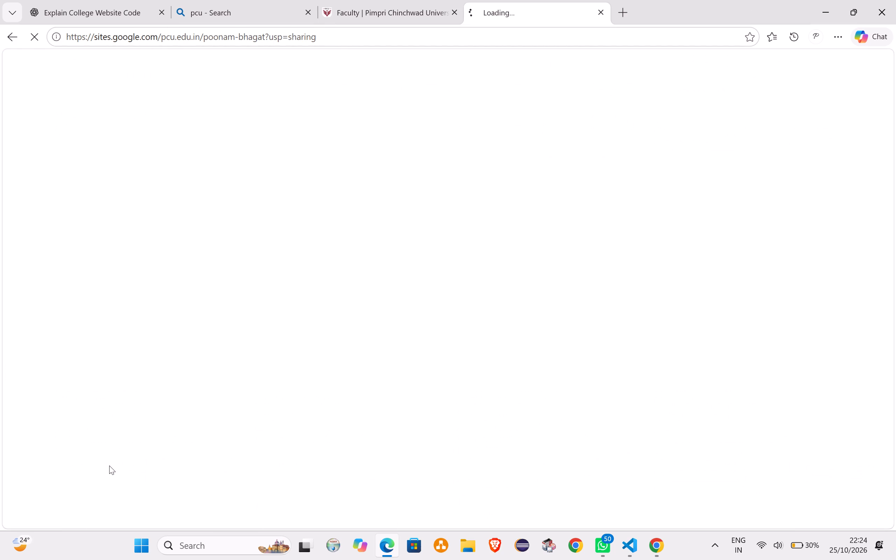
pyautogui.scroll(1, 321, 353)
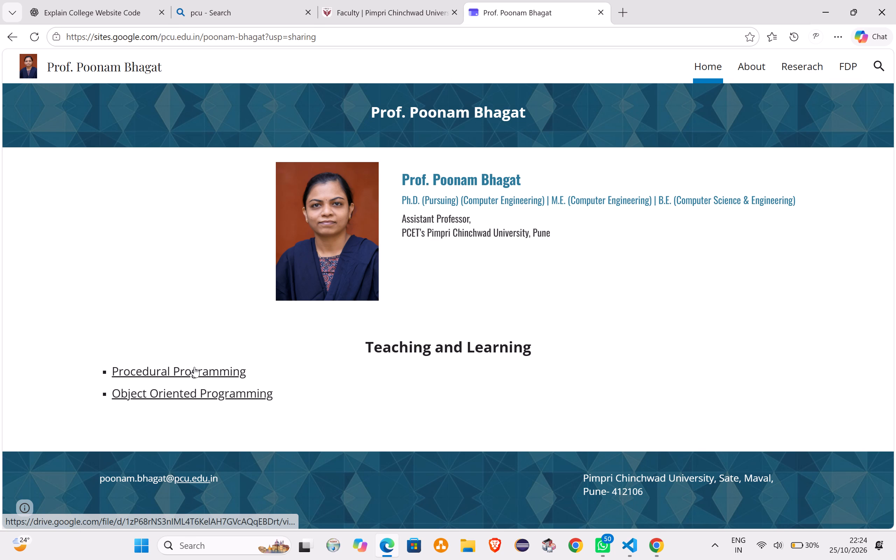
pyautogui.scroll(-6, 349, 410)
pyautogui.scroll(6, 456, 408)
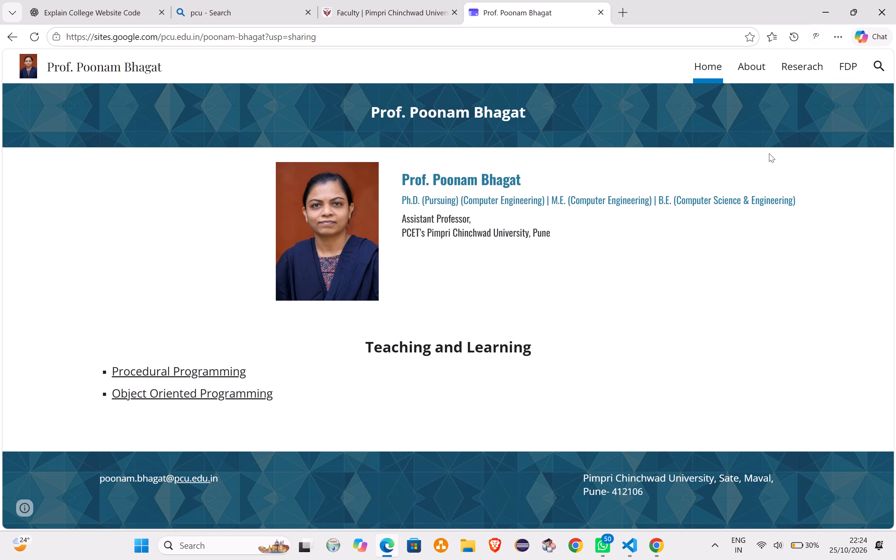
# Read through the About page and the research publications page of the professor's site.
pyautogui.click(751, 65)
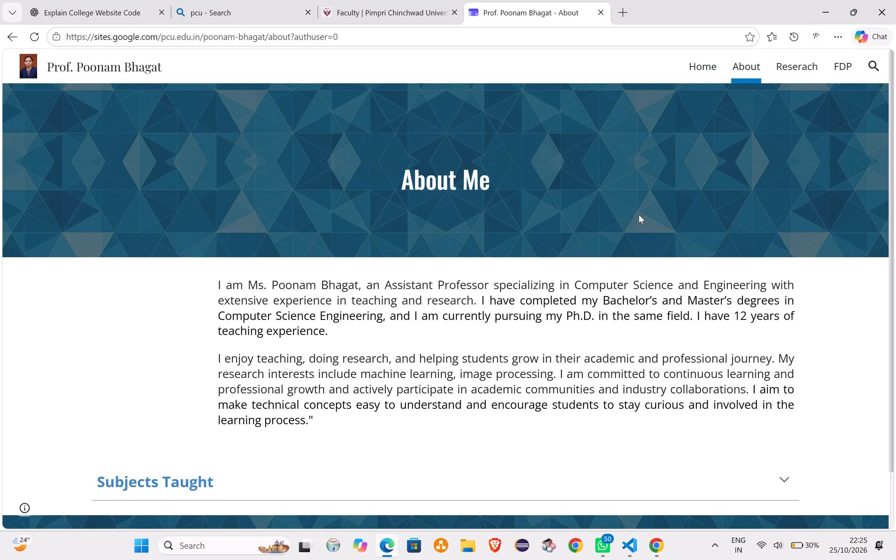
pyautogui.scroll(-5, 615, 248)
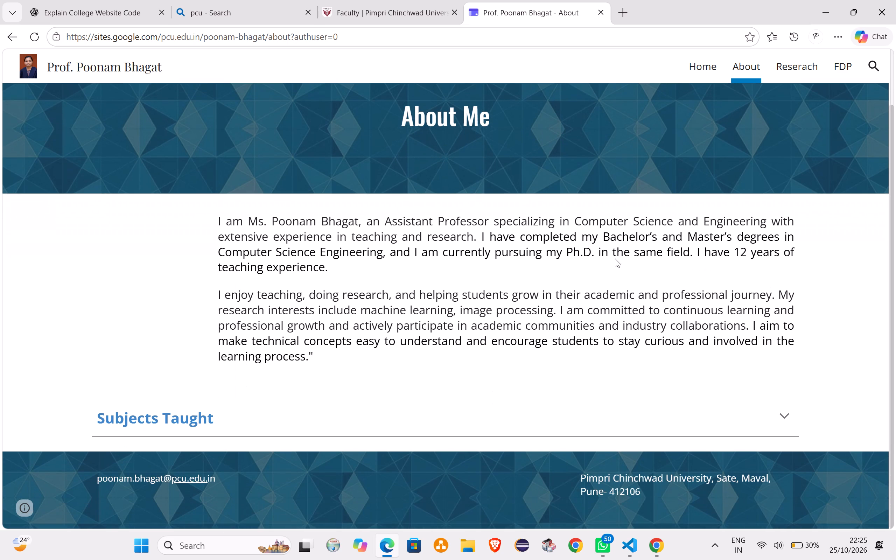
pyautogui.scroll(-2, 615, 259)
pyautogui.scroll(7, 613, 256)
pyautogui.click(784, 69)
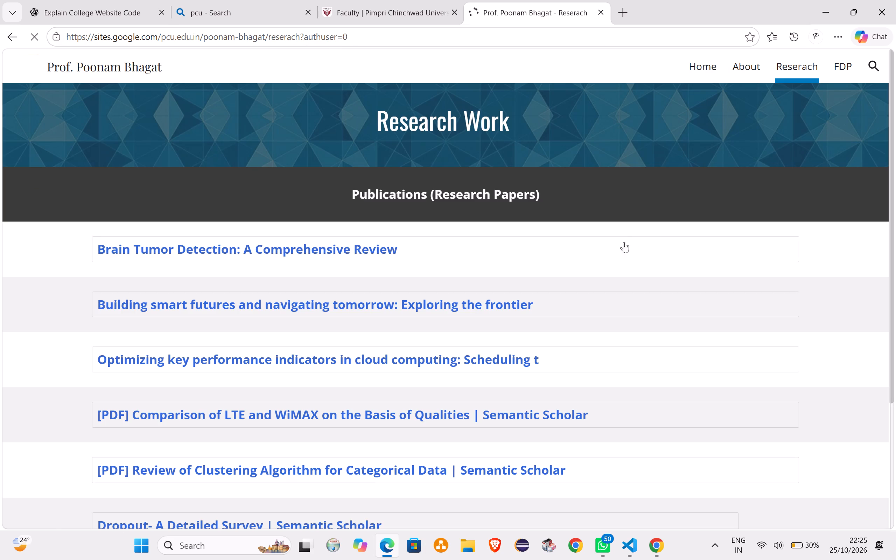
pyautogui.scroll(-7, 604, 253)
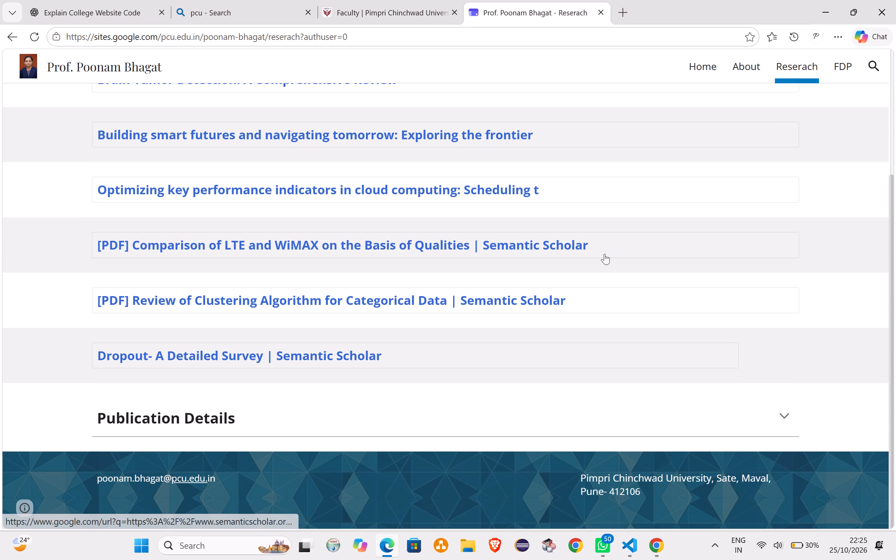
pyautogui.scroll(6, 604, 254)
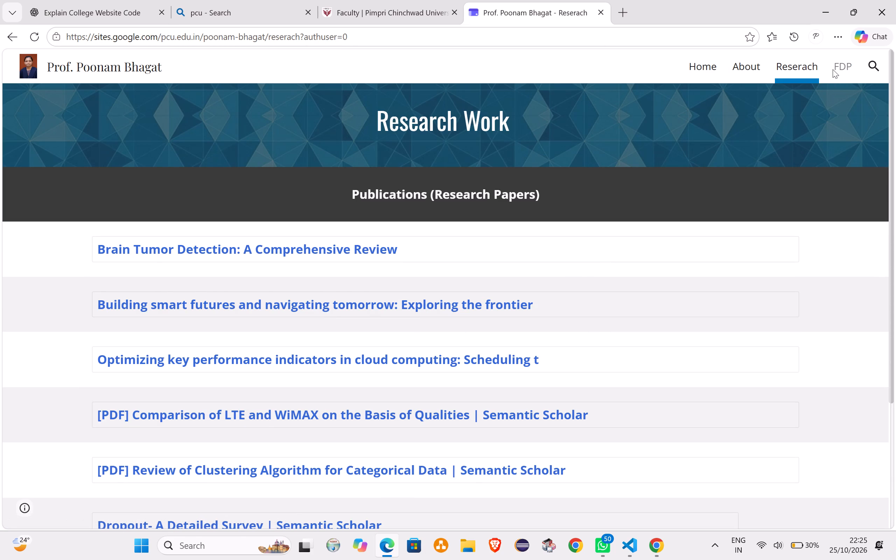
pyautogui.click(833, 69)
pyautogui.click(845, 72)
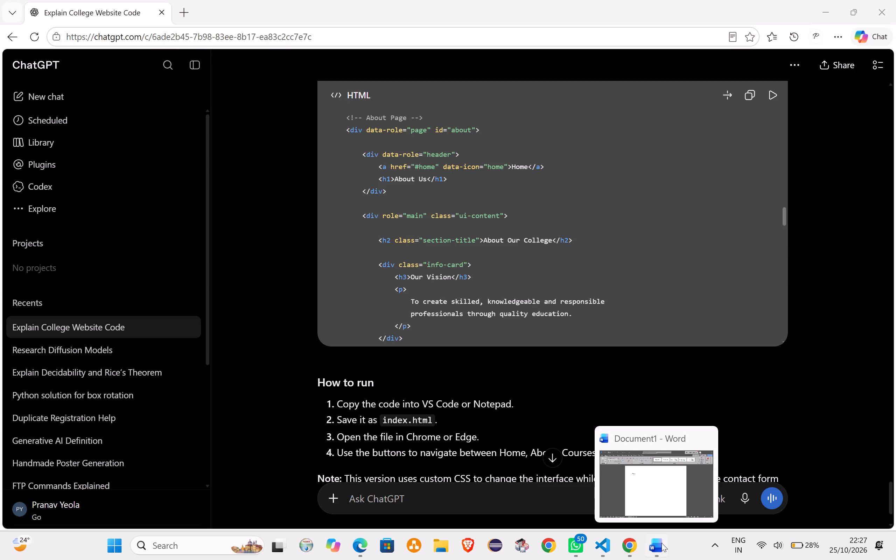
# Switch to Visual Studio Code and collapse the debug console area below the AWP.html code.
pyautogui.click(608, 545)
pyautogui.scroll(-2, 542, 348)
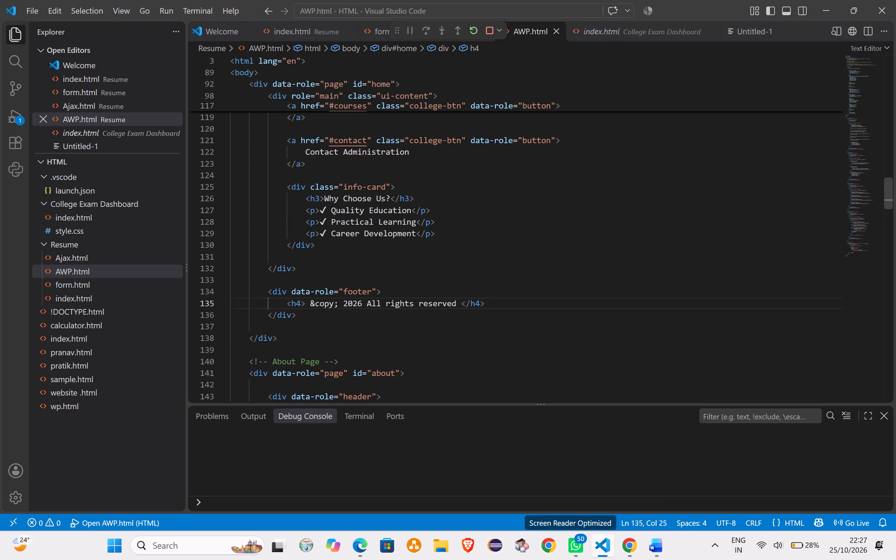
pyautogui.scroll(-20, 544, 349)
pyautogui.scroll(-20, 544, 349)
pyautogui.scroll(-18, 544, 349)
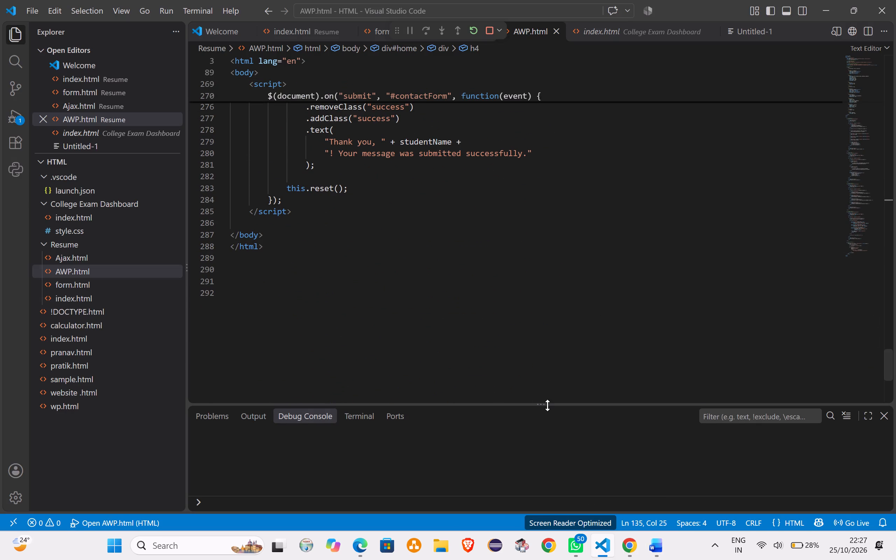
pyautogui.moveTo(550, 405); pyautogui.dragTo(548, 543)
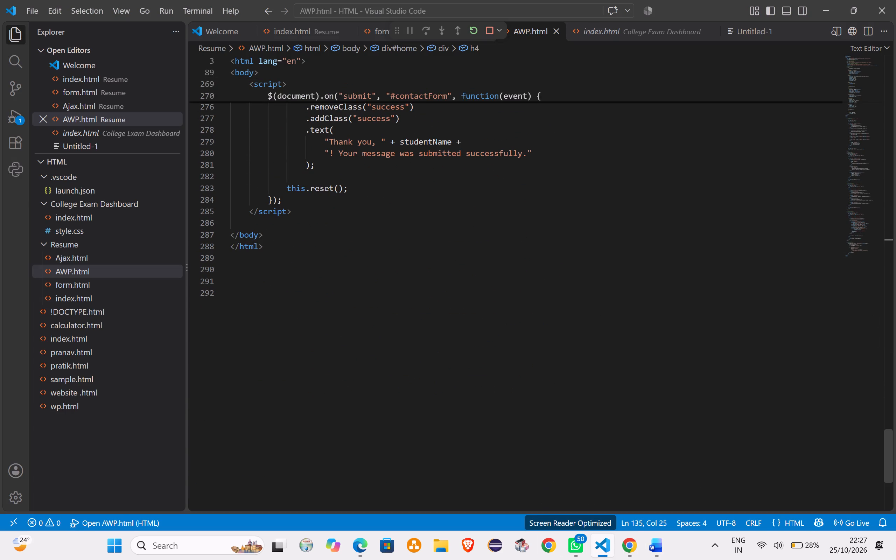
# Examine the AWP.html code from its first line through the styles, Home page and About page sections at a reduced zoom.
pyautogui.moveTo(887, 448); pyautogui.dragTo(895, 110)
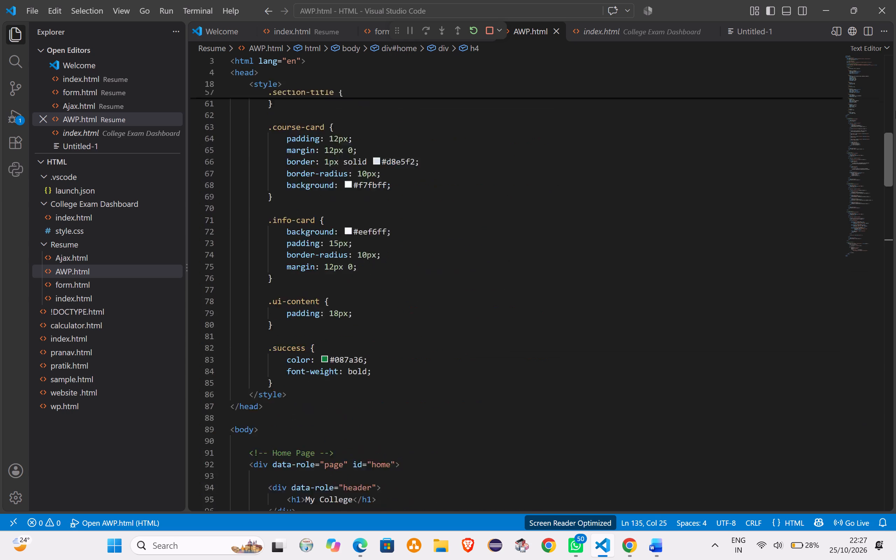
pyautogui.moveTo(895, 110); pyautogui.dragTo(895, 39)
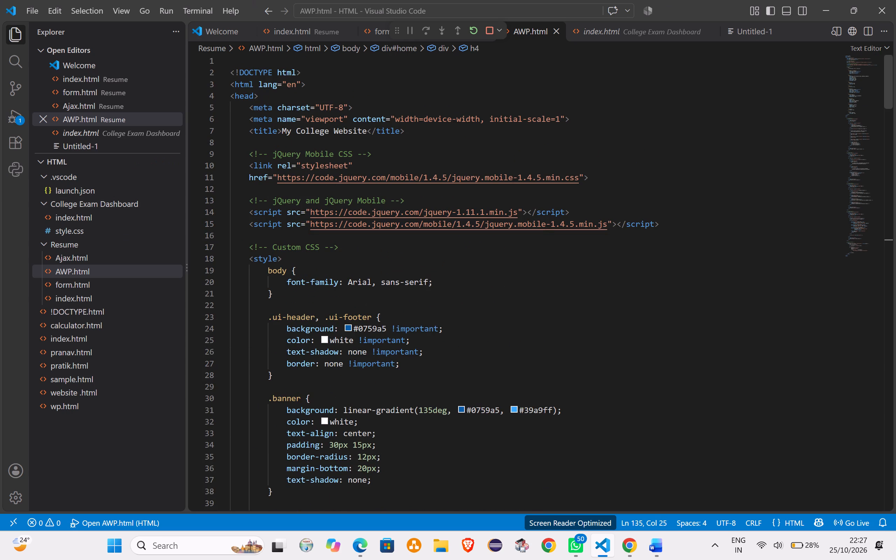
pyautogui.click(886, 30)
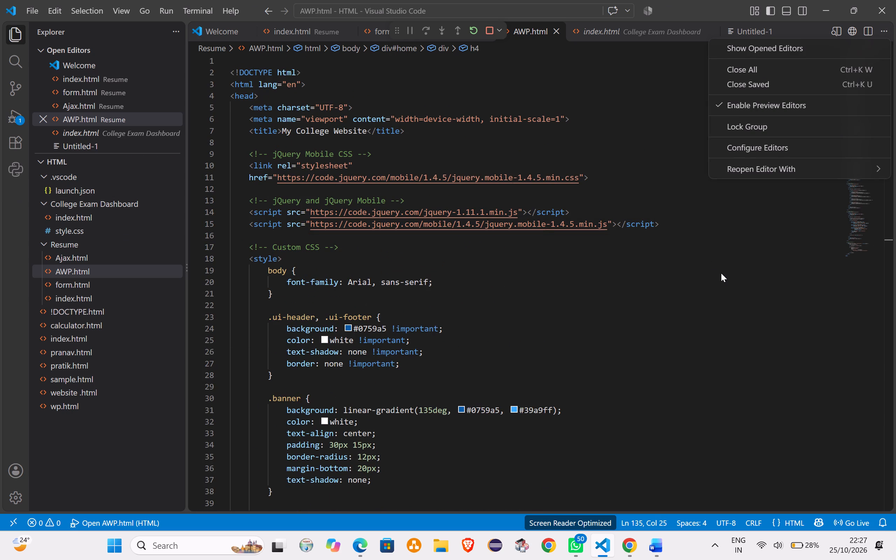
pyautogui.click(721, 273)
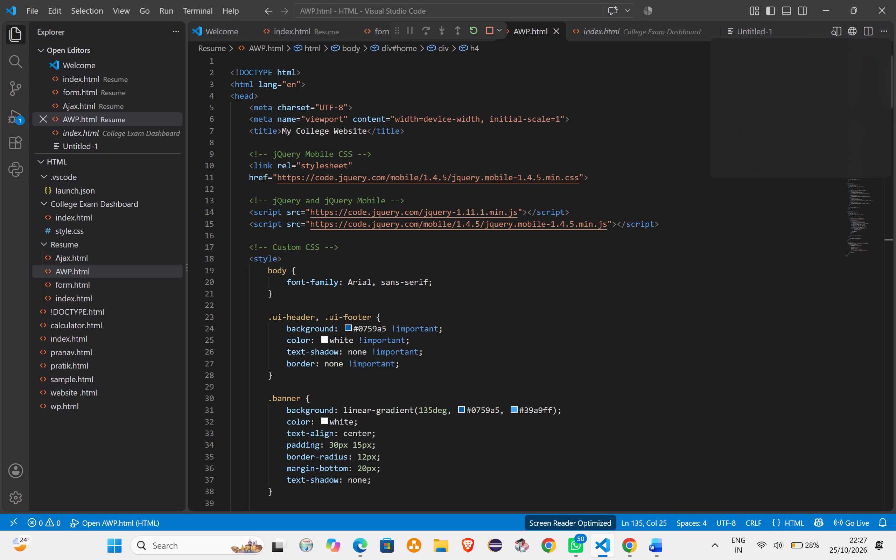
pyautogui.hotkey('ctrl', '-')
pyautogui.hotkey('ctrl', '-')
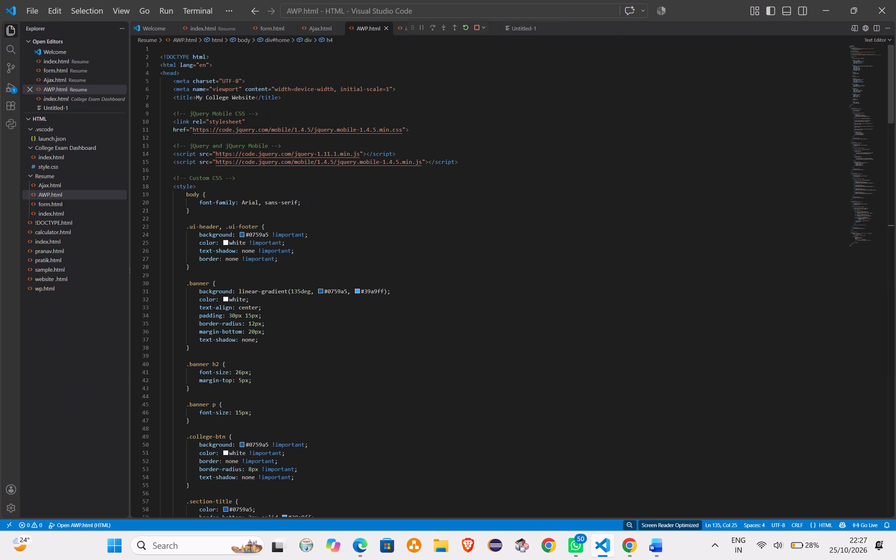
pyautogui.scroll(1, 709, 285)
pyautogui.scroll(-17, 709, 285)
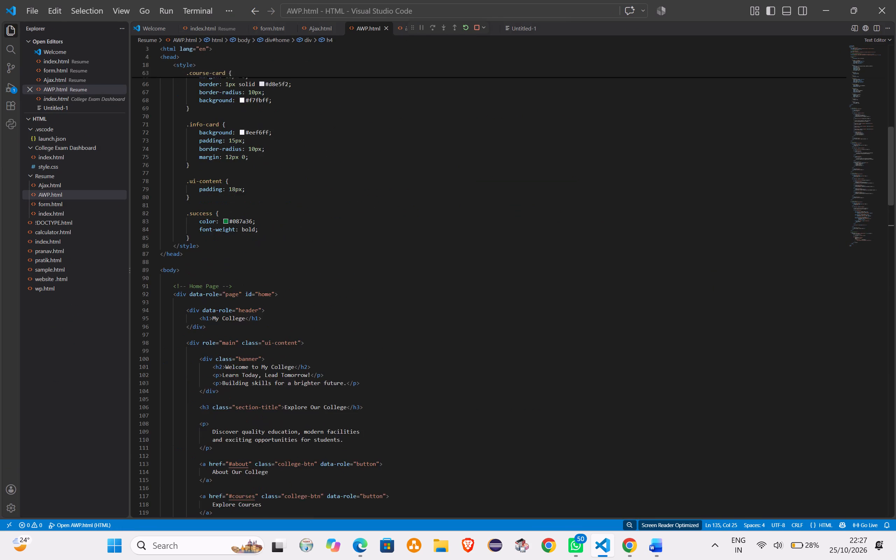
pyautogui.scroll(-5, 716, 311)
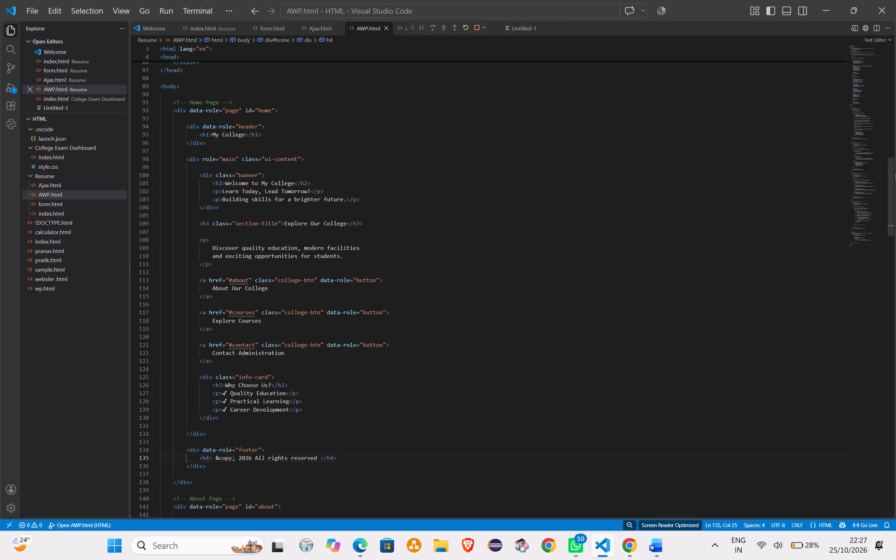
pyautogui.moveTo(890, 171); pyautogui.dragTo(895, 99)
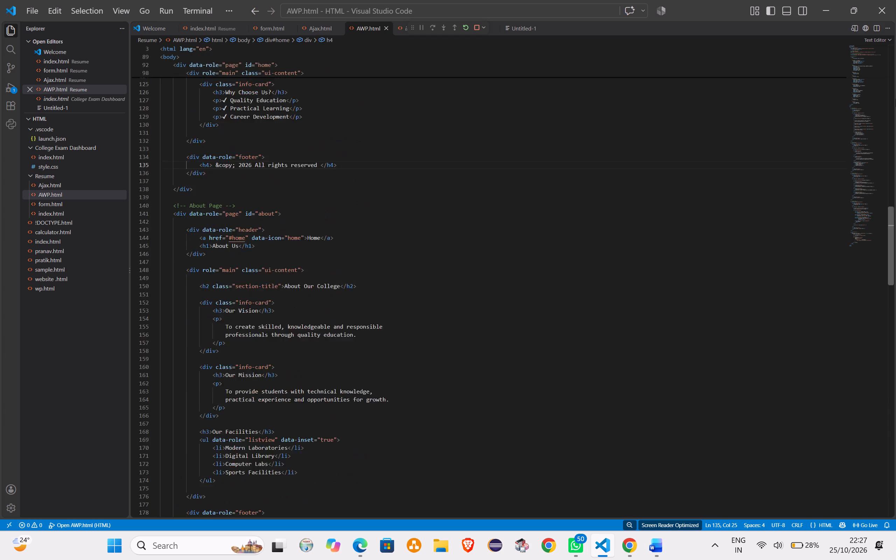
pyautogui.moveTo(895, 99); pyautogui.dragTo(895, 37)
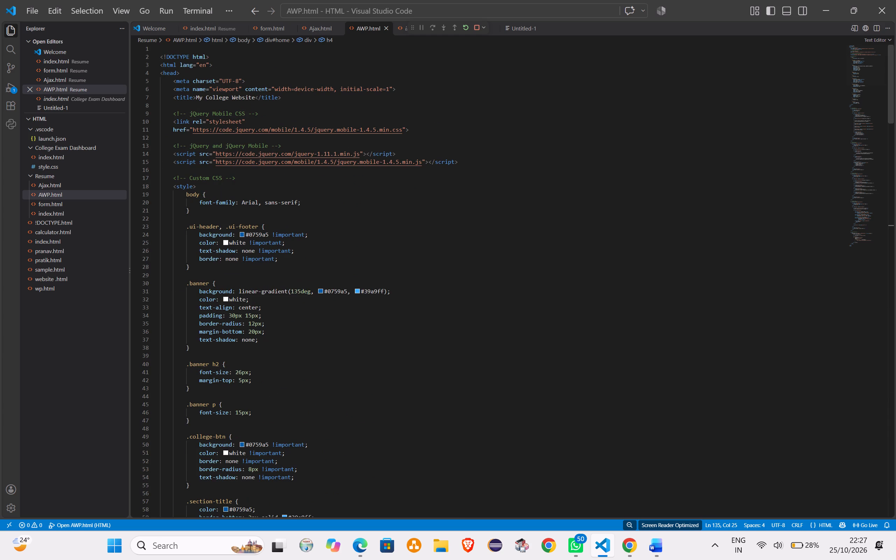
pyautogui.scroll(3, 668, 283)
# Remove the empty line above the DOCTYPE declaration in AWP.html.
pyautogui.click(161, 56)
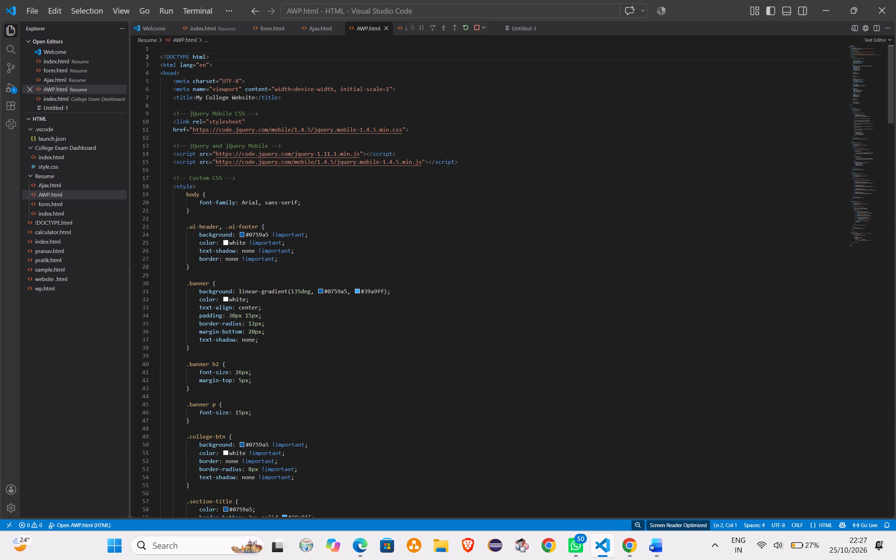
pyautogui.press('BackSpace')
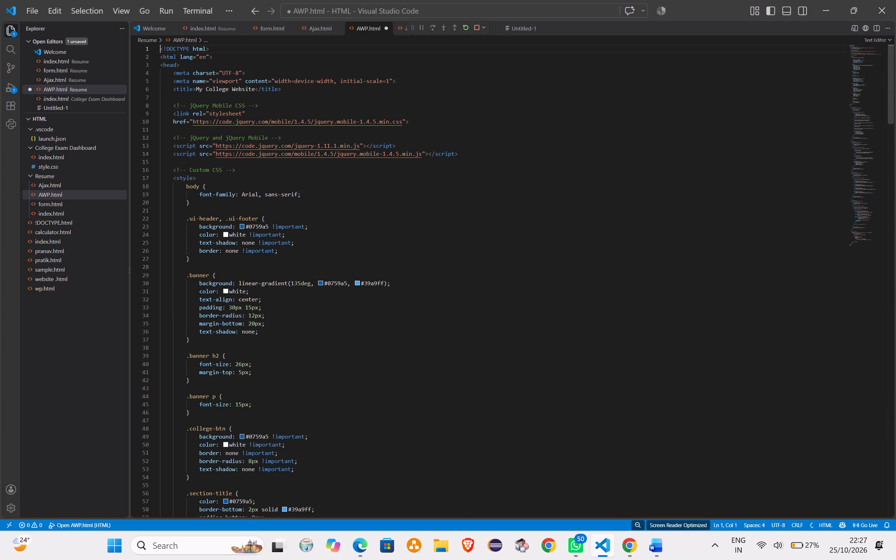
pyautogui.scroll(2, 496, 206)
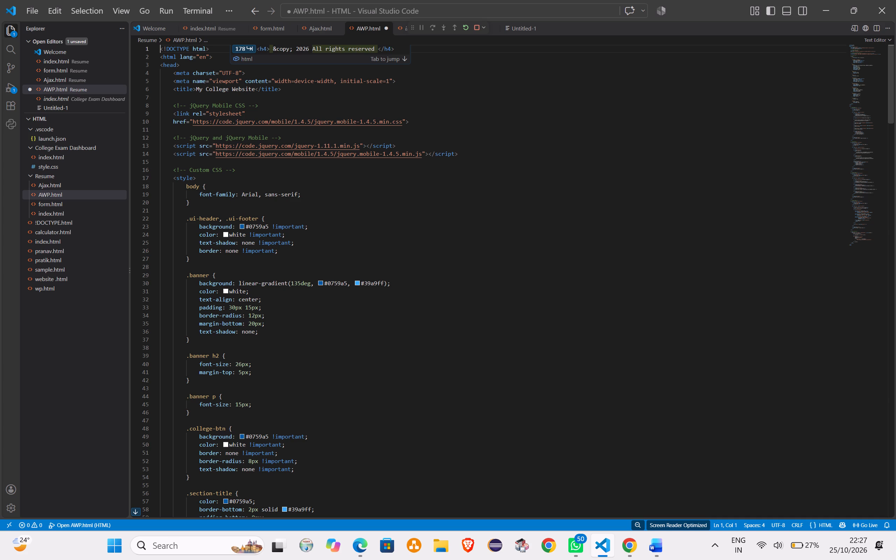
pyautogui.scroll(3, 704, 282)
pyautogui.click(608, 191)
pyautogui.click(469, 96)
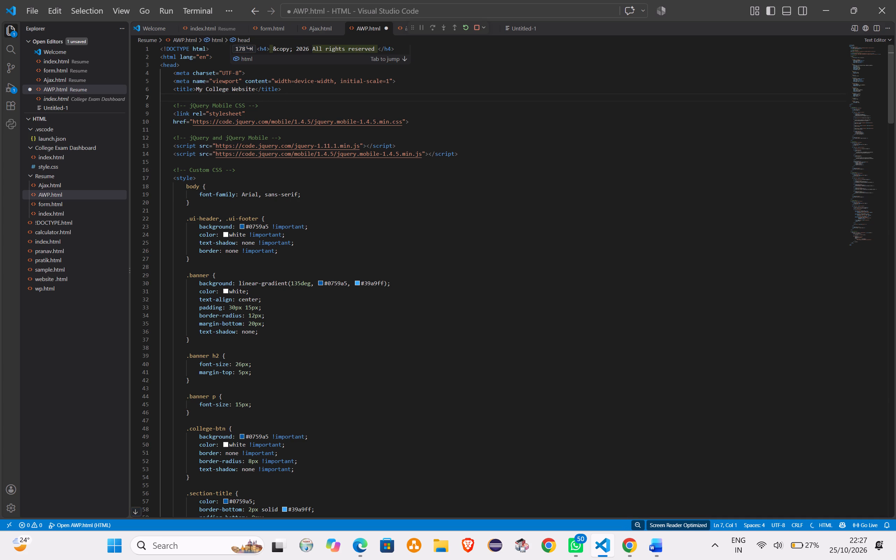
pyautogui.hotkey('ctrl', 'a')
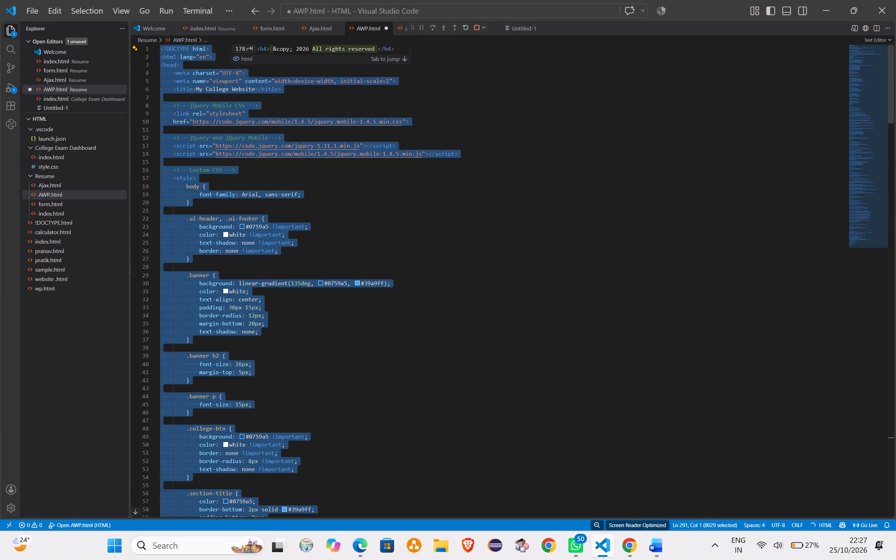
# Add an S after the jQuery Mobile stylesheet link on line 10 of AWP.html and save the file.
pyautogui.click(593, 121)
pyautogui.hotkey('shift', 's')
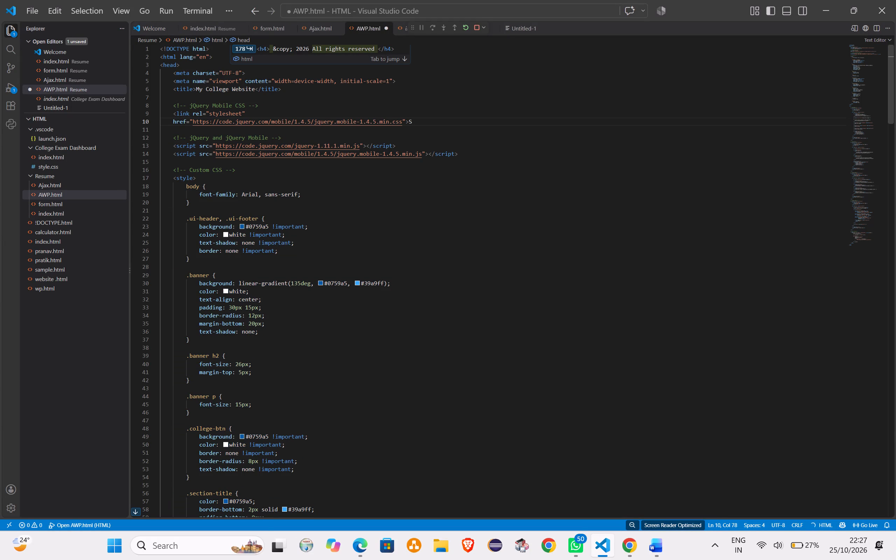
pyautogui.hotkey('ctrl', 's')
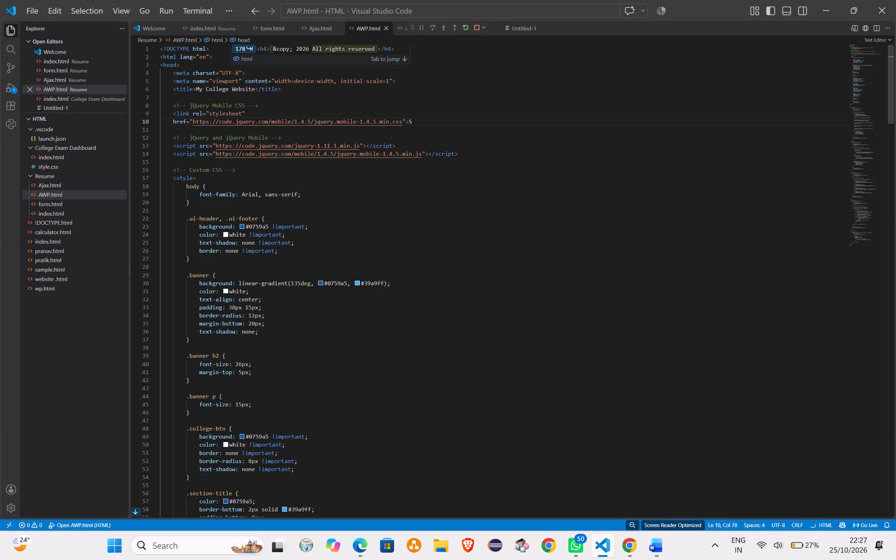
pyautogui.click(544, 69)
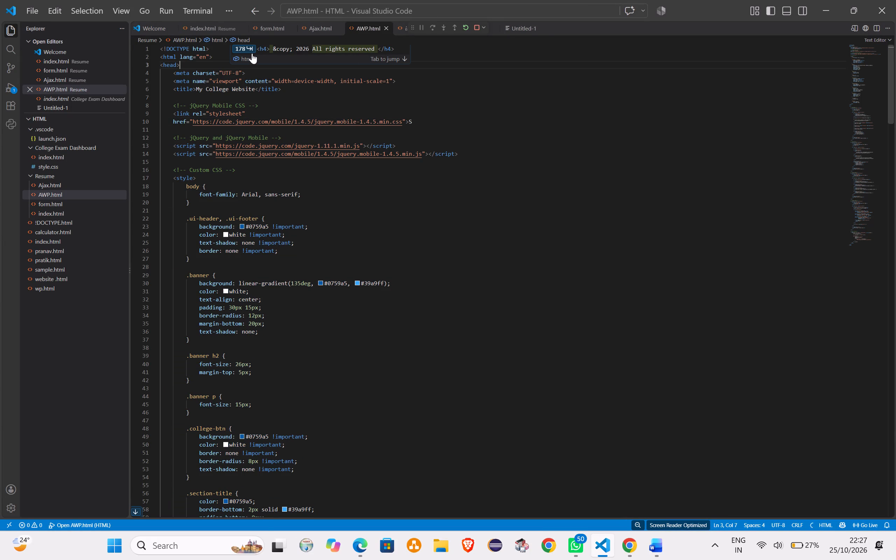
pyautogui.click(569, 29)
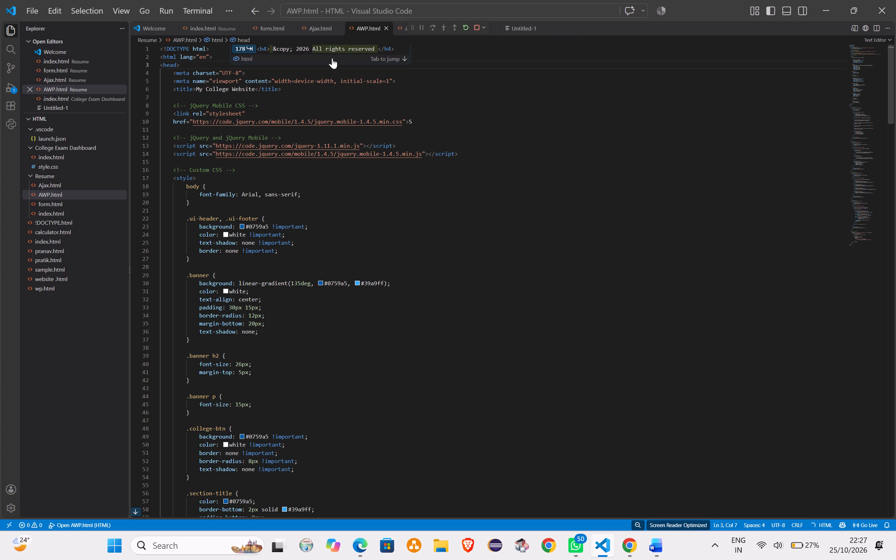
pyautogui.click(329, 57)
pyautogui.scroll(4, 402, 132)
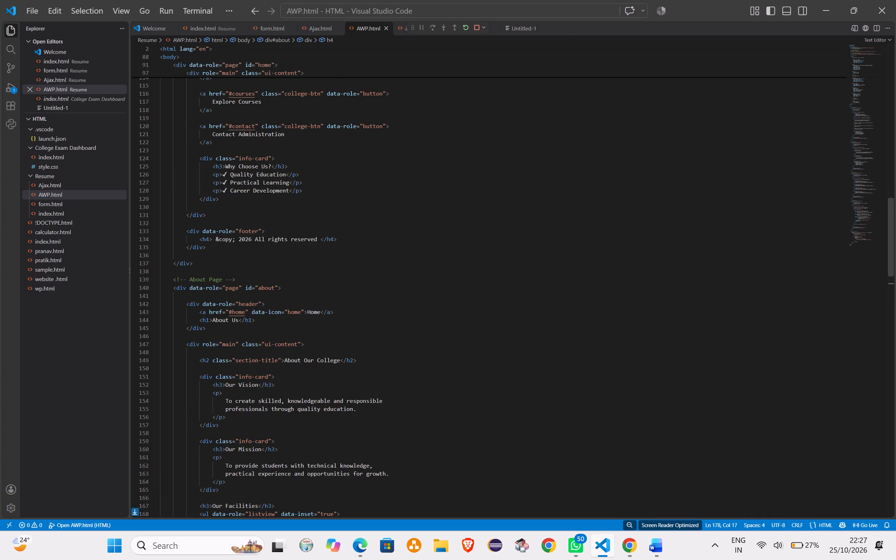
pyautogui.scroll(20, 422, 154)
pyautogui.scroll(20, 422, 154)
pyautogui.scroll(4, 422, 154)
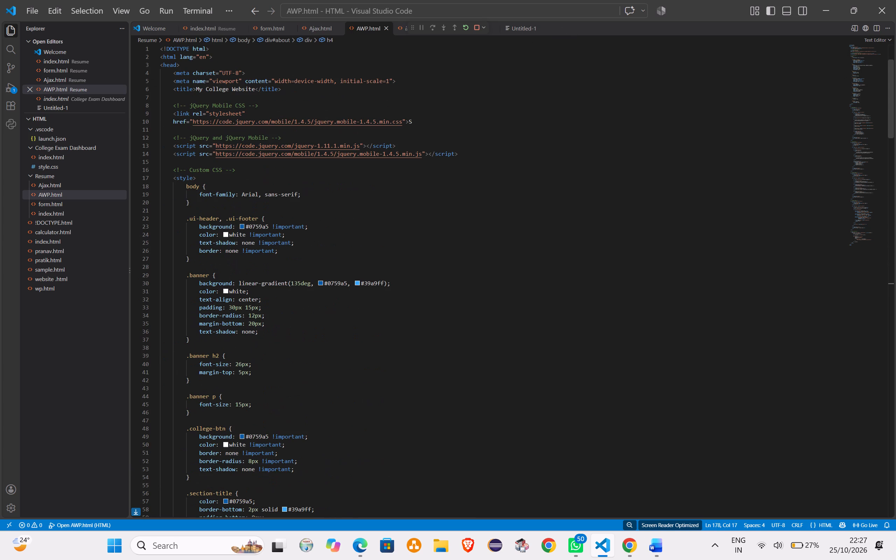
# Switch to Chrome, reload the My College page to check it, and minimise the browser to return to the code.
pyautogui.click(631, 541)
pyautogui.scroll(1, 631, 541)
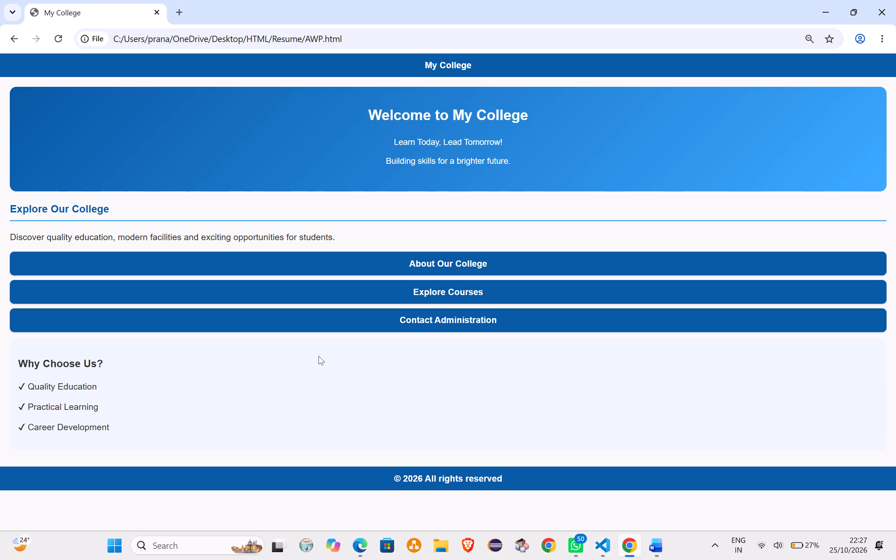
pyautogui.click(55, 38)
pyautogui.click(834, 0)
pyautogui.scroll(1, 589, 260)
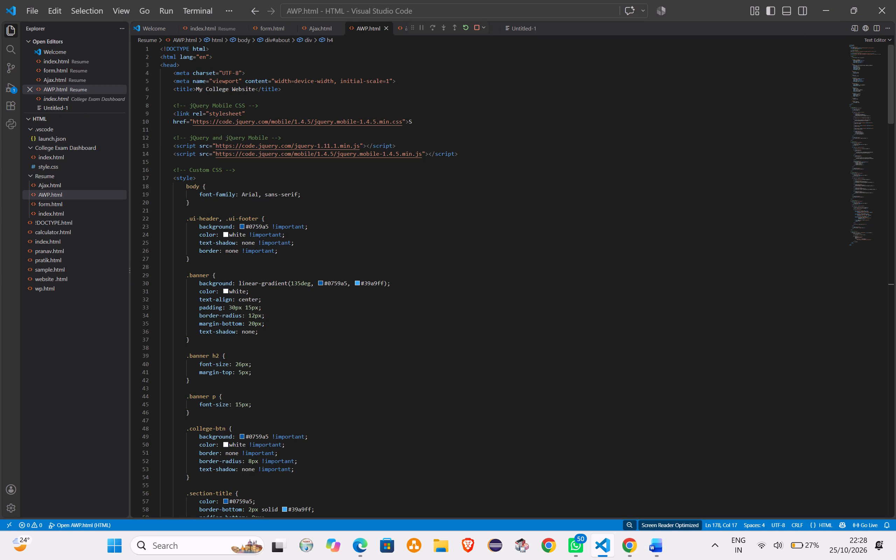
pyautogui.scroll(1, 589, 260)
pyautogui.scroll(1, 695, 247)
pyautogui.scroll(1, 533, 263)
# Open form.html from the Resume folder and clear its text selection.
pyautogui.click(67, 206)
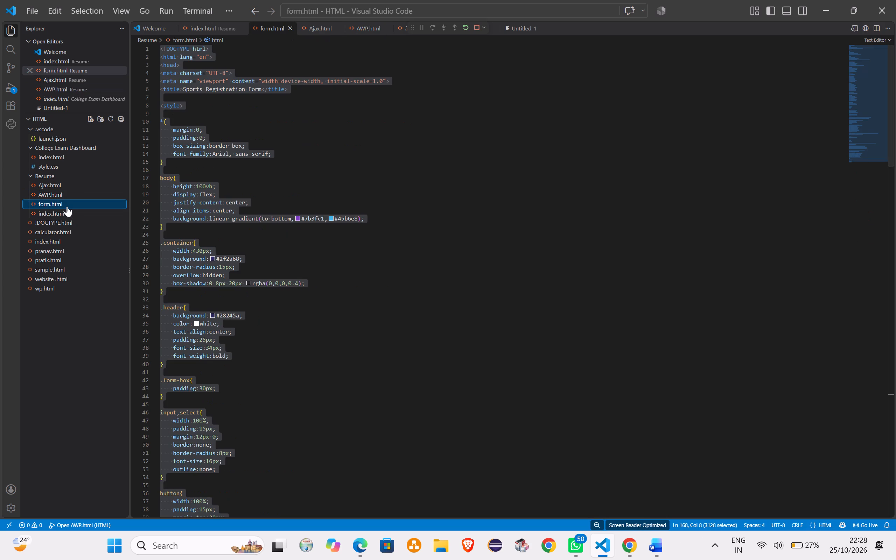
pyautogui.click(521, 244)
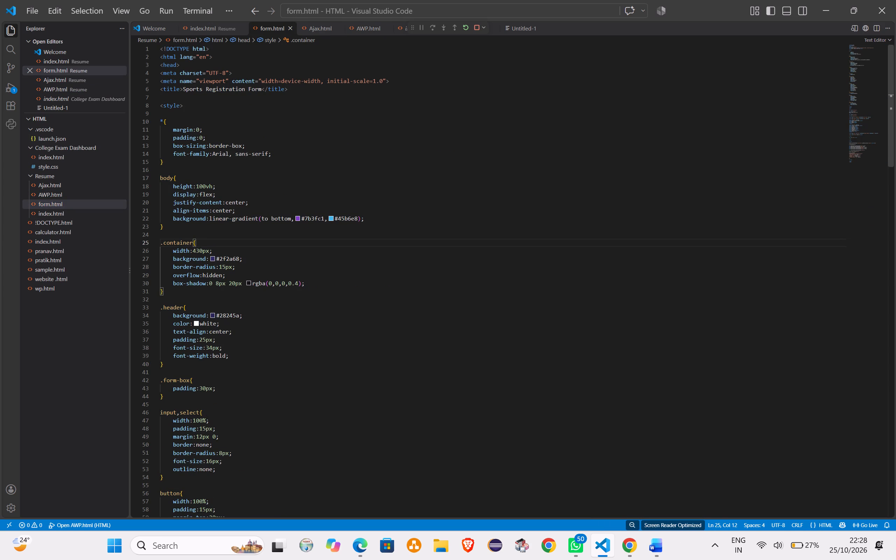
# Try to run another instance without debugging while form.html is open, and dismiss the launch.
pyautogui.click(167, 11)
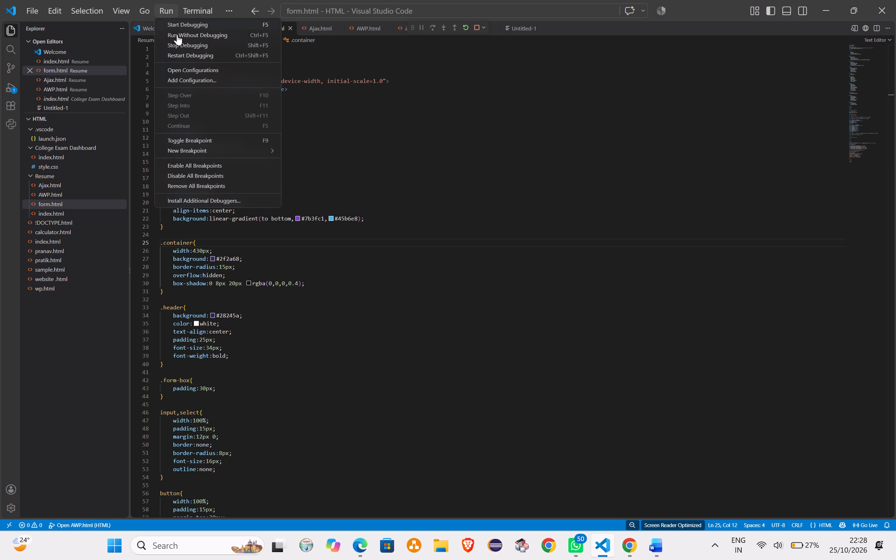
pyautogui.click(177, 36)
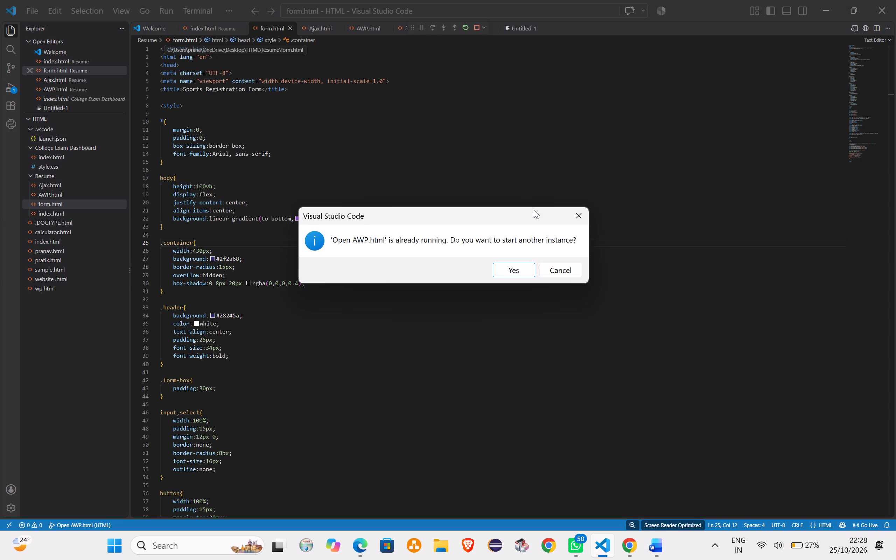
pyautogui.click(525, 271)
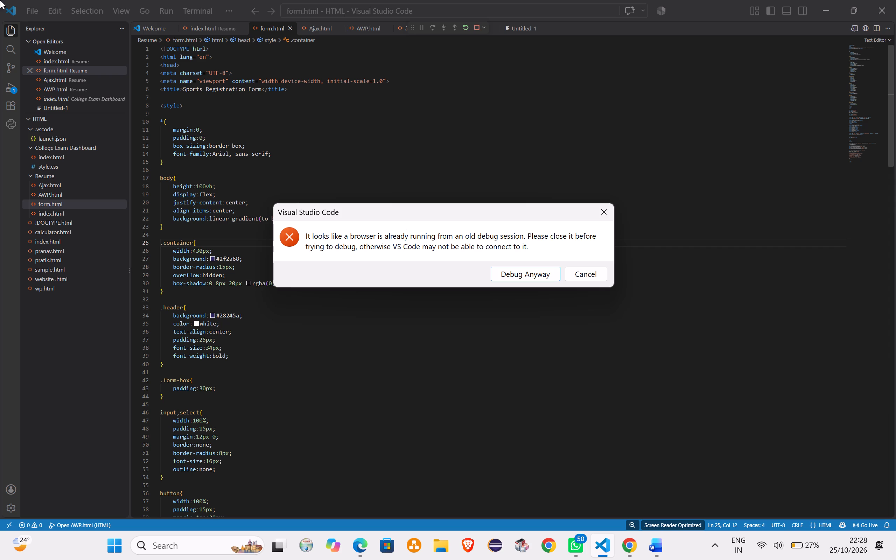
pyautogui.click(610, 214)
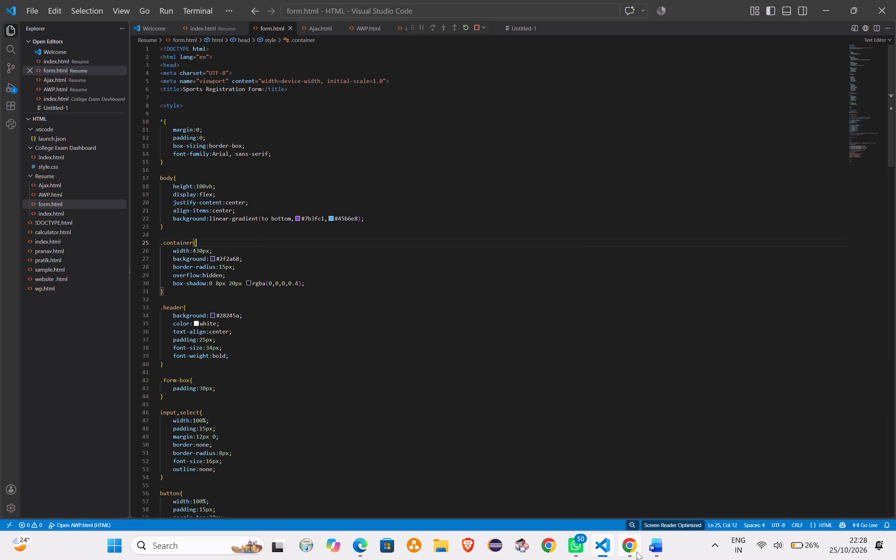
# Switch to Chrome and close the browser window left from the earlier debug session.
pyautogui.click(629, 542)
pyautogui.click(895, 0)
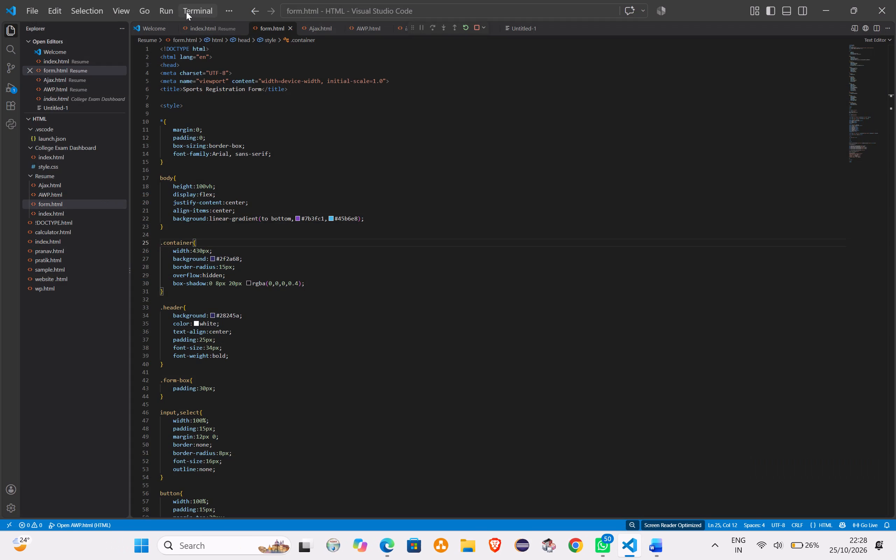
# Run without debugging with form.html open, look over the page launched in Chrome, and close that browser window.
pyautogui.click(173, 9)
pyautogui.click(185, 32)
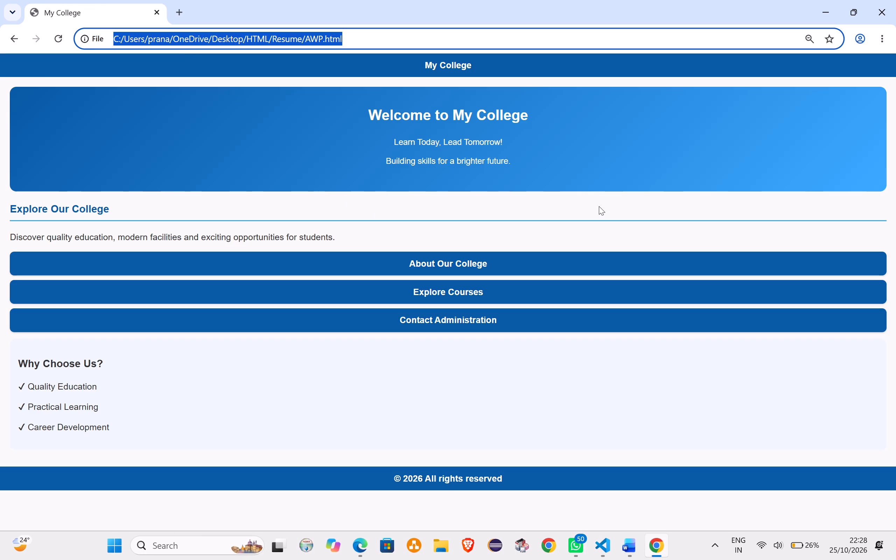
pyautogui.scroll(-3, 599, 206)
pyautogui.scroll(3, 599, 206)
pyautogui.click(895, 1)
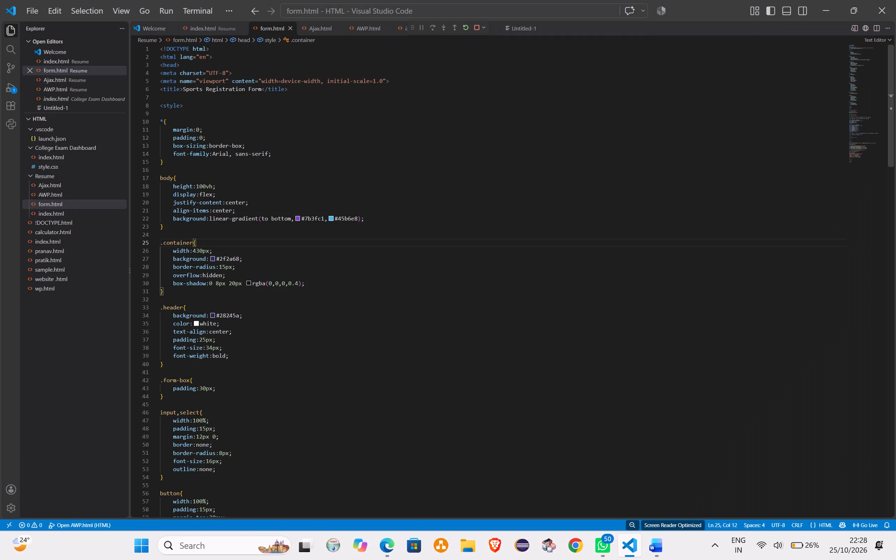
# Switch to Ajax.html, run without debugging to check the page launched in Chrome, and close that browser window.
pyautogui.scroll(3, 418, 249)
pyautogui.click(314, 29)
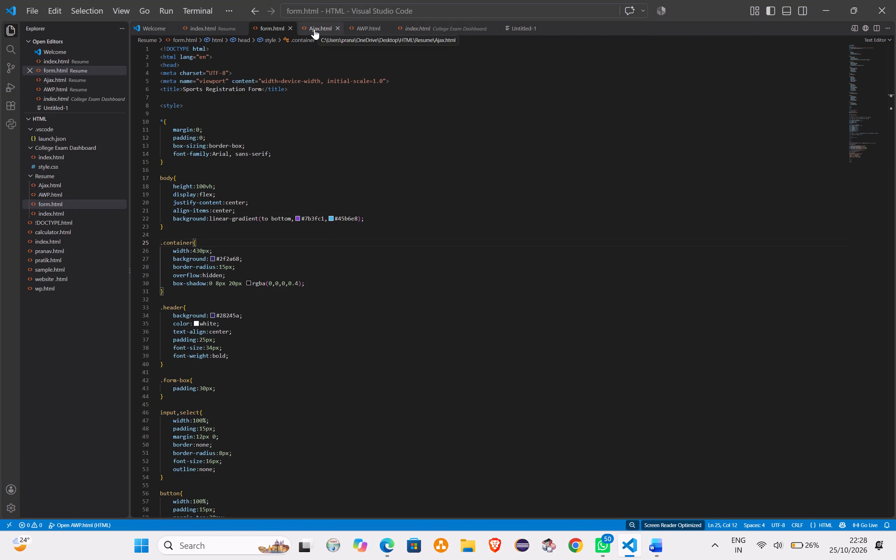
pyautogui.scroll(5, 379, 220)
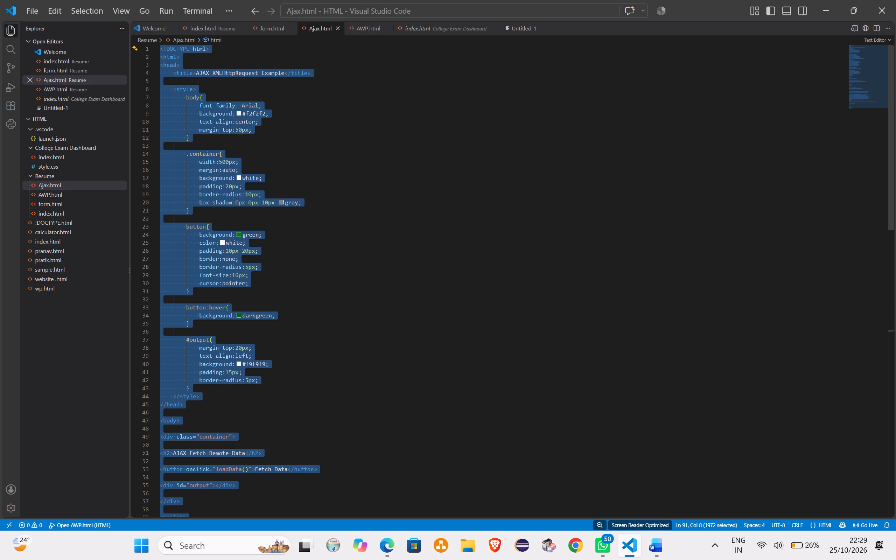
pyautogui.click(171, 18)
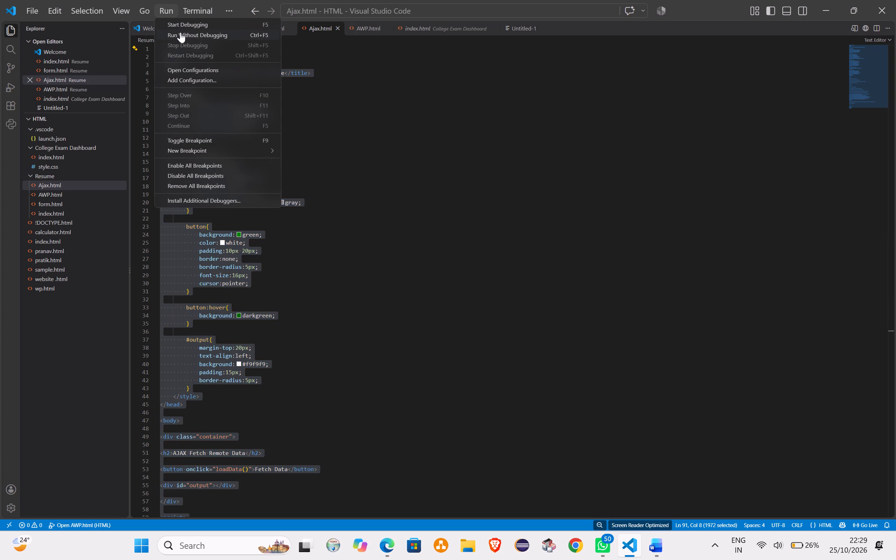
pyautogui.click(181, 32)
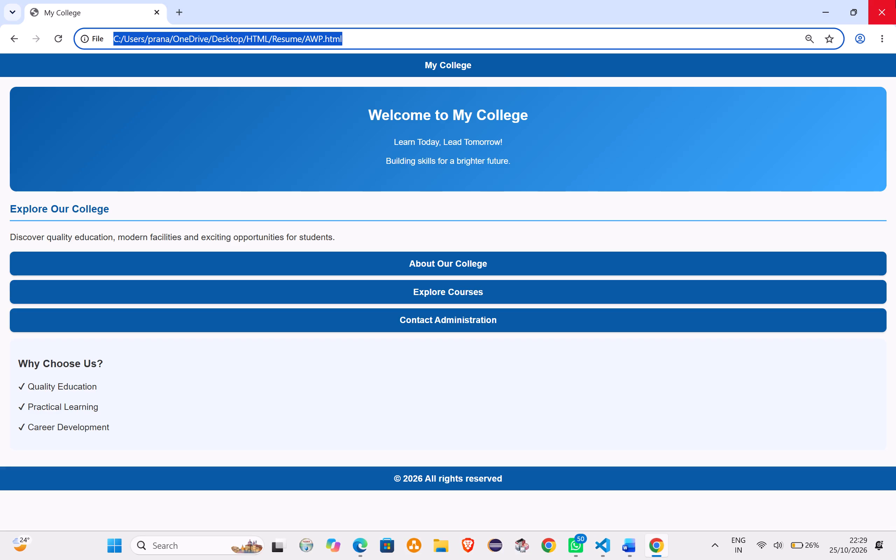
pyautogui.click(895, 0)
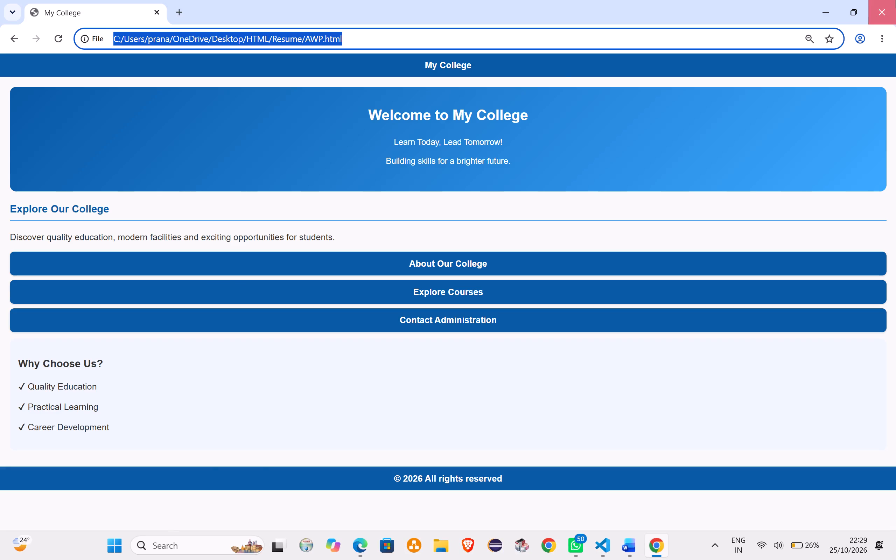
# Switch to the Resume folder's index.html, run without debugging to check the launched page, and close the browser window.
pyautogui.click(213, 29)
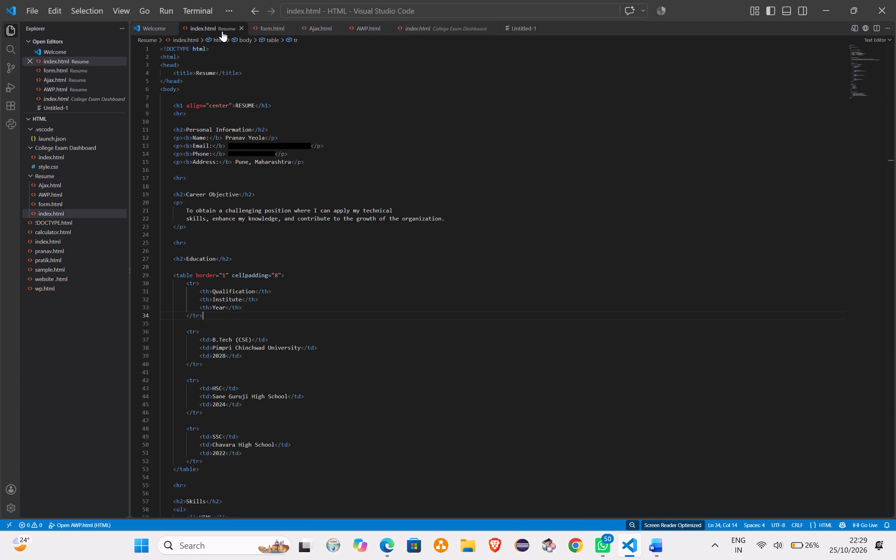
pyautogui.click(162, 12)
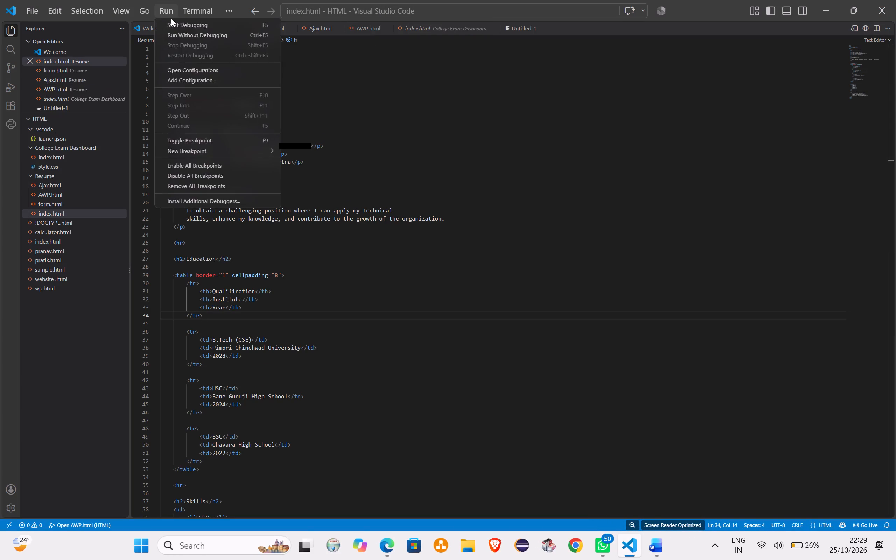
pyautogui.click(183, 35)
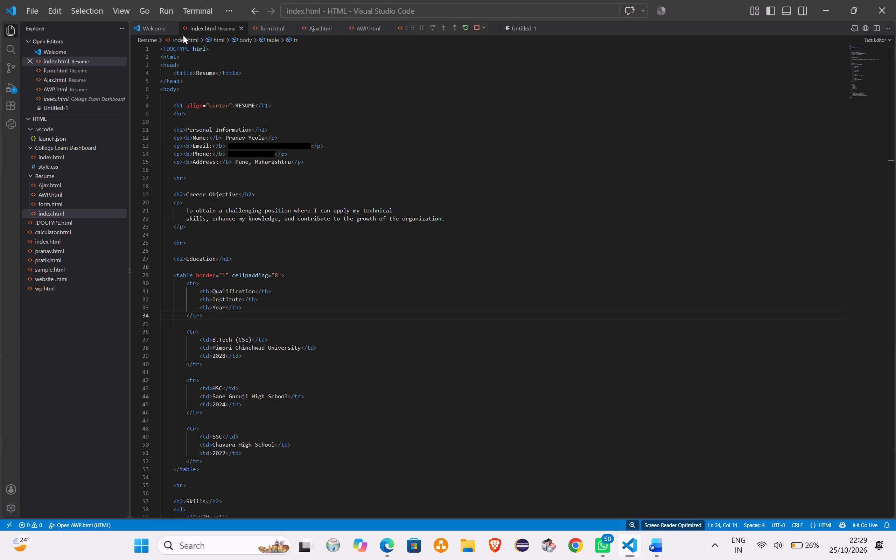
pyautogui.click(895, 0)
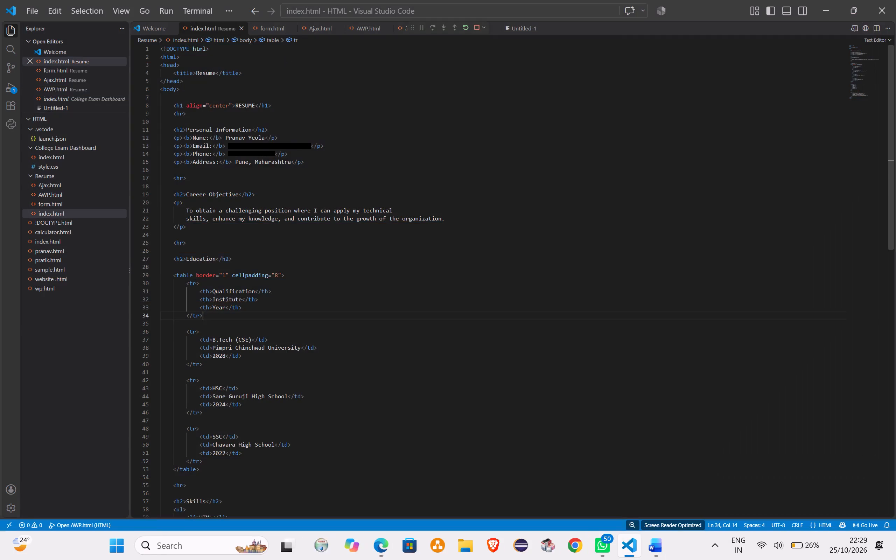
# Collapse the Resume folder, open !DOCTYPE.html, run it without debugging to check the launched page, and close the browser window.
pyautogui.click(31, 176)
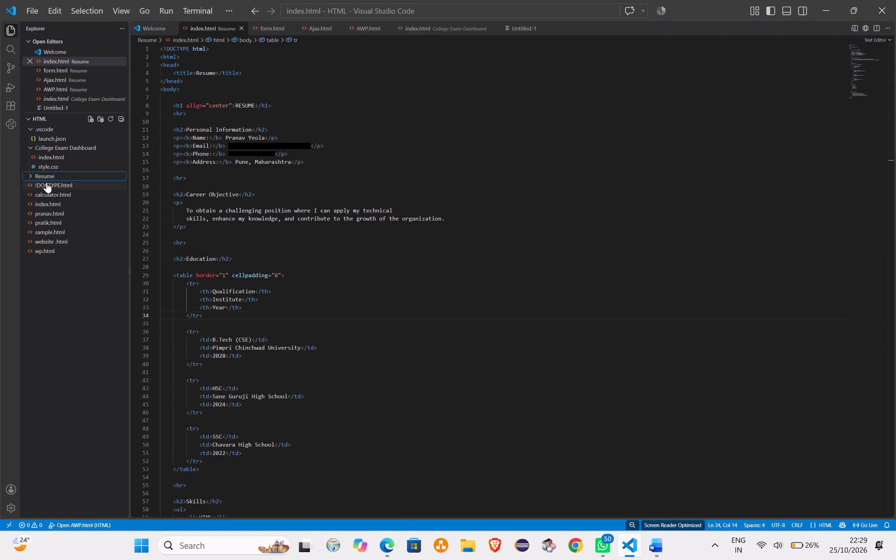
pyautogui.click(47, 183)
pyautogui.click(165, 17)
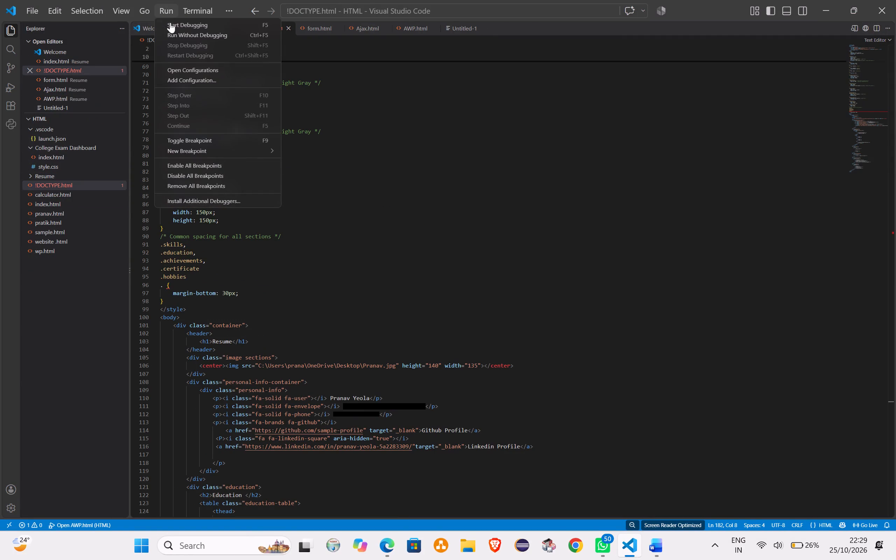
pyautogui.click(190, 37)
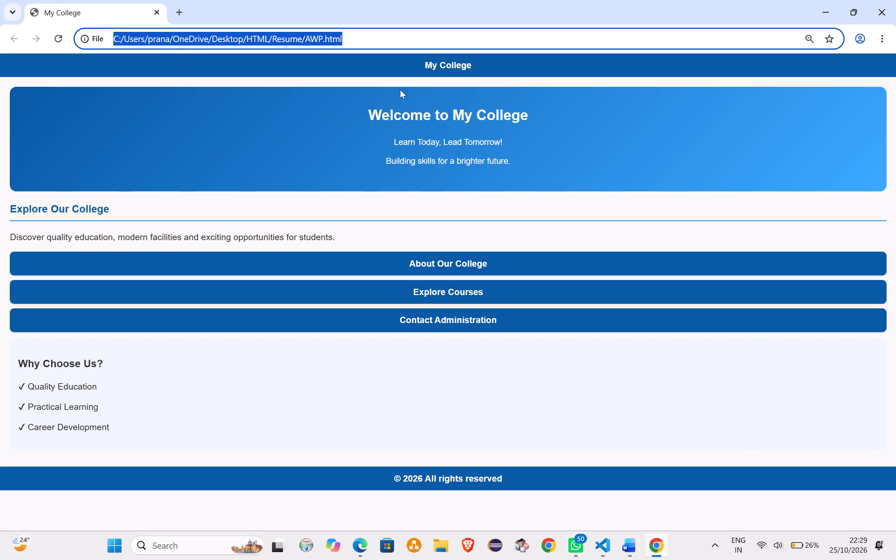
pyautogui.click(895, 0)
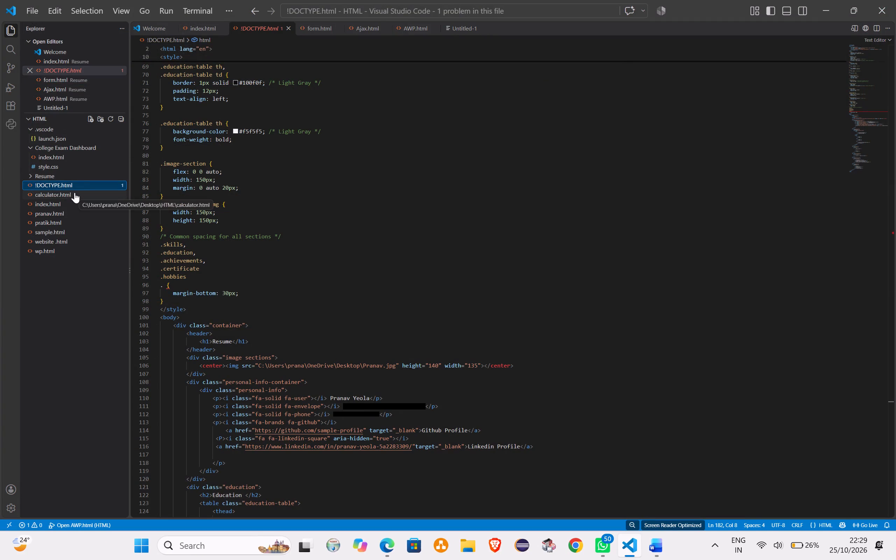
# Switch to the College Exam Dashboard folder's index.html, run without debugging to check the launched page, and close the browser window.
pyautogui.click(78, 157)
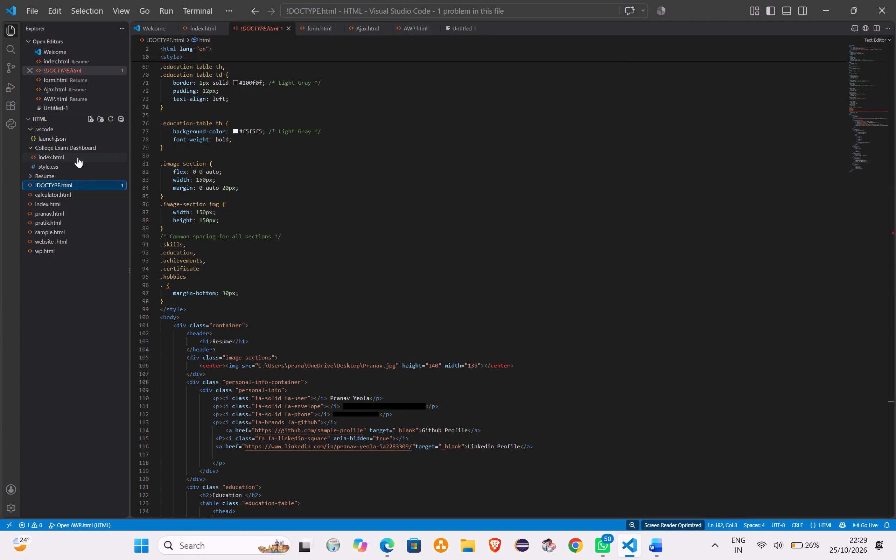
pyautogui.click(163, 12)
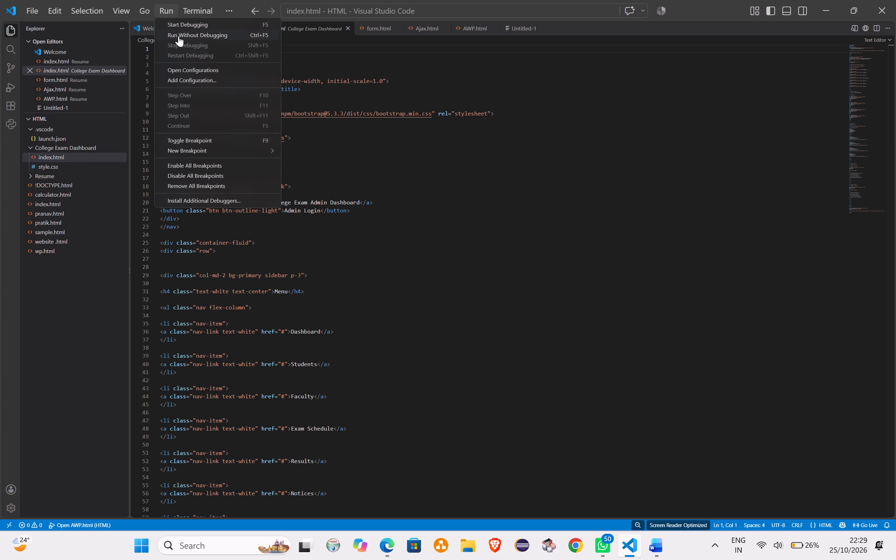
pyautogui.click(179, 37)
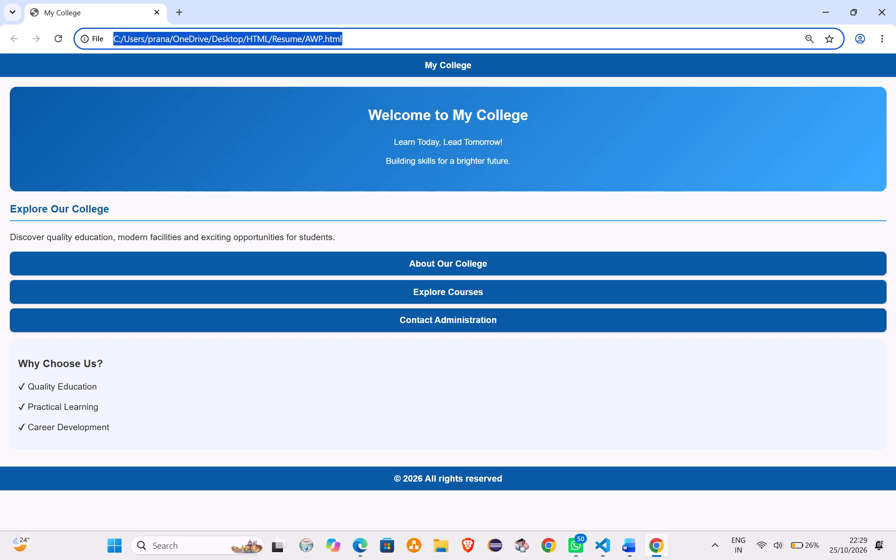
pyautogui.click(895, 0)
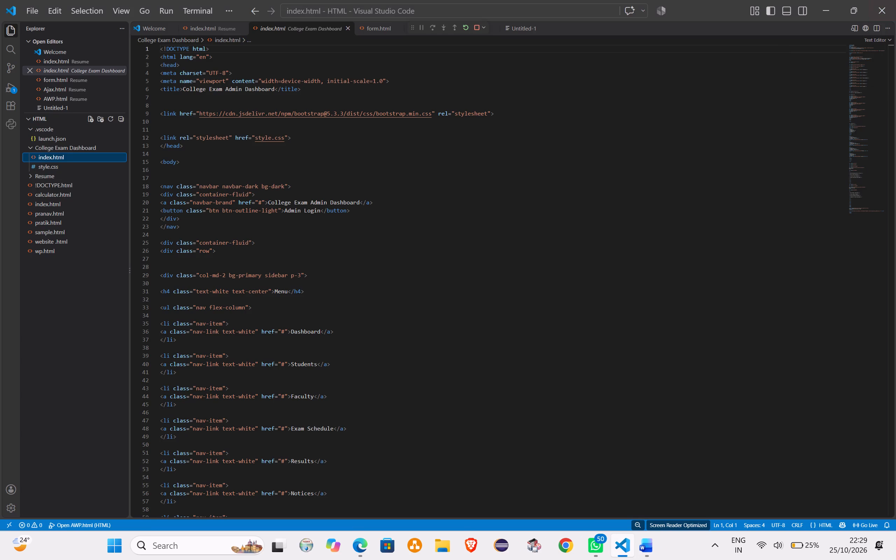
# Switch to pratik.html, run without debugging to check the page launched in Chrome, and close that browser window.
pyautogui.click(59, 225)
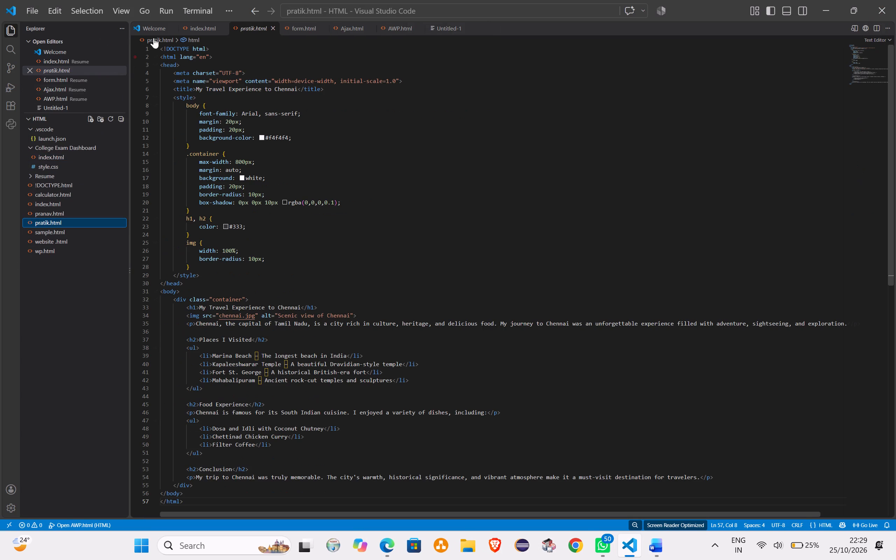
pyautogui.click(166, 12)
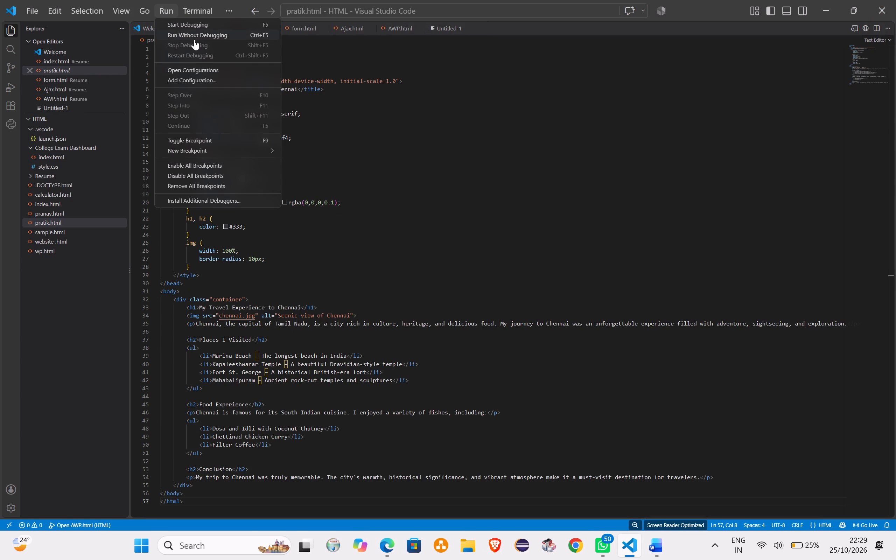
pyautogui.click(195, 39)
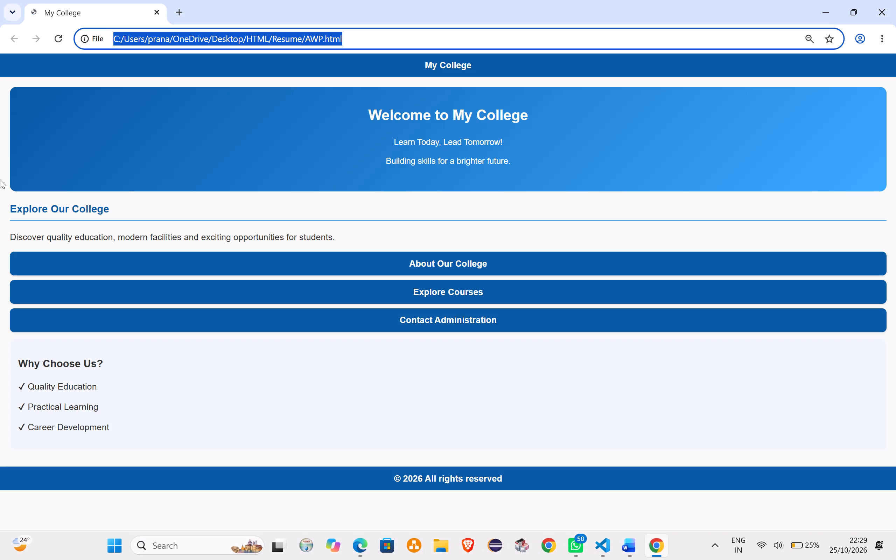
pyautogui.click(895, 0)
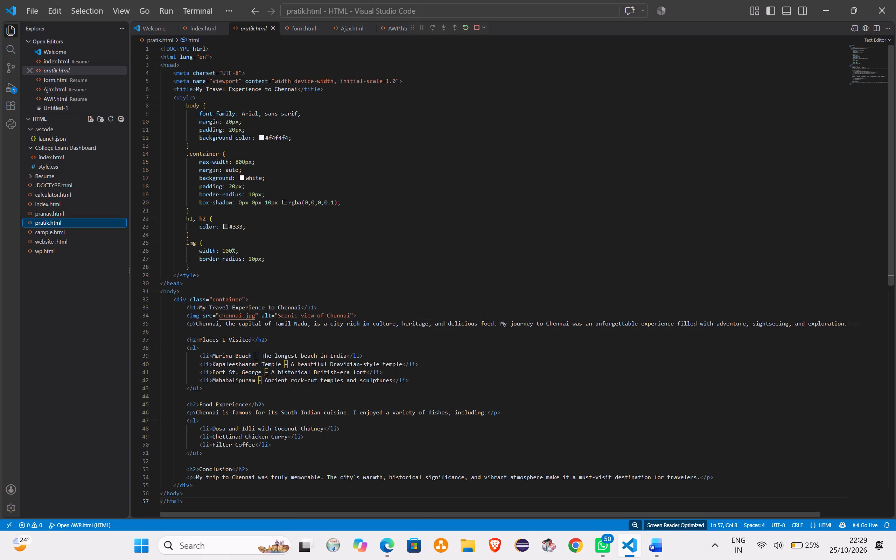
# Return to AWP.html and snip a rectangular screenshot of its code from the first line down to the .section-title rule.
pyautogui.click(387, 30)
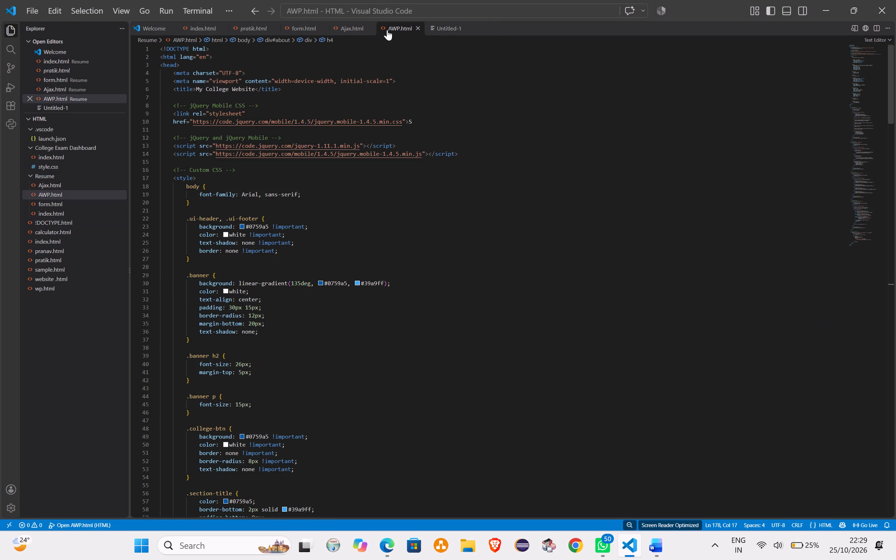
pyautogui.scroll(7, 437, 283)
pyautogui.scroll(8, 483, 410)
pyautogui.press('shift+super+s')
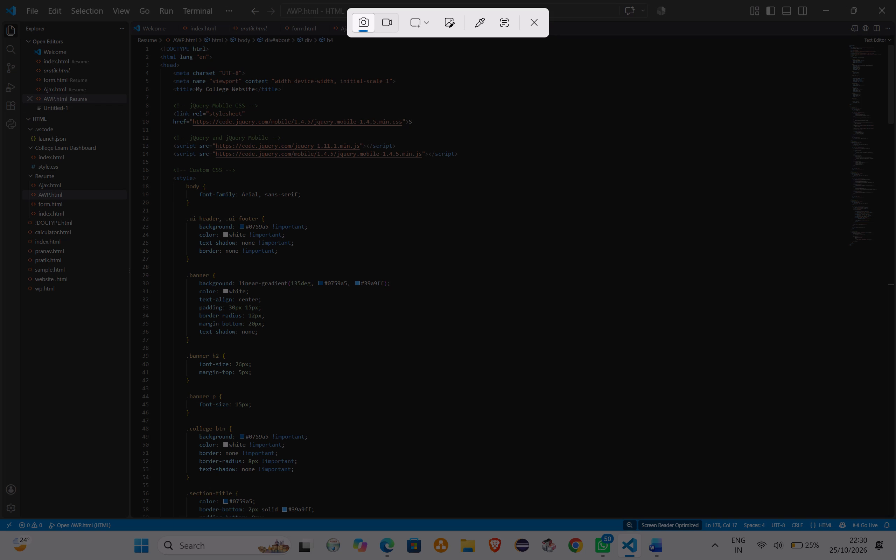
pyautogui.moveTo(131, 38); pyautogui.dragTo(609, 436)
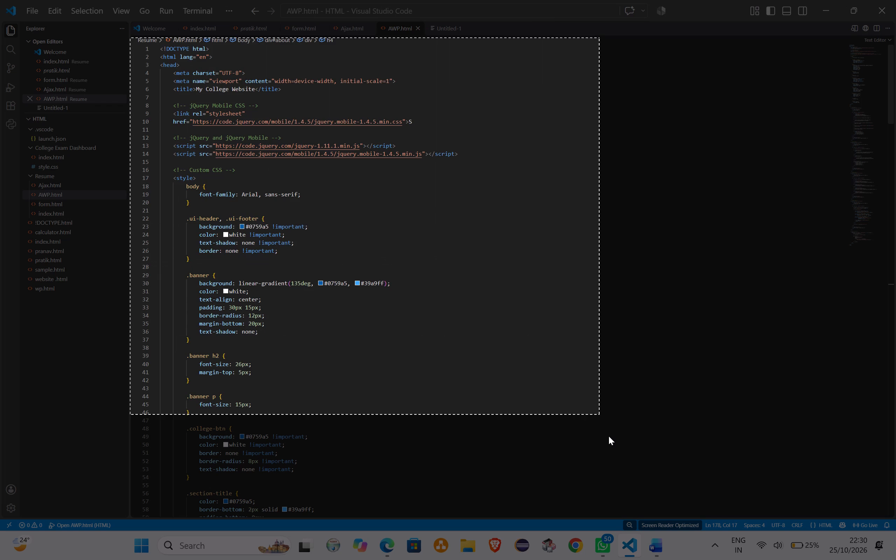
pyautogui.moveTo(609, 436); pyautogui.dragTo(737, 518)
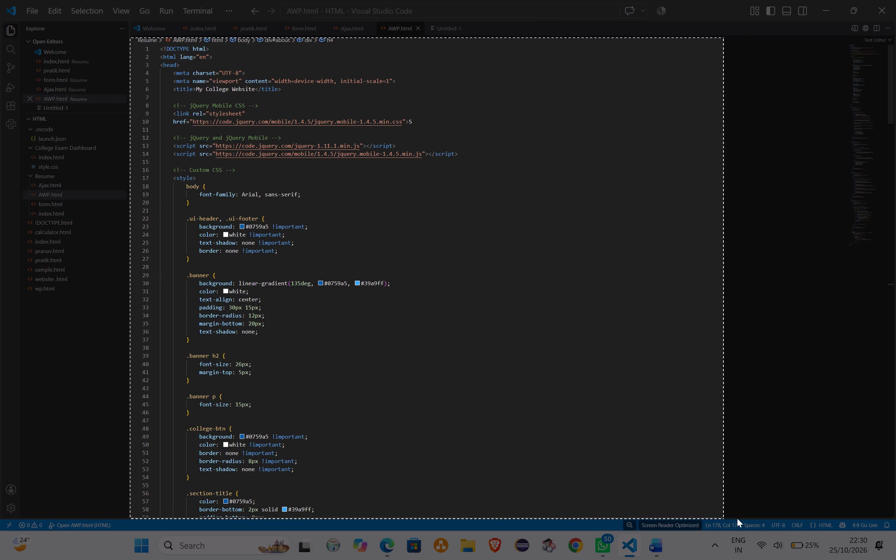
pyautogui.moveTo(737, 518); pyautogui.dragTo(807, 503)
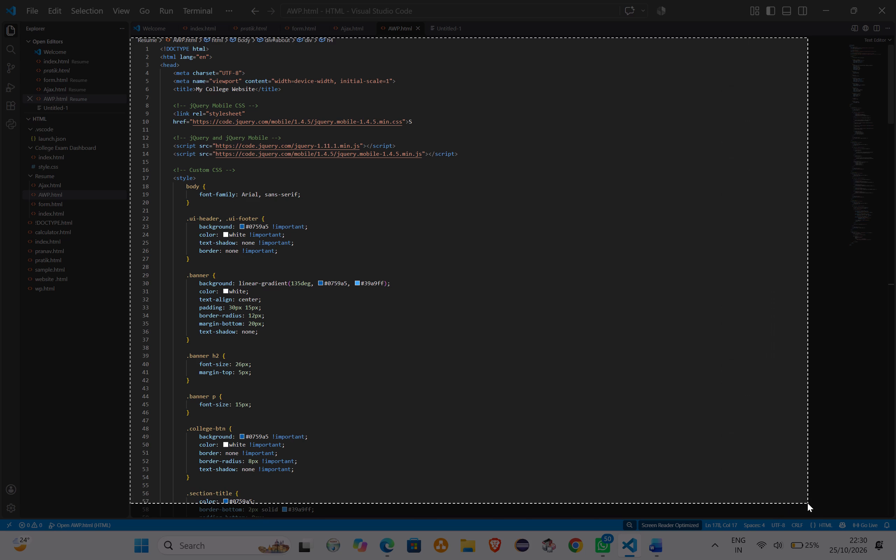
pyautogui.moveTo(807, 503); pyautogui.dragTo(820, 511)
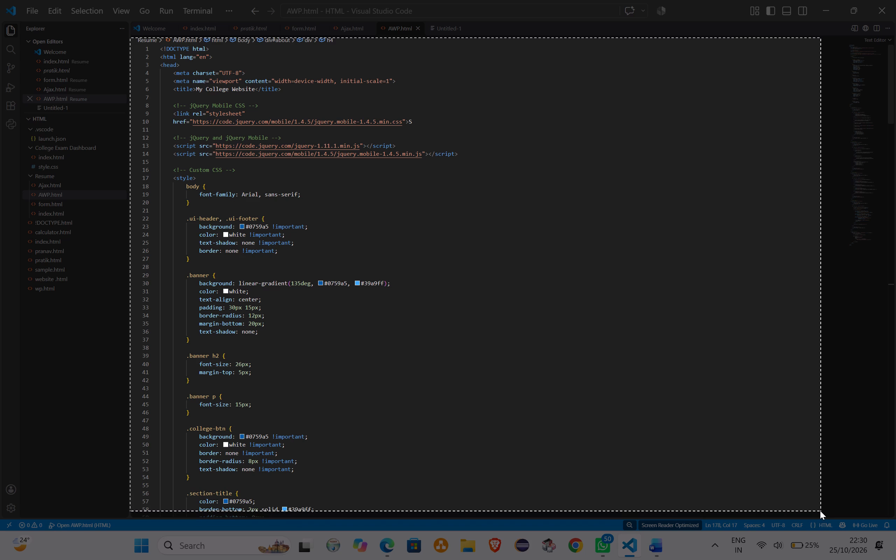
pyautogui.moveTo(820, 511); pyautogui.dragTo(823, 517)
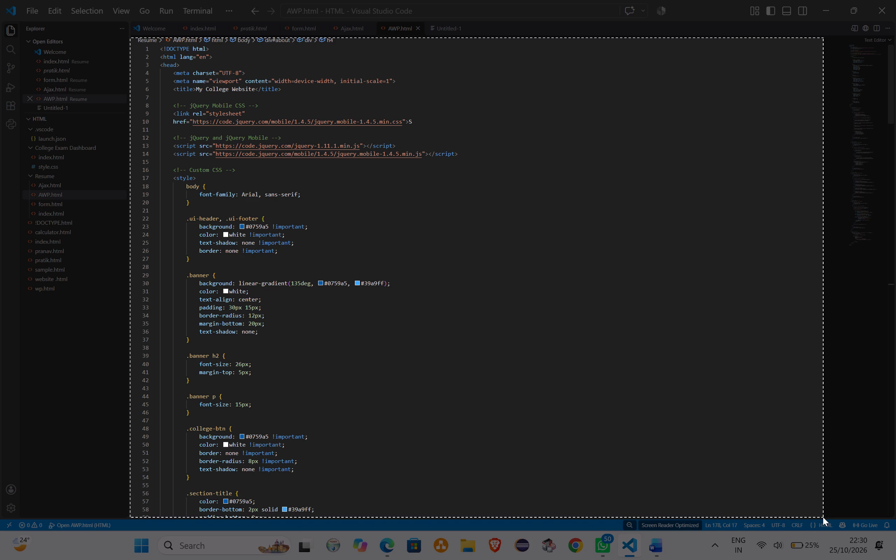
pyautogui.moveTo(823, 517); pyautogui.dragTo(811, 516)
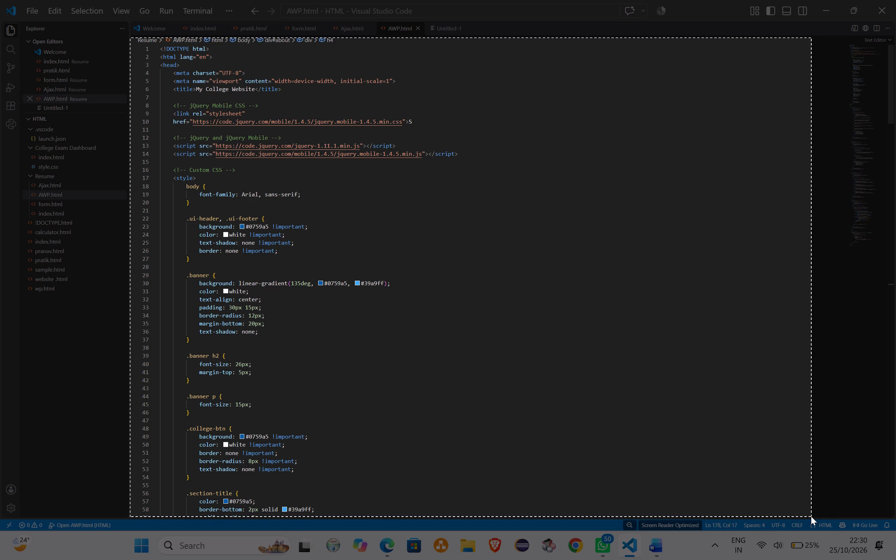
pyautogui.moveTo(811, 516); pyautogui.dragTo(707, 512)
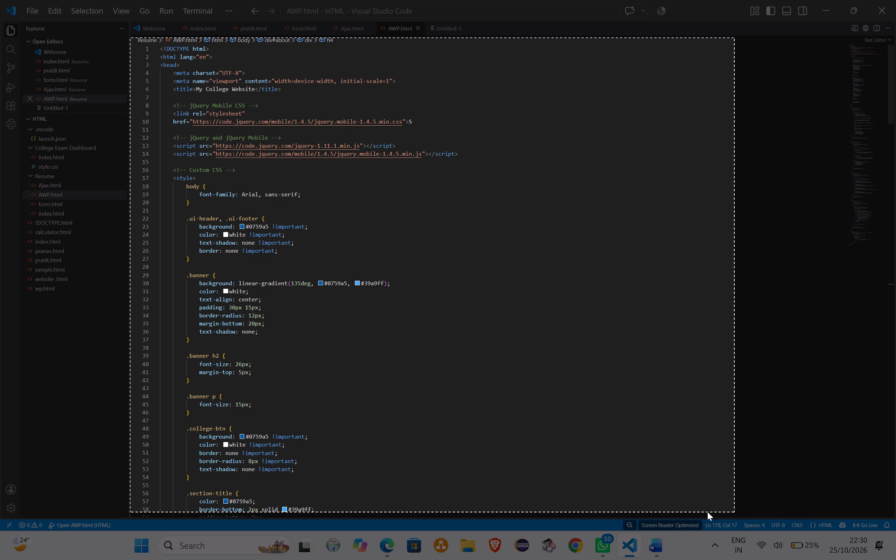
pyautogui.moveTo(707, 512); pyautogui.dragTo(632, 515)
pyautogui.click(631, 515)
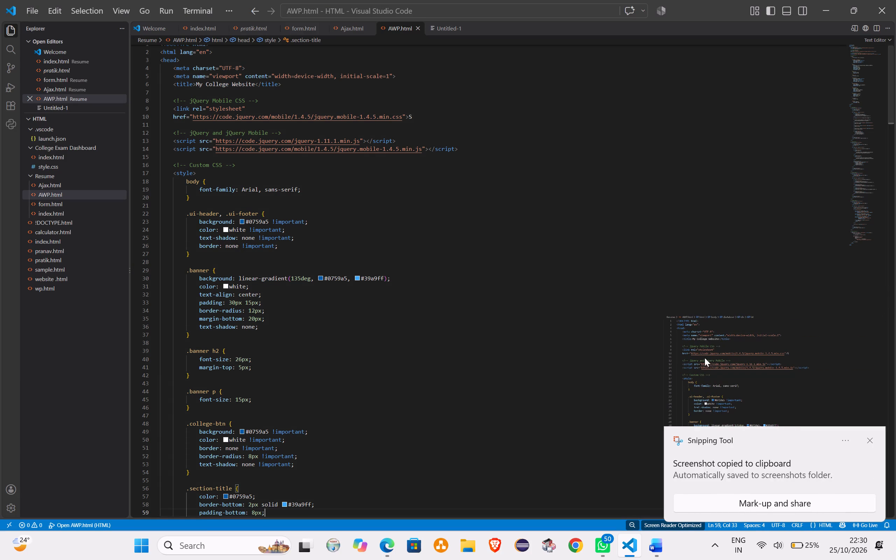
# Open the captured code screenshot in Snipping Tool to check it, and close that window.
pyautogui.click(705, 358)
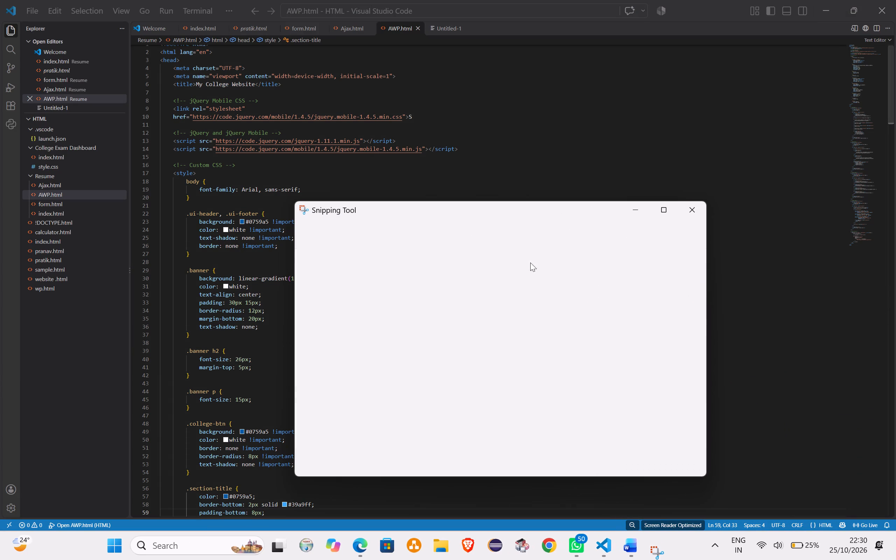
pyautogui.click(633, 238)
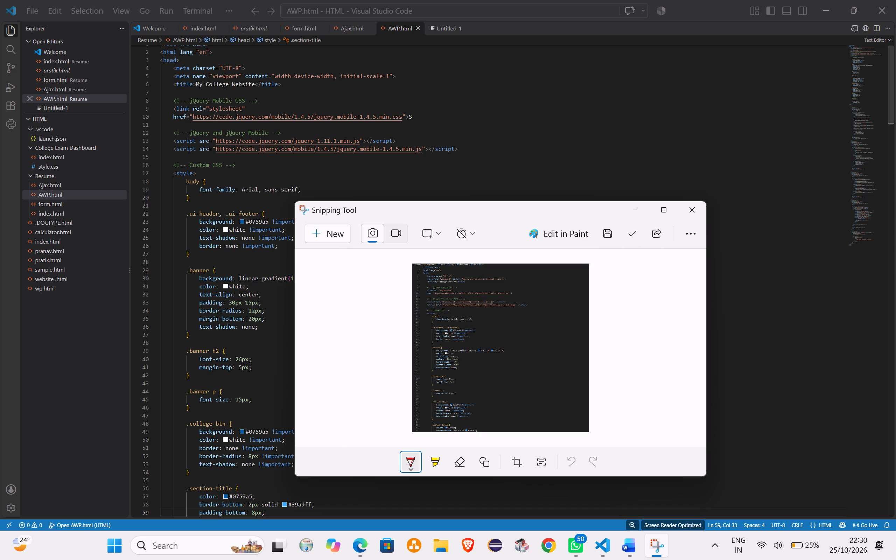
pyautogui.click(694, 209)
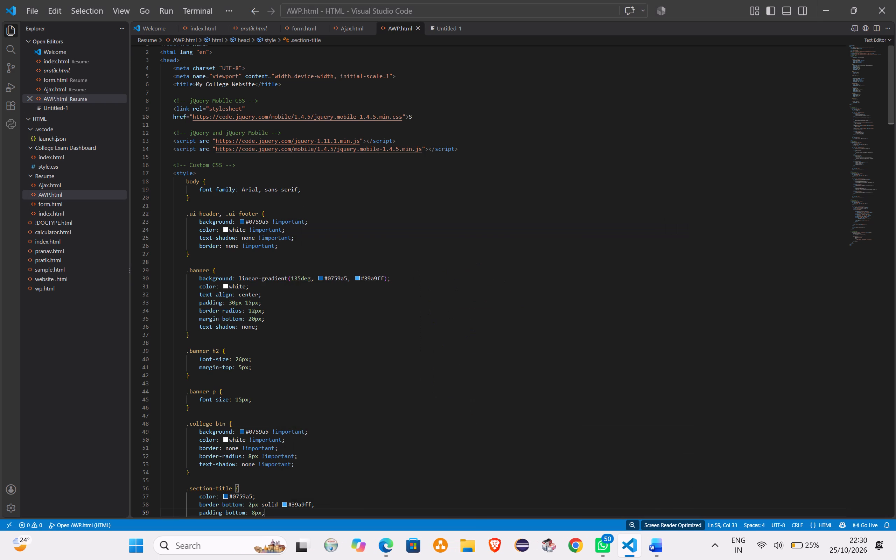
# Examine the AWP.html code from the .section-title rule into the Home Page section to find where the next screenshot should start.
pyautogui.scroll(-9, 693, 197)
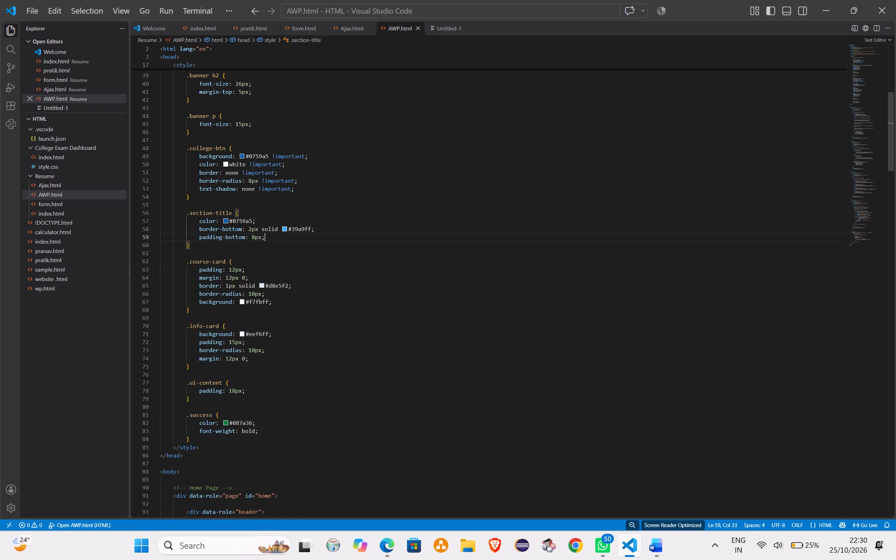
pyautogui.scroll(-5, 693, 205)
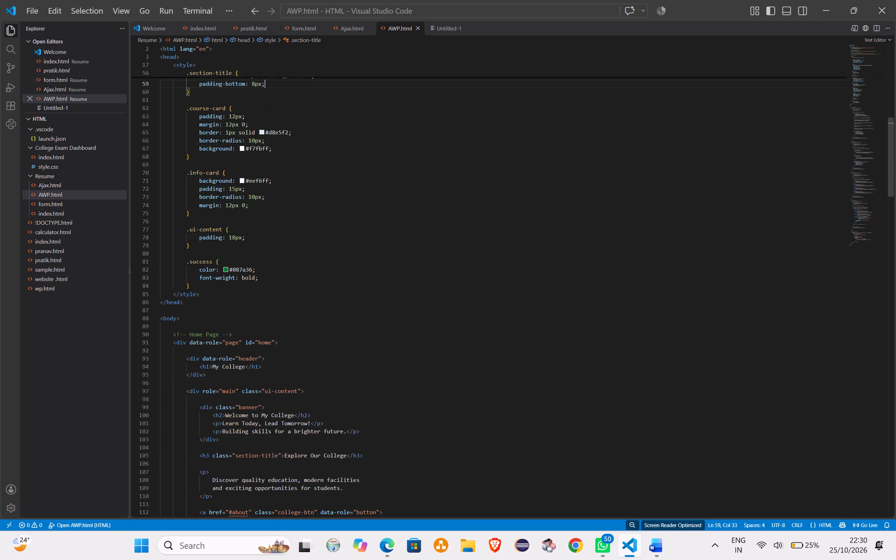
pyautogui.click(693, 206)
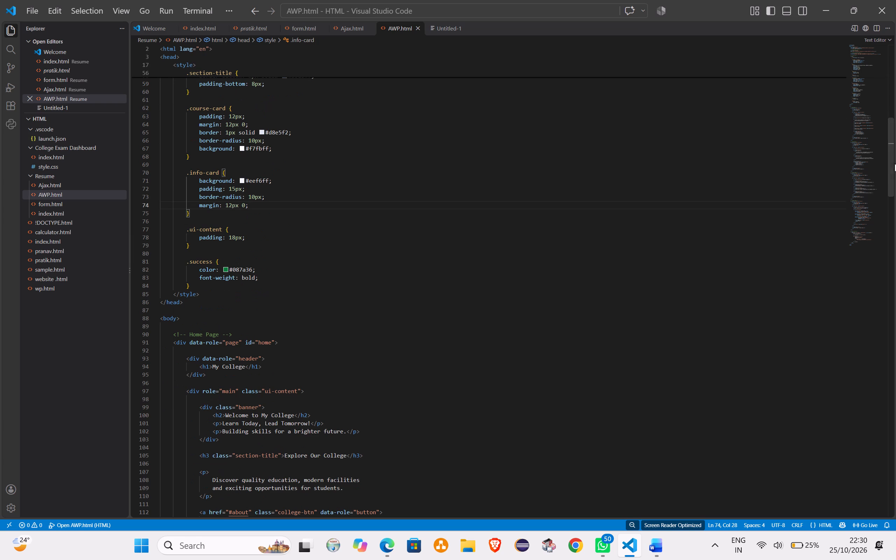
pyautogui.moveTo(889, 157); pyautogui.dragTo(886, 155)
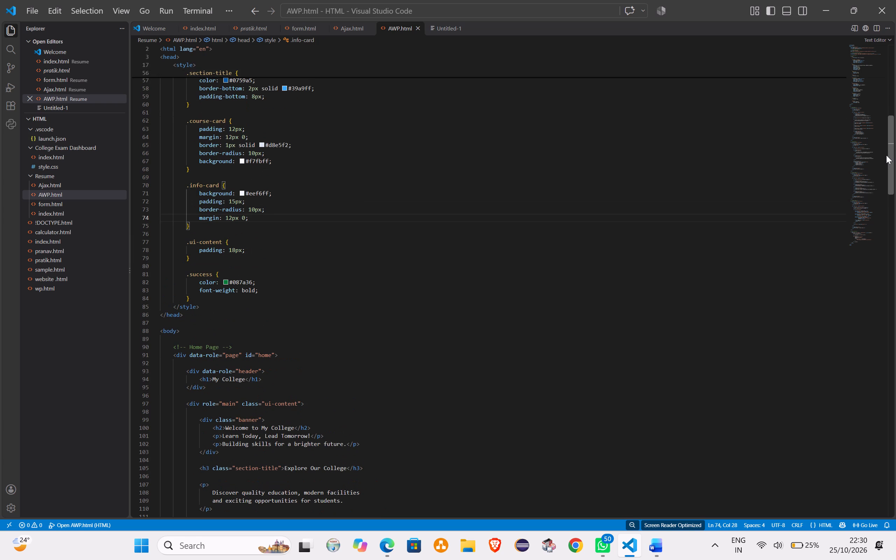
pyautogui.moveTo(886, 155); pyautogui.dragTo(886, 155)
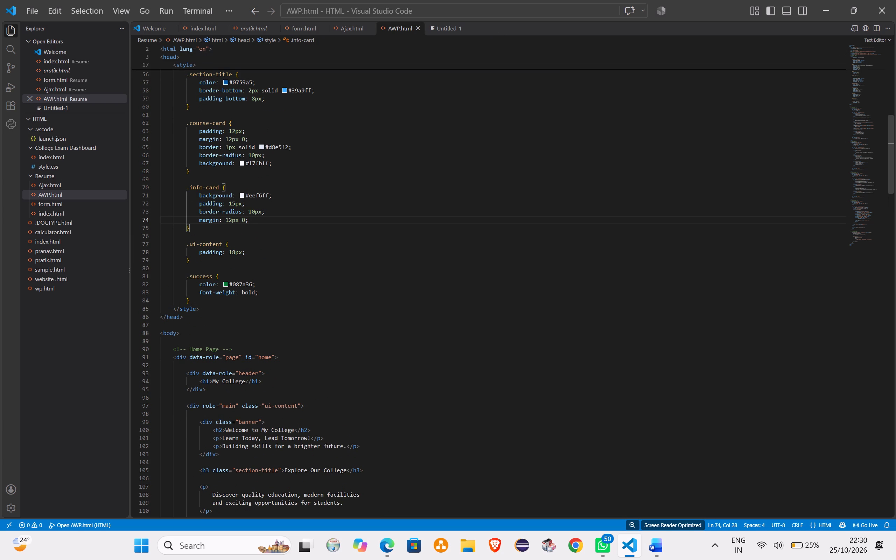
pyautogui.click(684, 30)
pyautogui.moveTo(894, 177); pyautogui.dragTo(894, 184)
pyautogui.moveTo(894, 184); pyautogui.dragTo(893, 184)
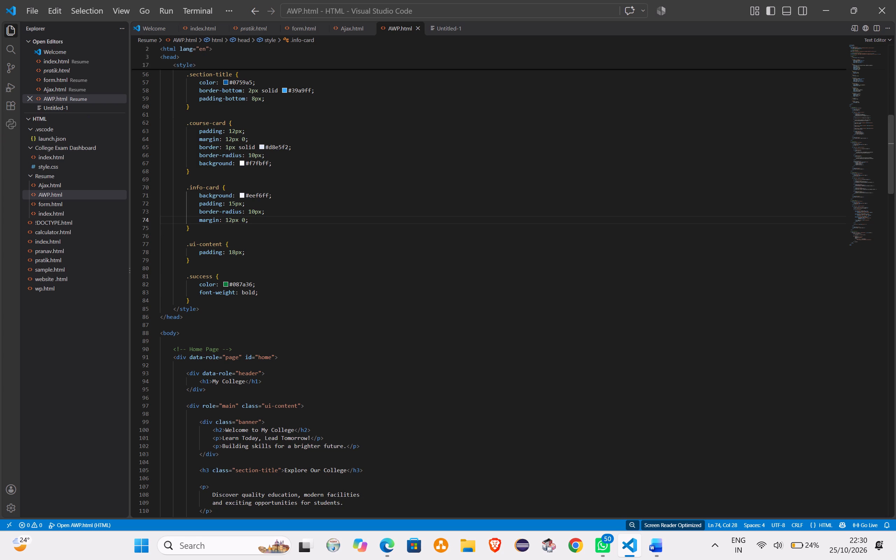
pyautogui.scroll(-1, 648, 247)
pyautogui.scroll(1, 639, 256)
pyautogui.click(890, 177)
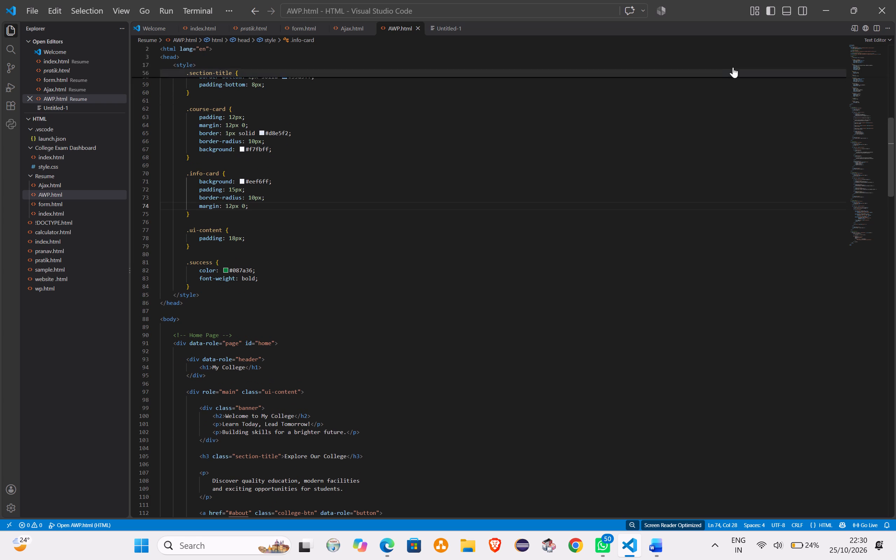
pyautogui.click(720, 25)
pyautogui.click(715, 10)
pyautogui.click(708, 71)
pyautogui.scroll(5, 644, 295)
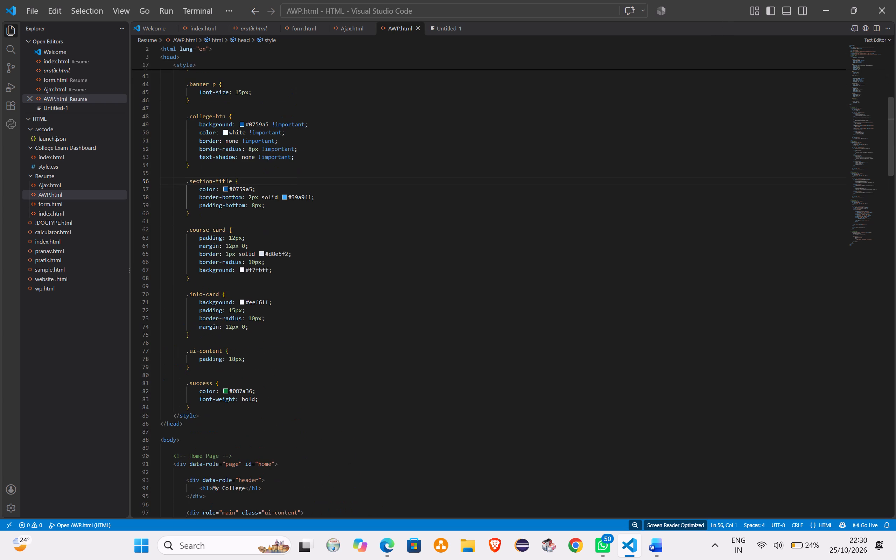
pyautogui.scroll(17, 663, 289)
pyautogui.scroll(-7, 702, 292)
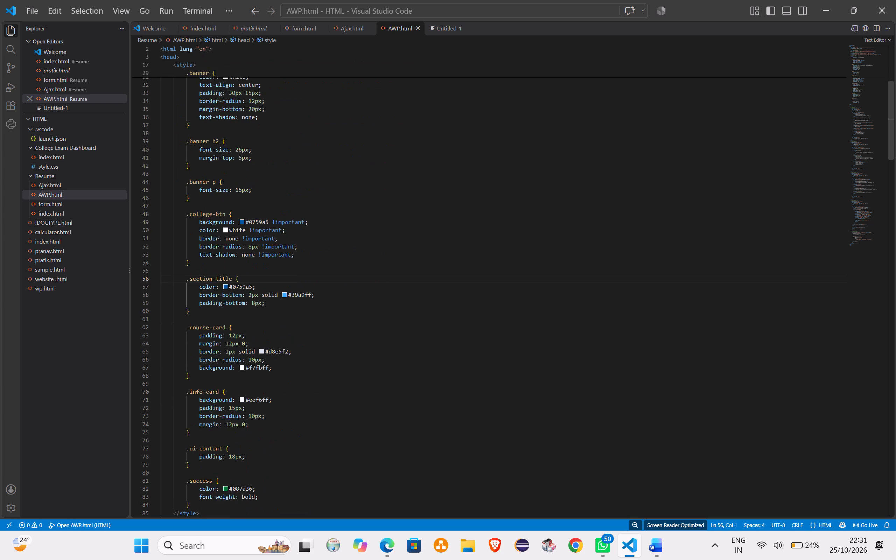
pyautogui.scroll(-11, 702, 292)
pyautogui.scroll(2, 702, 292)
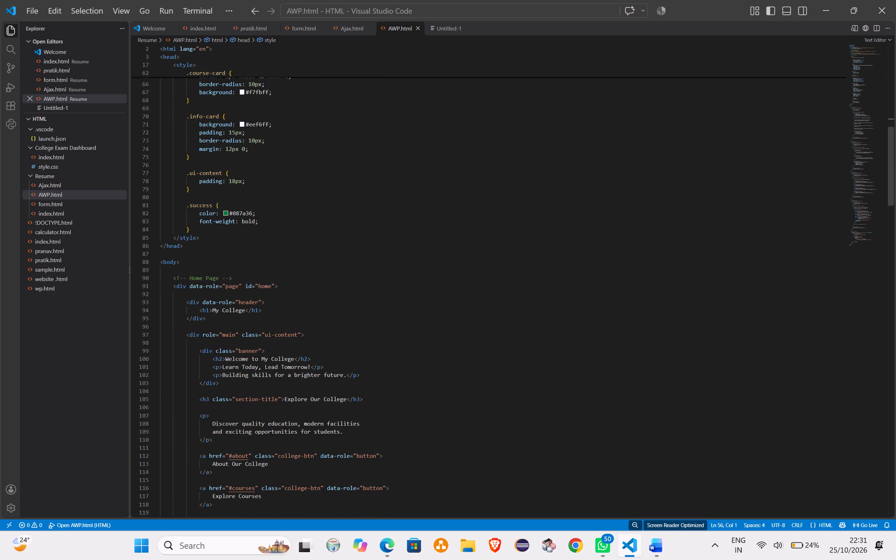
pyautogui.scroll(3, 702, 292)
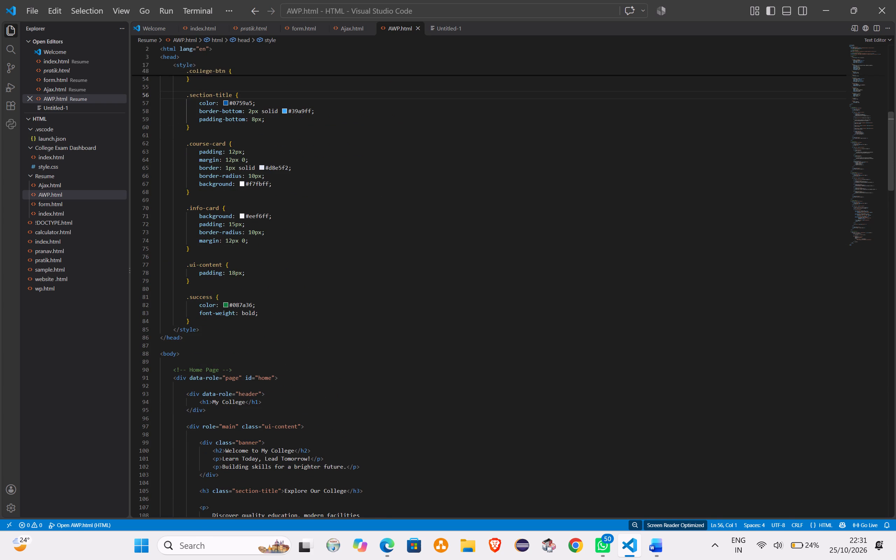
pyautogui.scroll(-1, 702, 292)
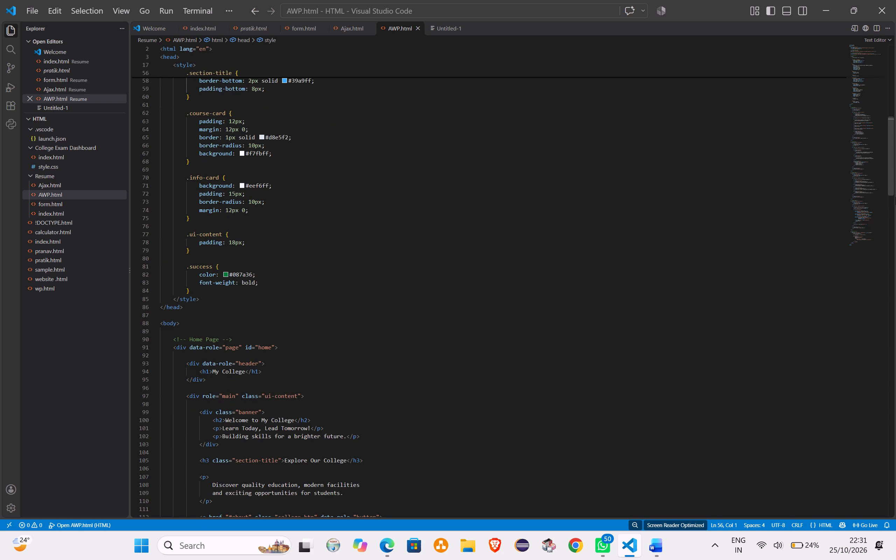
pyautogui.click(890, 168)
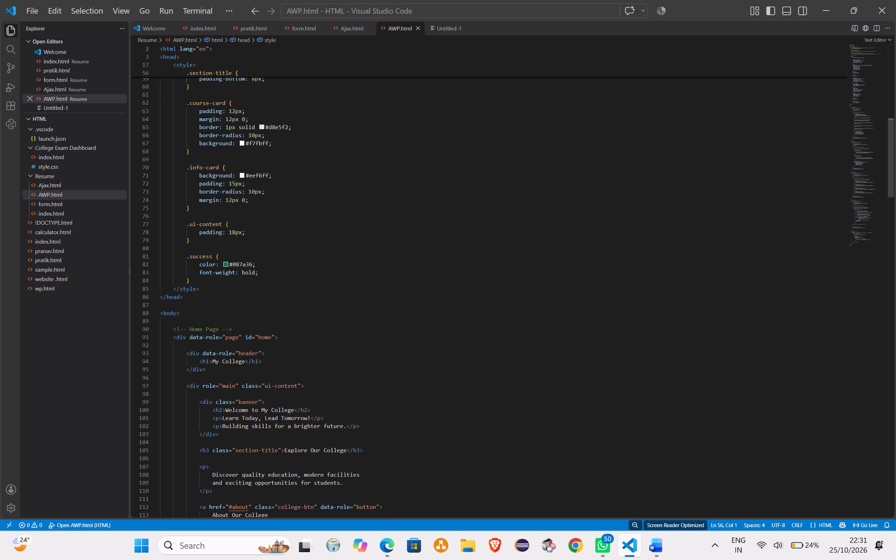
# Switch to the Word document and paste the captured code screenshot on a new line below the "Code:" heading.
pyautogui.click(657, 553)
pyautogui.click(329, 195)
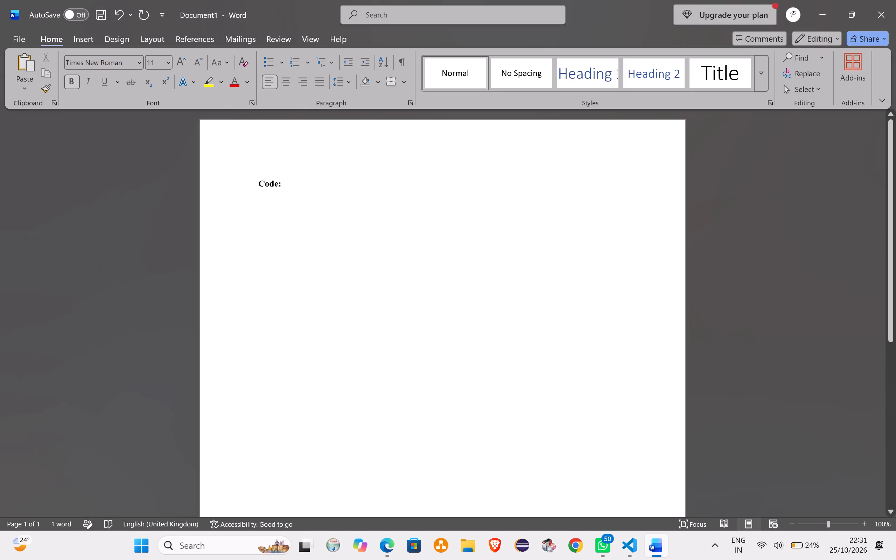
pyautogui.press('Return')
pyautogui.hotkey('ctrl', 'v')
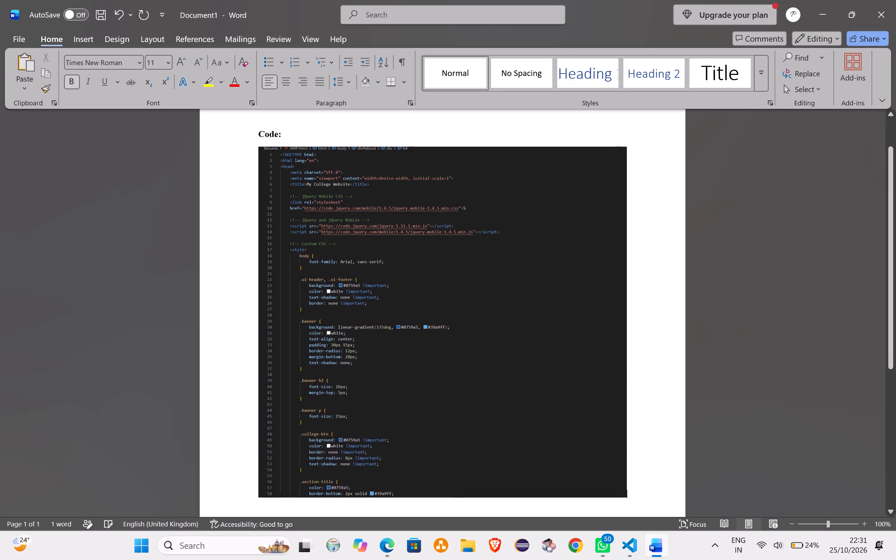
# Shrink the pasted code screenshot proportionally so it is somewhat narrower than the page's text width.
pyautogui.click(359, 241)
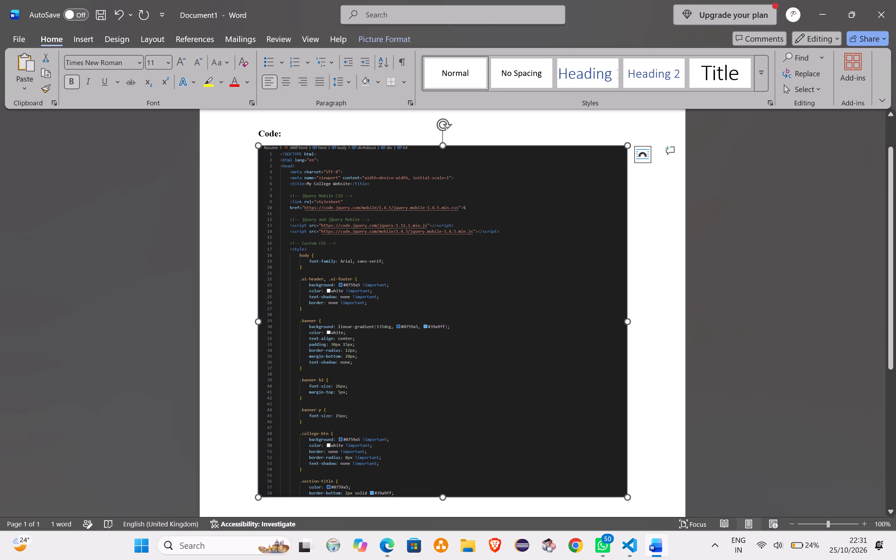
pyautogui.scroll(-6, 608, 471)
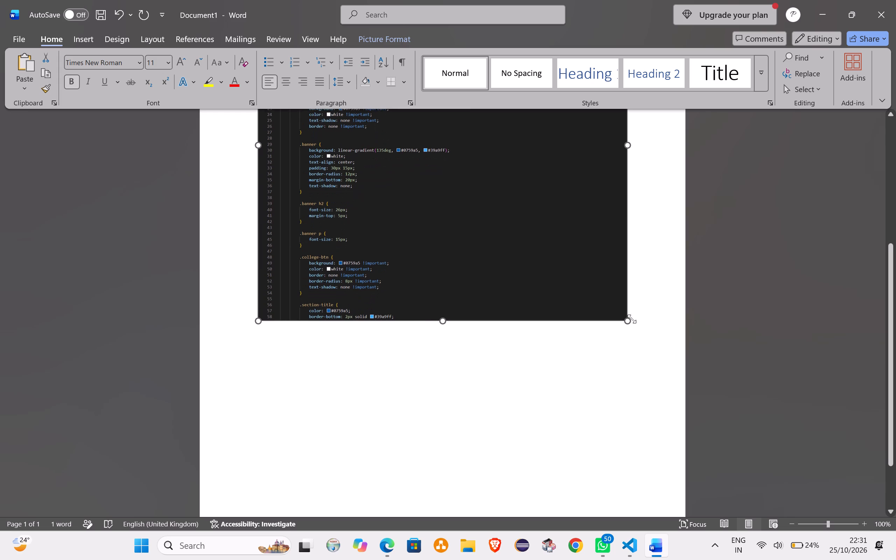
pyautogui.moveTo(625, 318); pyautogui.dragTo(565, 195)
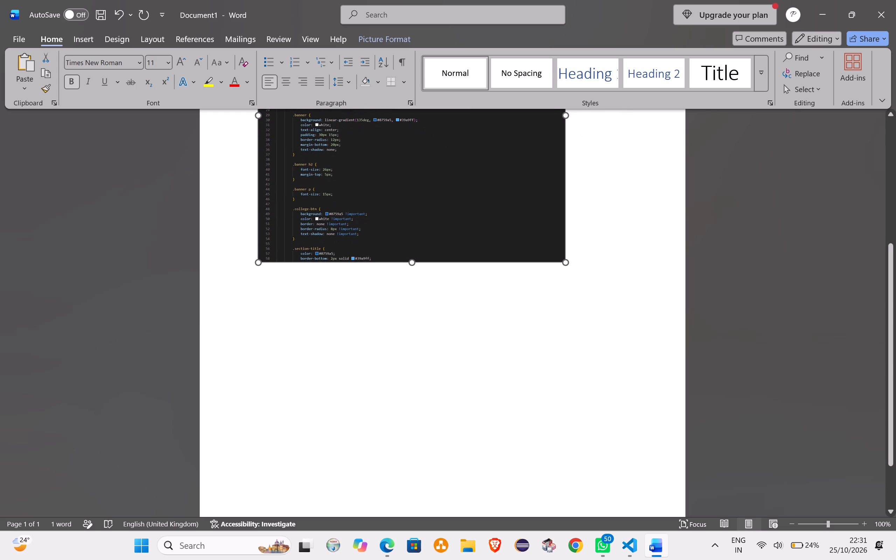
pyautogui.moveTo(565, 195); pyautogui.dragTo(565, 195)
pyautogui.scroll(3, 552, 267)
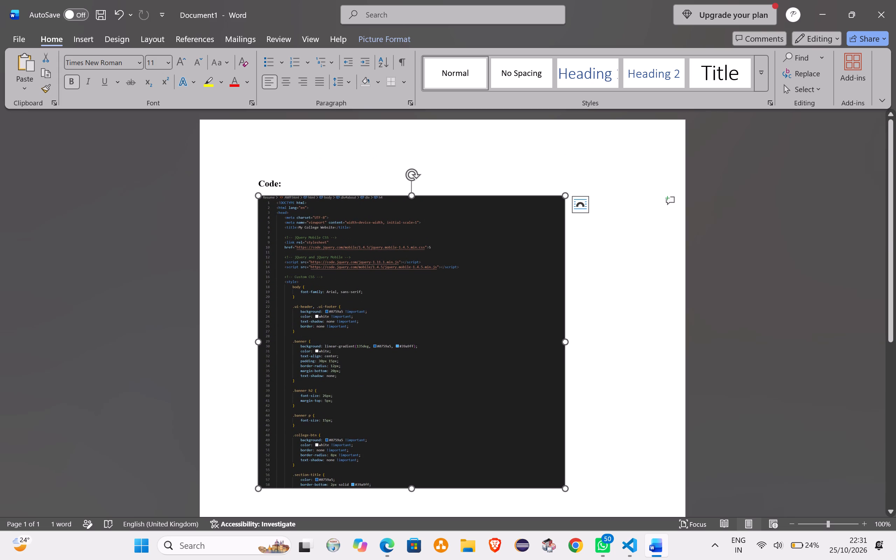
pyautogui.scroll(-2, 585, 340)
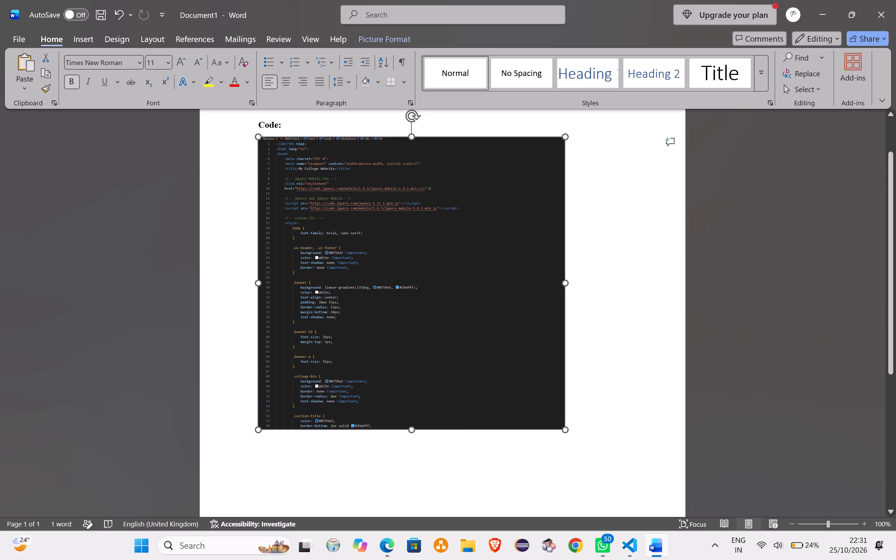
pyautogui.moveTo(563, 430); pyautogui.dragTo(563, 430)
pyautogui.moveTo(563, 430); pyautogui.dragTo(567, 437)
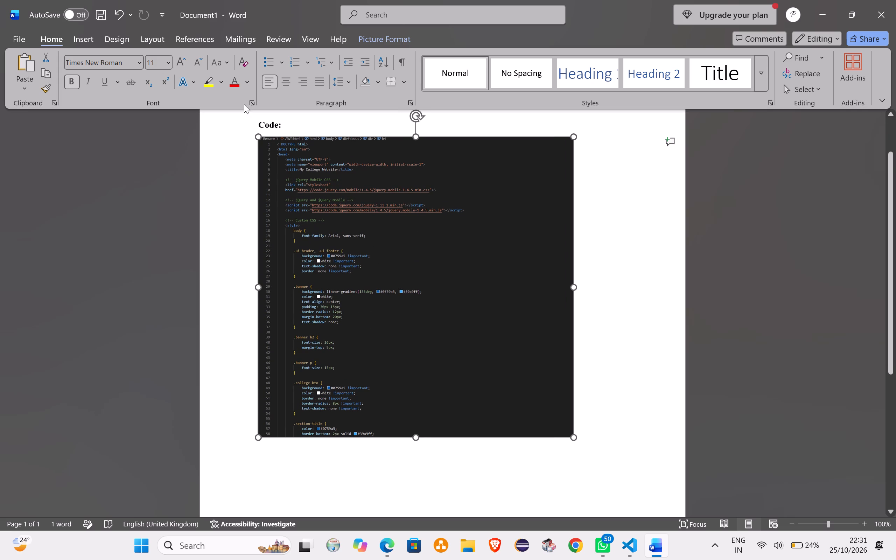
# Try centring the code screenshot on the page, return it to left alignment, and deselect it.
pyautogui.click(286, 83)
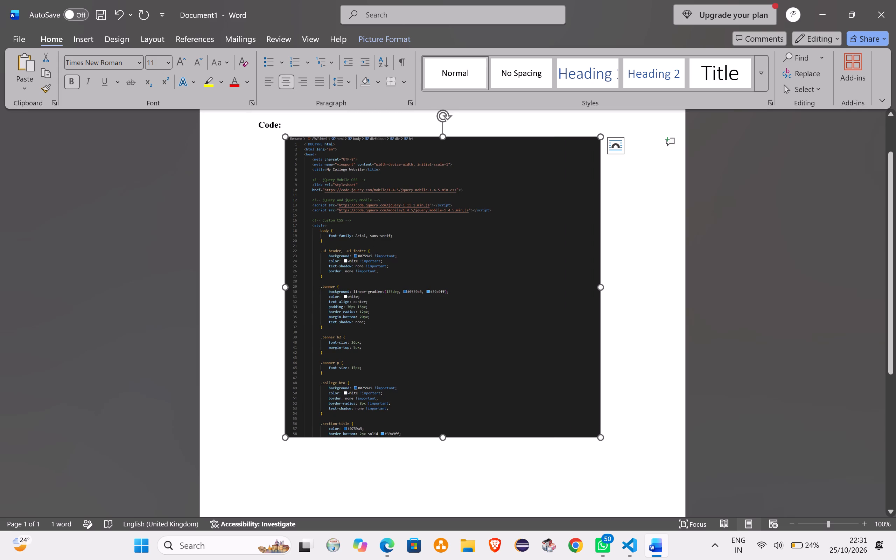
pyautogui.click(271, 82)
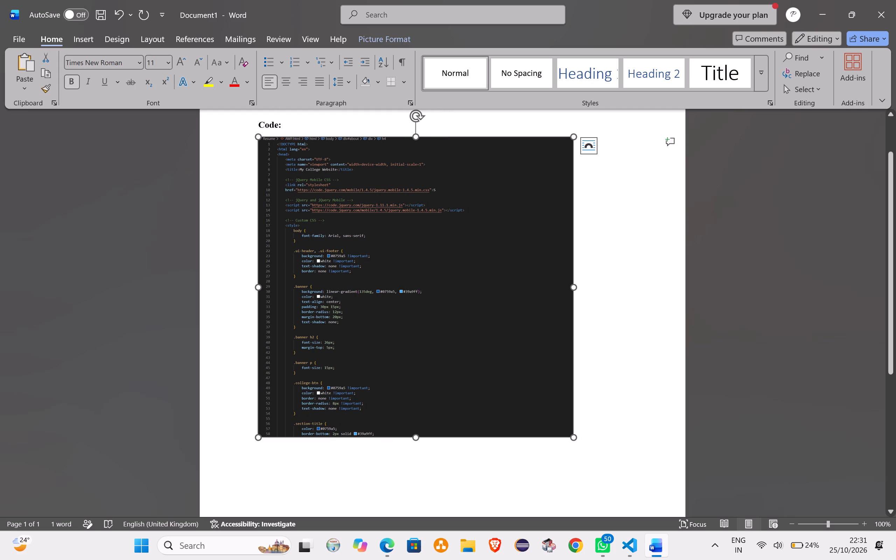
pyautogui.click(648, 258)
# Switch to Visual Studio Code and capture a screen region of AWP.html from line 59 to the closing paragraph tag on line 110.
pyautogui.click(628, 546)
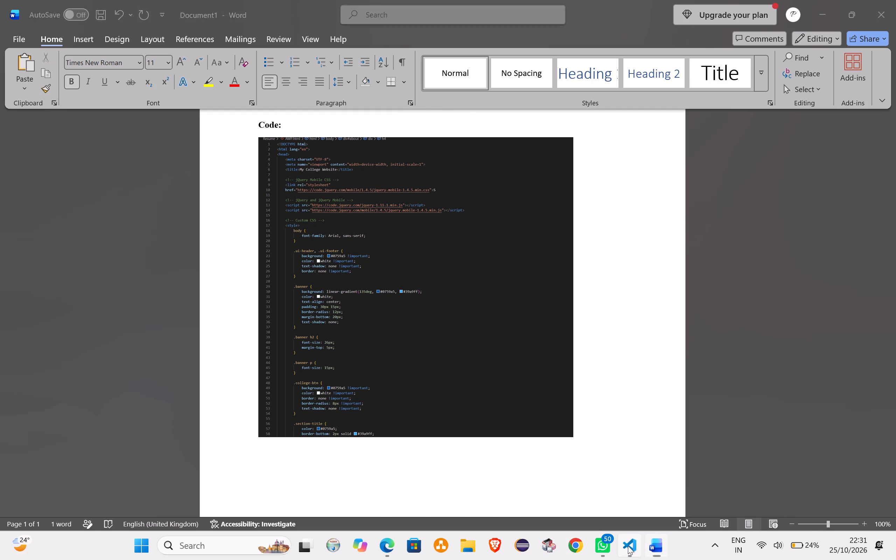
pyautogui.scroll(-1, 406, 330)
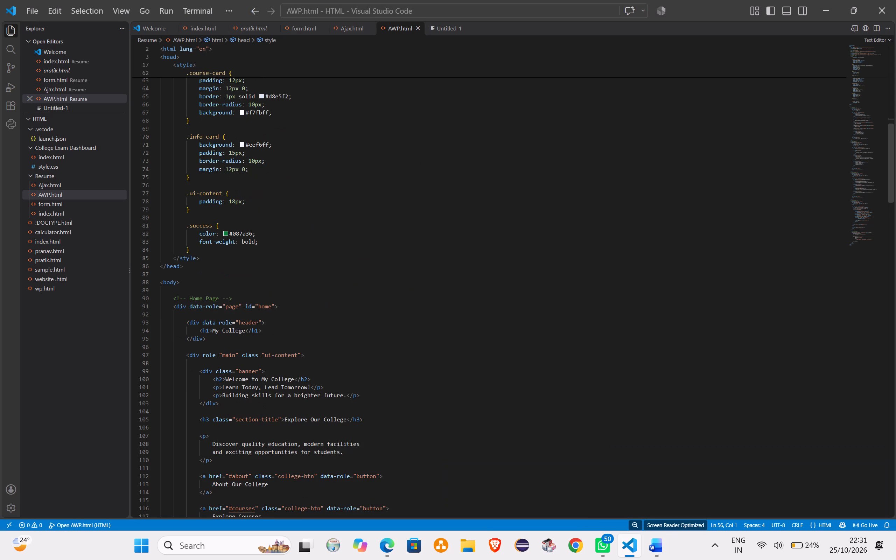
pyautogui.scroll(1, 406, 330)
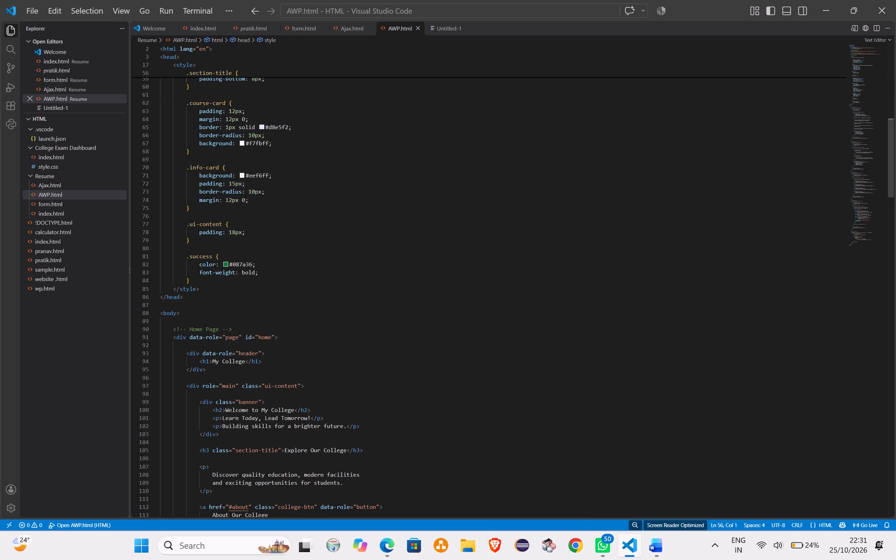
pyautogui.scroll(1, 406, 330)
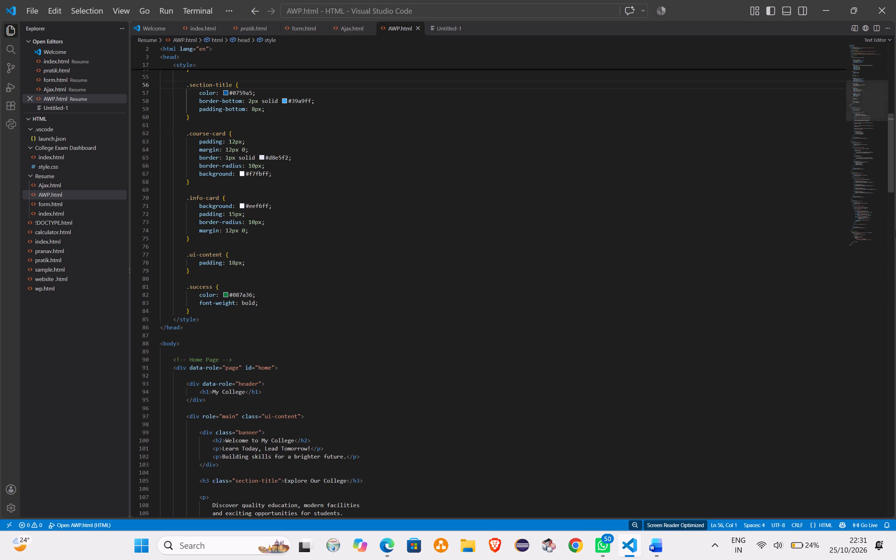
pyautogui.moveTo(891, 185); pyautogui.dragTo(889, 186)
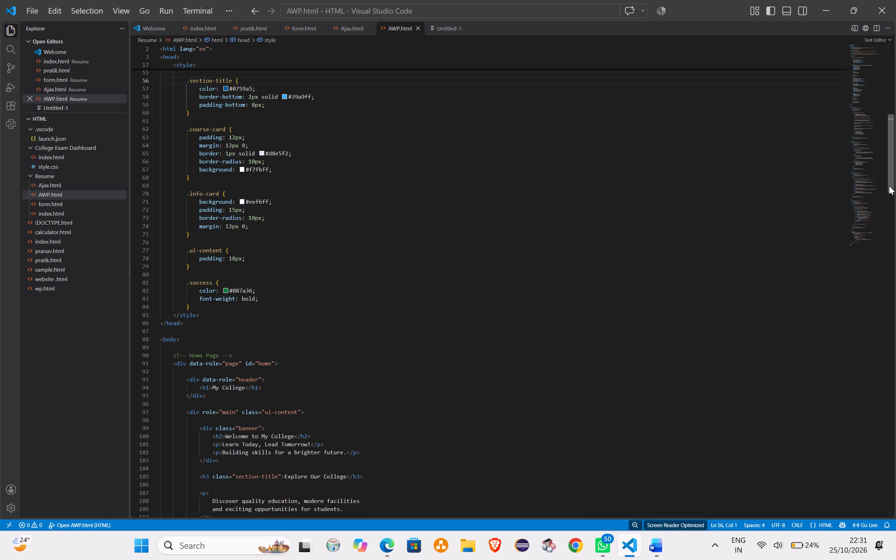
pyautogui.moveTo(889, 186); pyautogui.dragTo(894, 191)
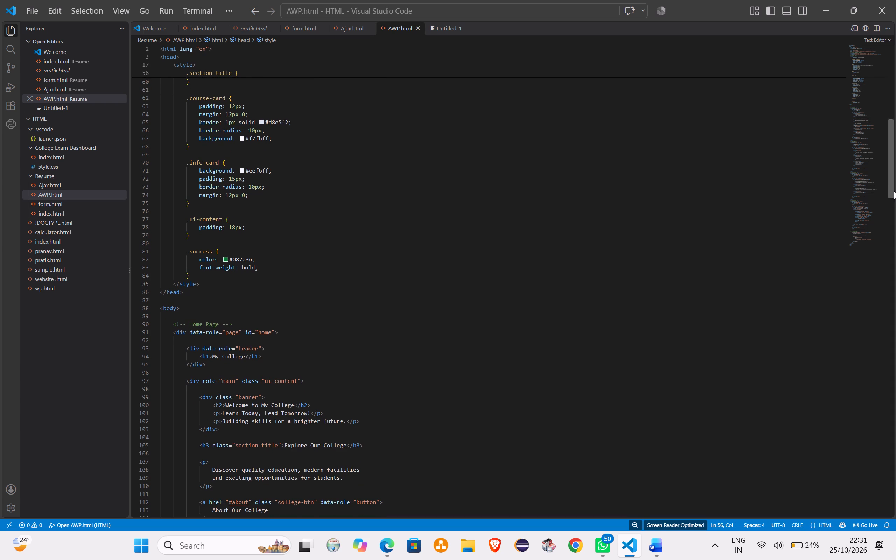
pyautogui.moveTo(894, 191); pyautogui.dragTo(894, 190)
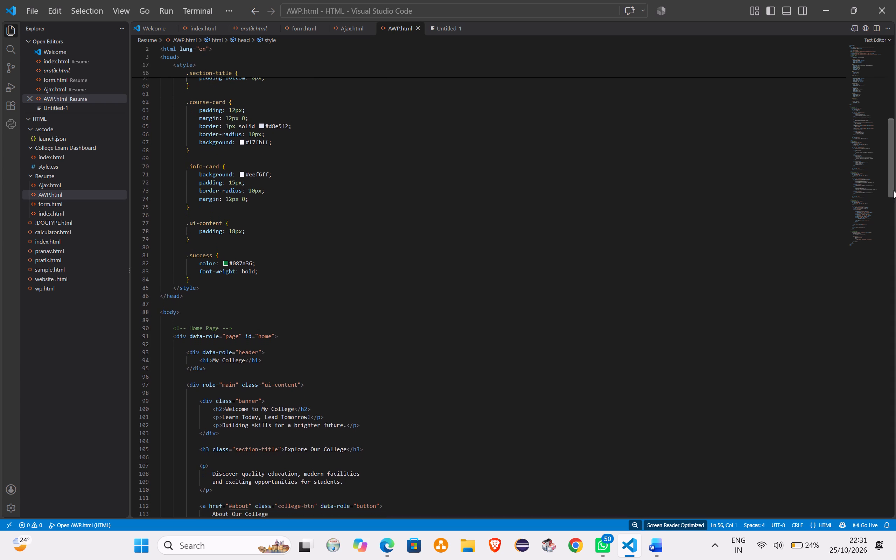
pyautogui.moveTo(894, 190); pyautogui.dragTo(892, 188)
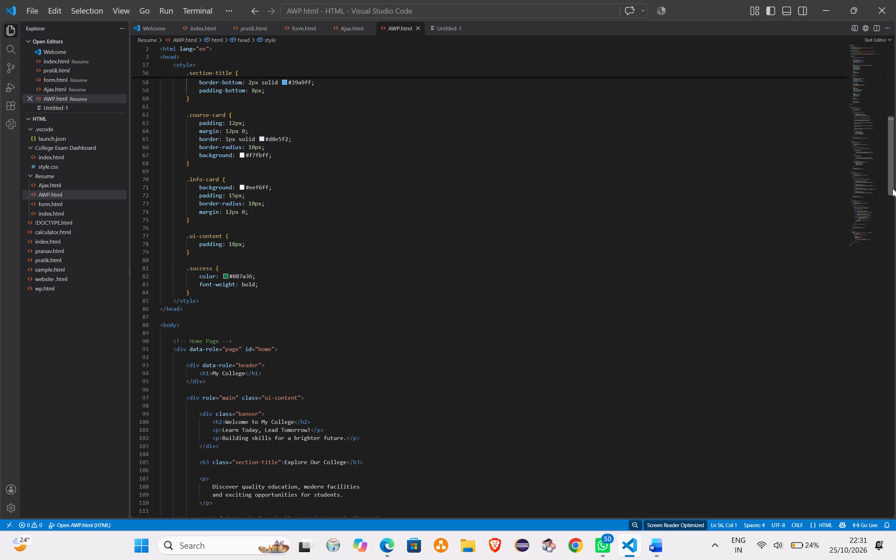
pyautogui.moveTo(892, 188); pyautogui.dragTo(894, 190)
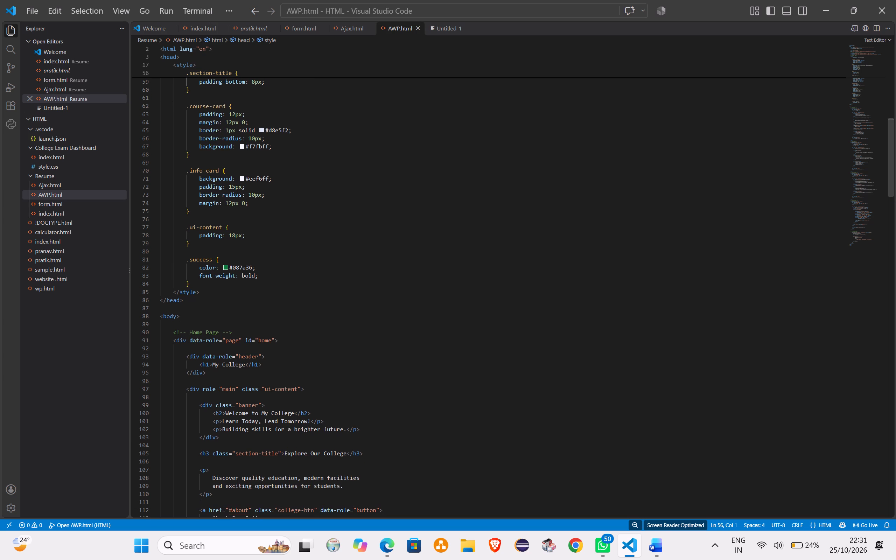
pyautogui.press('shift+super+s')
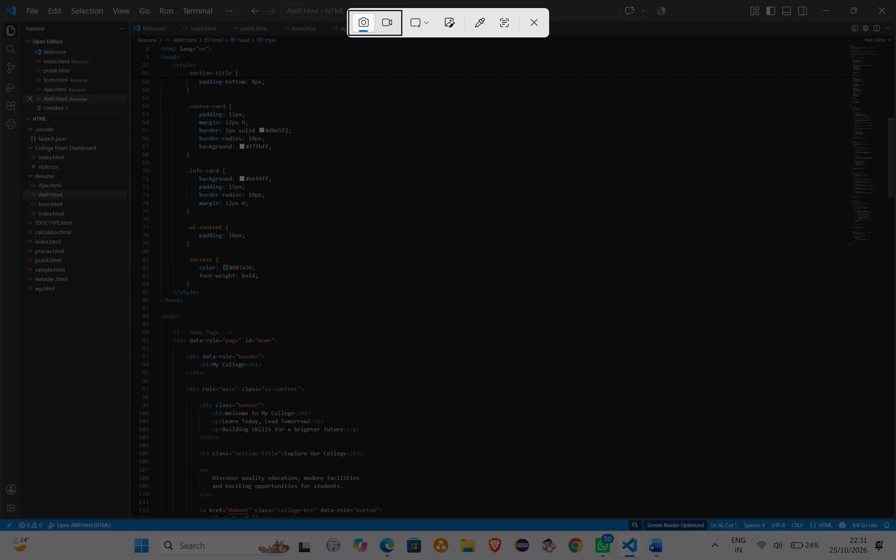
pyautogui.moveTo(133, 80); pyautogui.dragTo(145, 102)
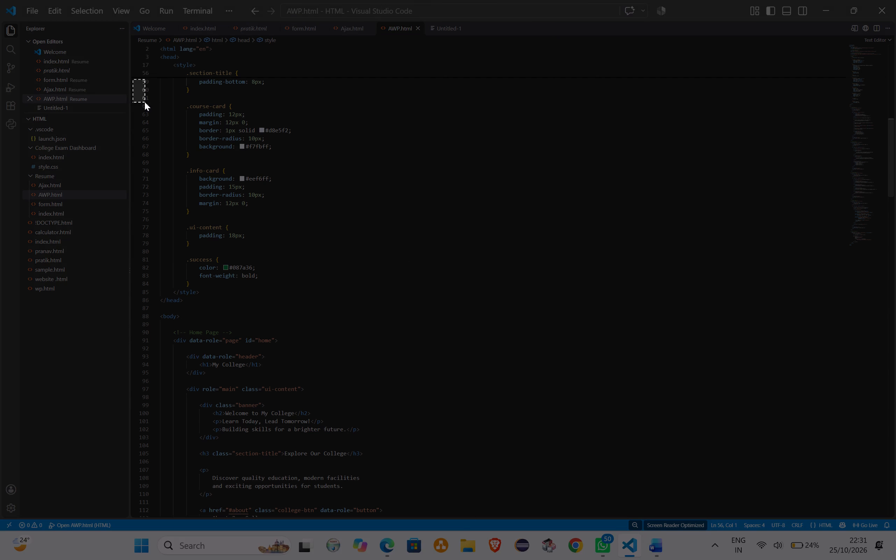
pyautogui.moveTo(145, 102); pyautogui.dragTo(651, 521)
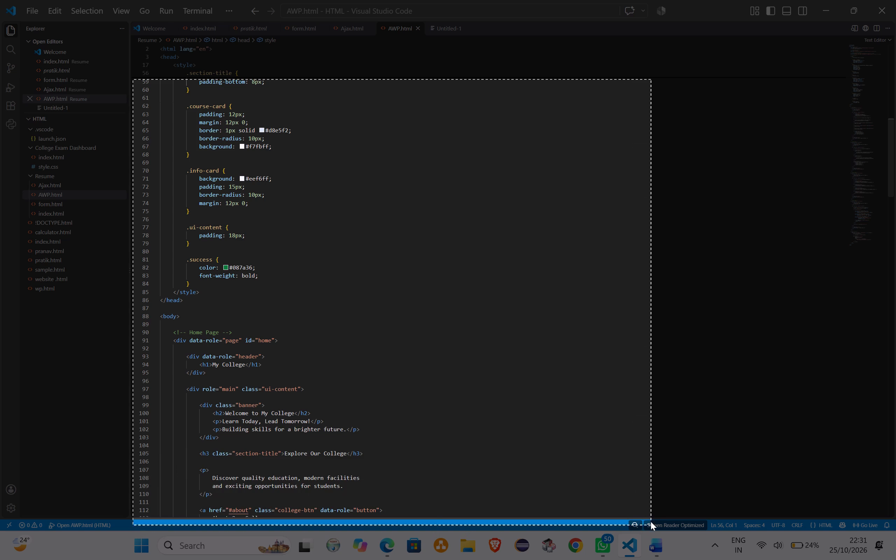
pyautogui.moveTo(651, 521); pyautogui.dragTo(642, 501)
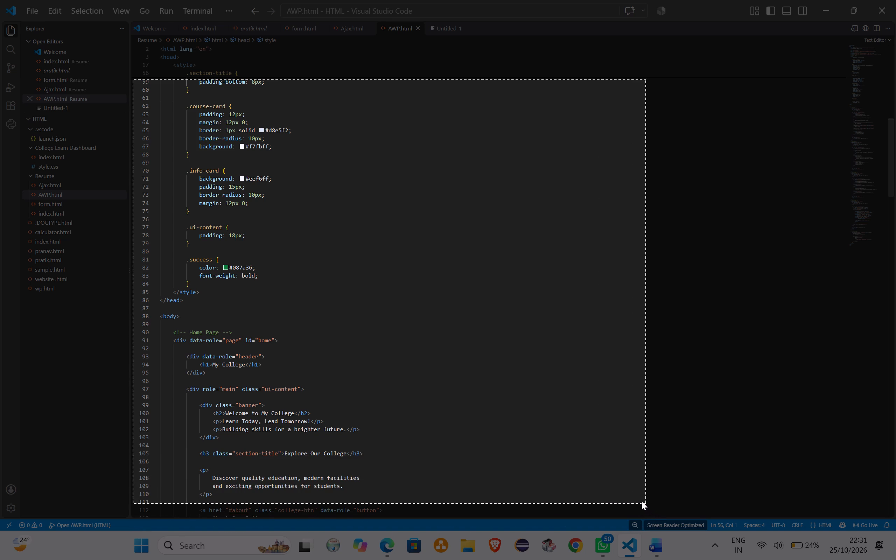
pyautogui.moveTo(642, 501); pyautogui.dragTo(602, 506)
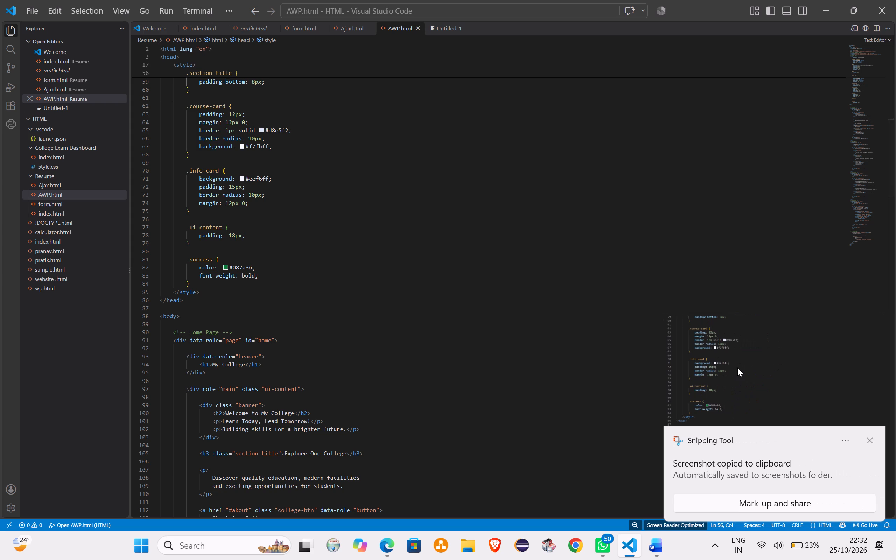
# Open the new capture in Snipping Tool, copy it to the clipboard, and close the capture window.
pyautogui.click(737, 367)
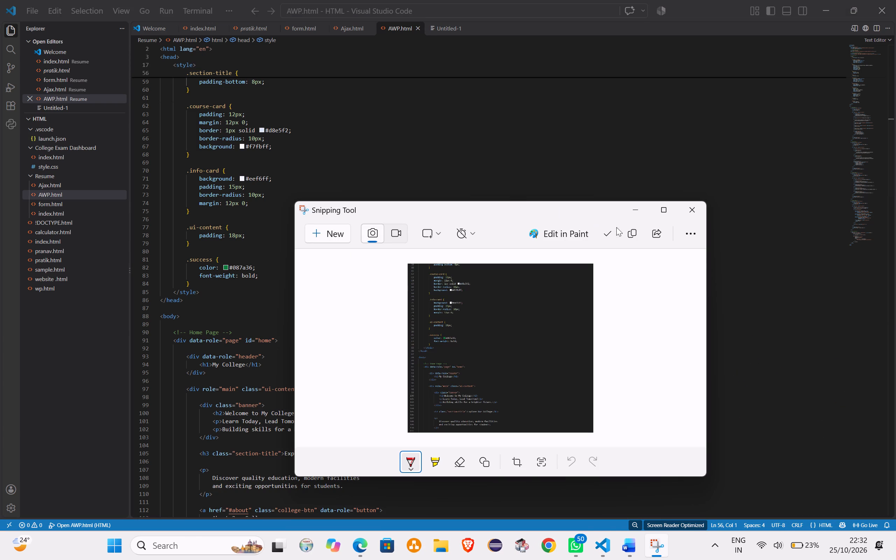
pyautogui.click(634, 236)
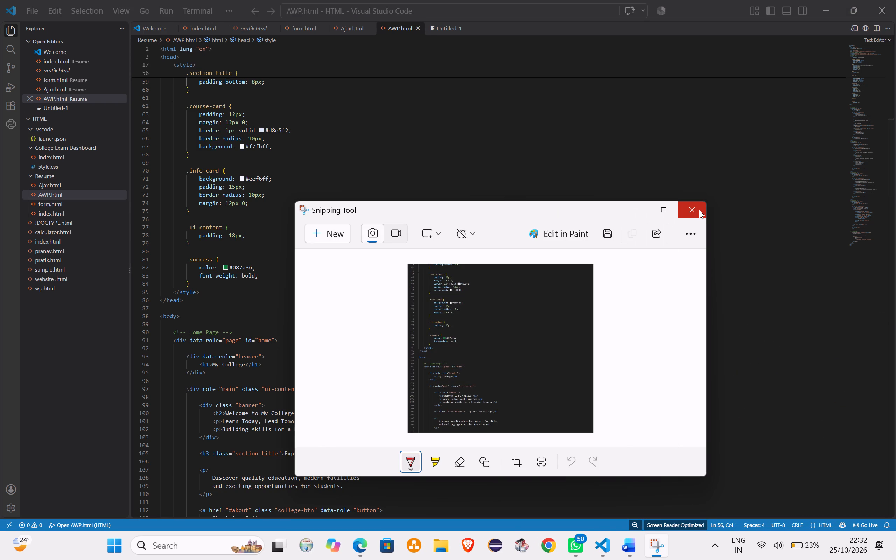
pyautogui.click(699, 210)
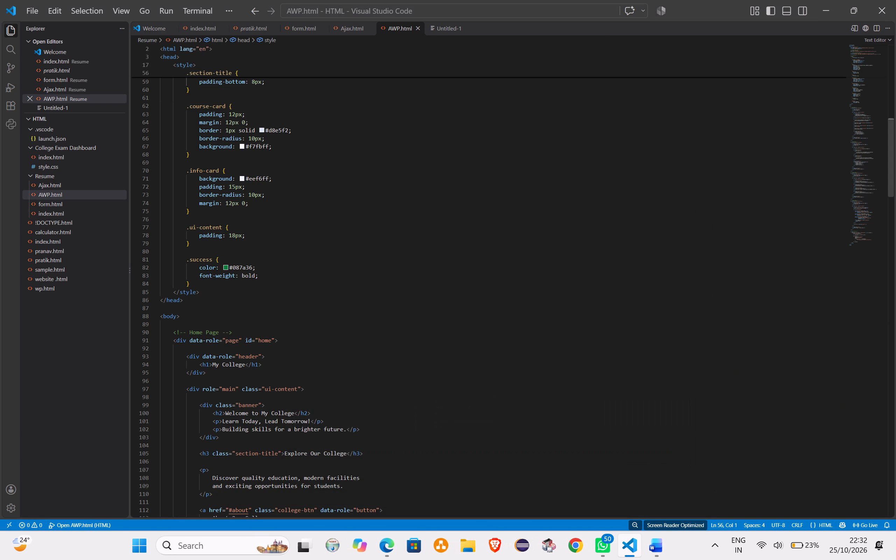
# Switch to the Word document and paste the second code screenshot on a new line below the first one.
pyautogui.click(659, 545)
pyautogui.scroll(-9, 562, 475)
pyautogui.click(433, 222)
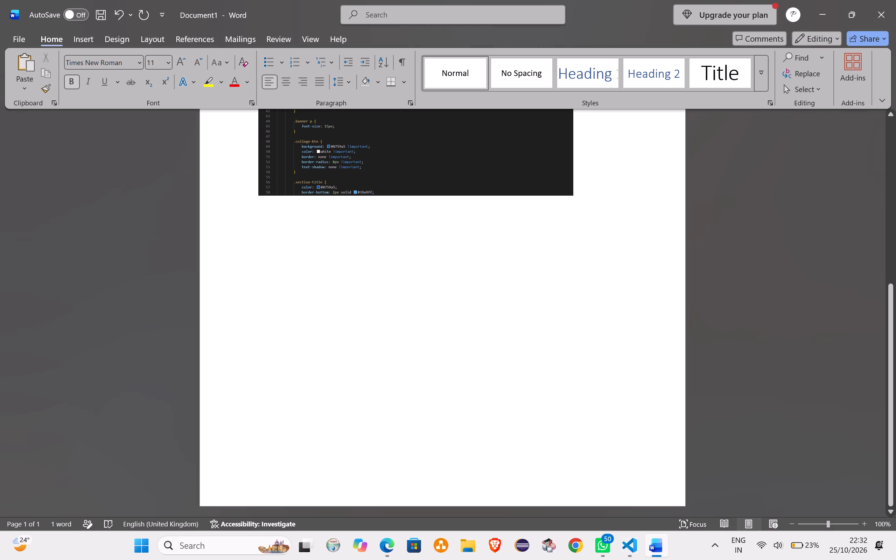
pyautogui.click(600, 188)
pyautogui.press('Return')
pyautogui.hotkey('ctrl', 'v')
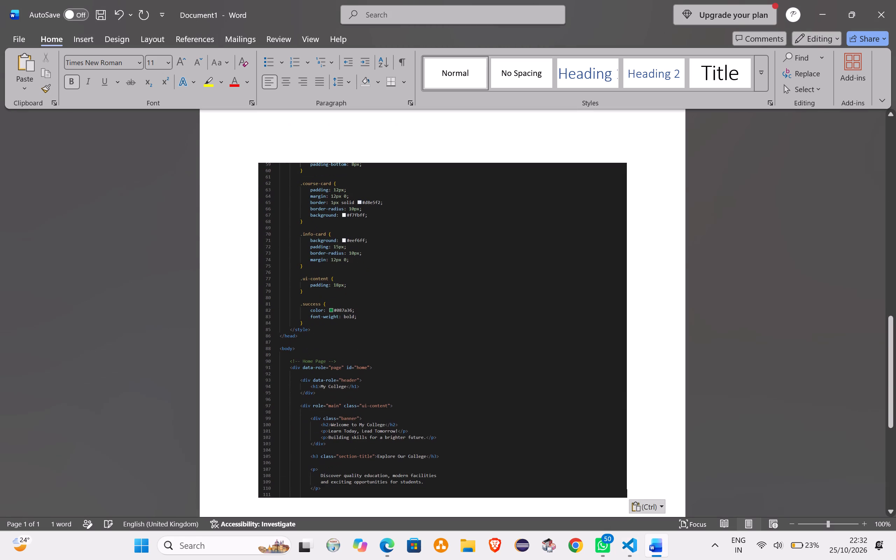
# Resize the second code screenshot to roughly the first one's width and a reduced height so both fit on page one.
pyautogui.click(552, 242)
pyautogui.moveTo(628, 500); pyautogui.dragTo(541, 386)
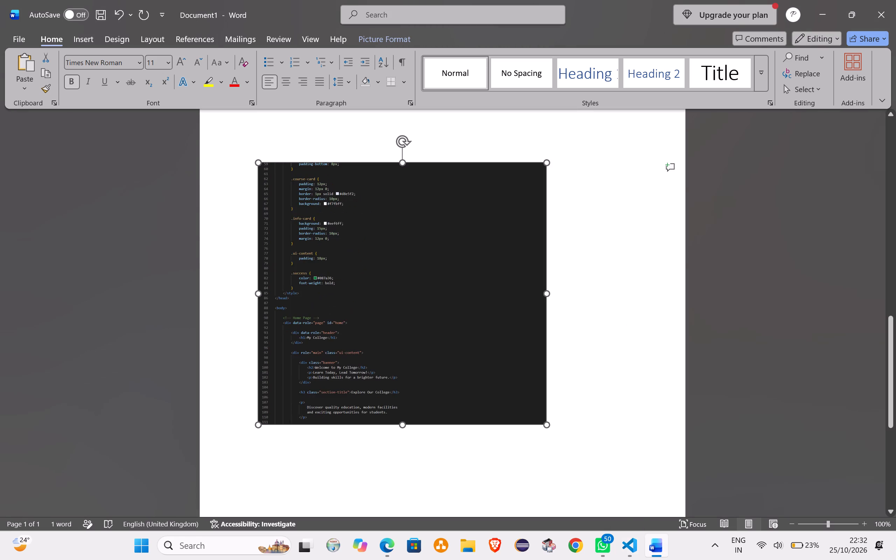
pyautogui.moveTo(541, 386); pyautogui.dragTo(537, 380)
pyautogui.moveTo(398, 417); pyautogui.dragTo(398, 380)
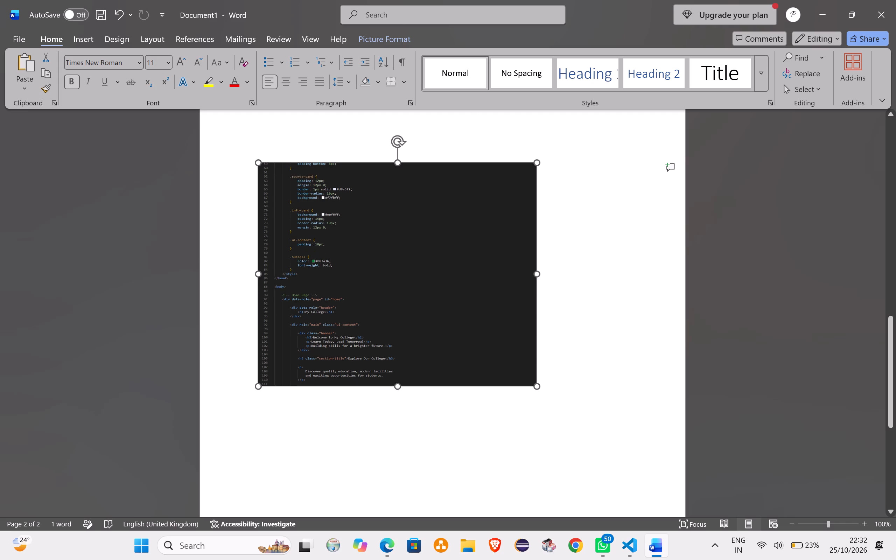
pyautogui.moveTo(398, 380); pyautogui.dragTo(397, 379)
pyautogui.scroll(1, 417, 387)
pyautogui.moveTo(537, 340); pyautogui.dragTo(577, 342)
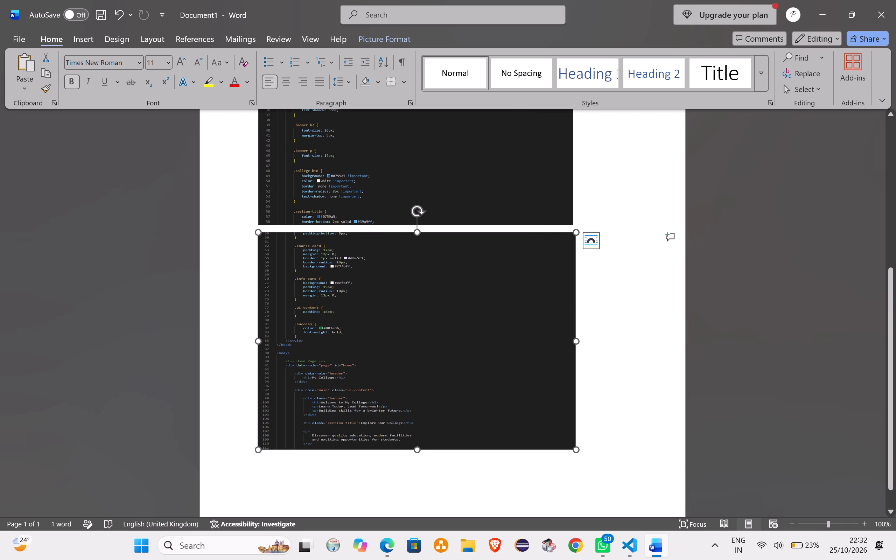
pyautogui.moveTo(416, 450); pyautogui.dragTo(421, 476)
pyautogui.scroll(-4, 434, 421)
pyautogui.scroll(6, 429, 390)
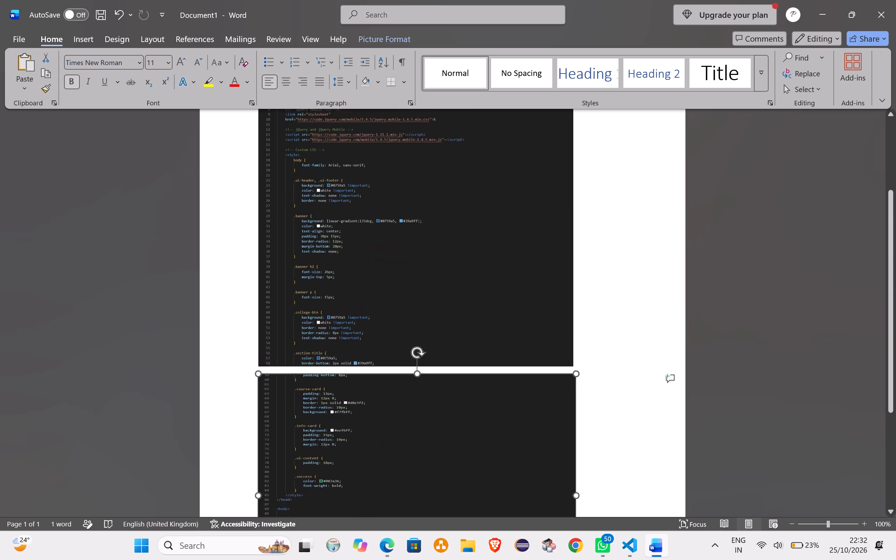
pyautogui.scroll(3, 429, 388)
pyautogui.scroll(-11, 430, 388)
pyautogui.click(442, 377)
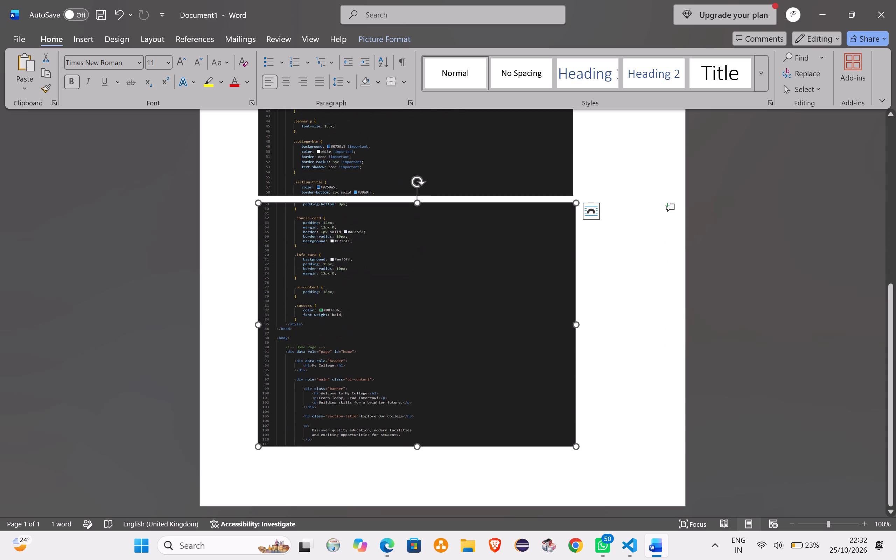
pyautogui.click(416, 447)
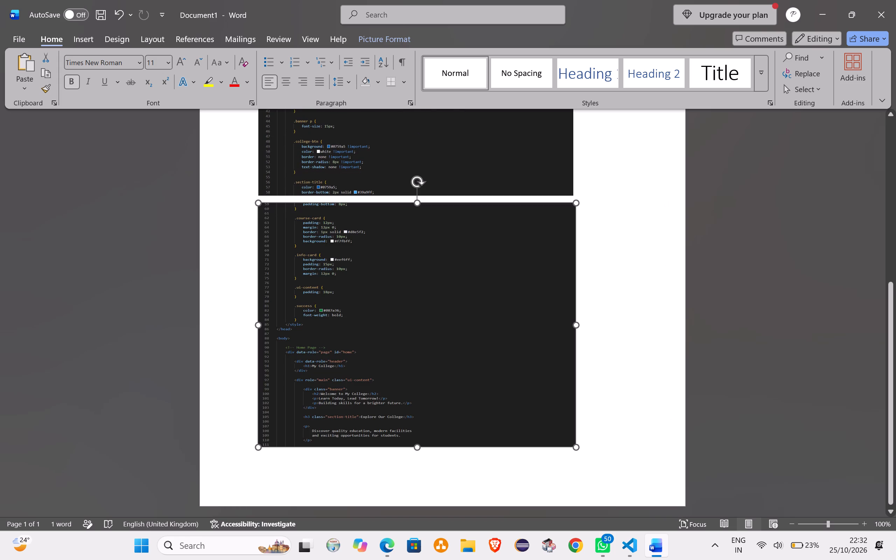
# Deselect the screenshots and start a new line after the second one, at the top of the second page.
pyautogui.scroll(3, 425, 379)
pyautogui.click(446, 220)
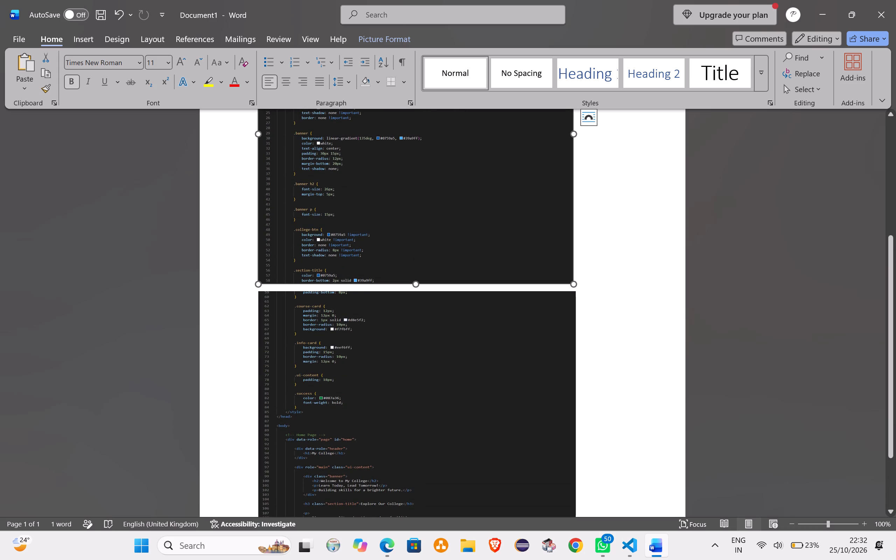
pyautogui.scroll(9, 549, 278)
pyautogui.click(306, 154)
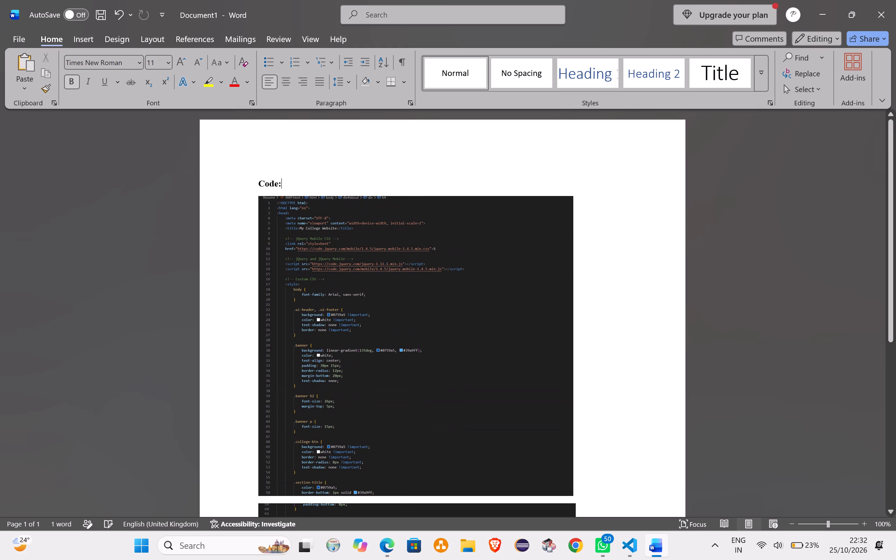
pyautogui.click(262, 158)
pyautogui.scroll(-10, 442, 262)
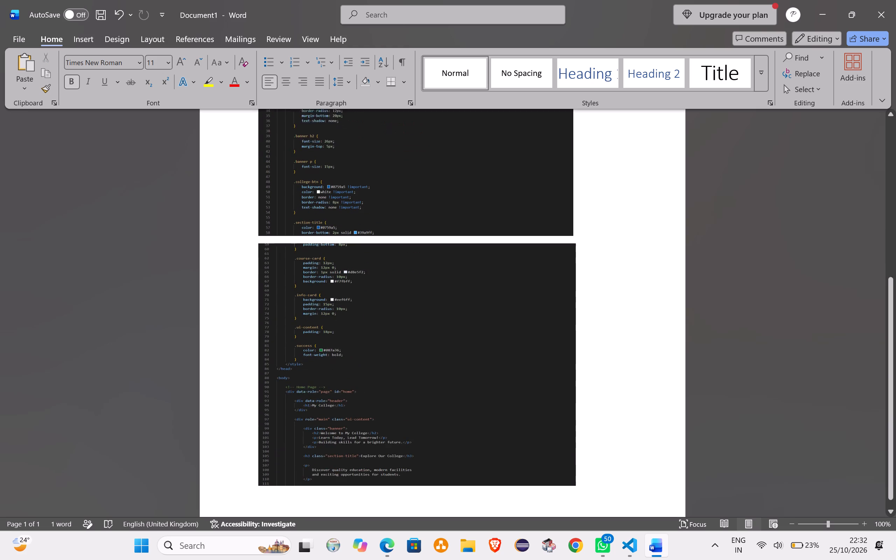
pyautogui.click(592, 288)
pyautogui.scroll(-6, 503, 345)
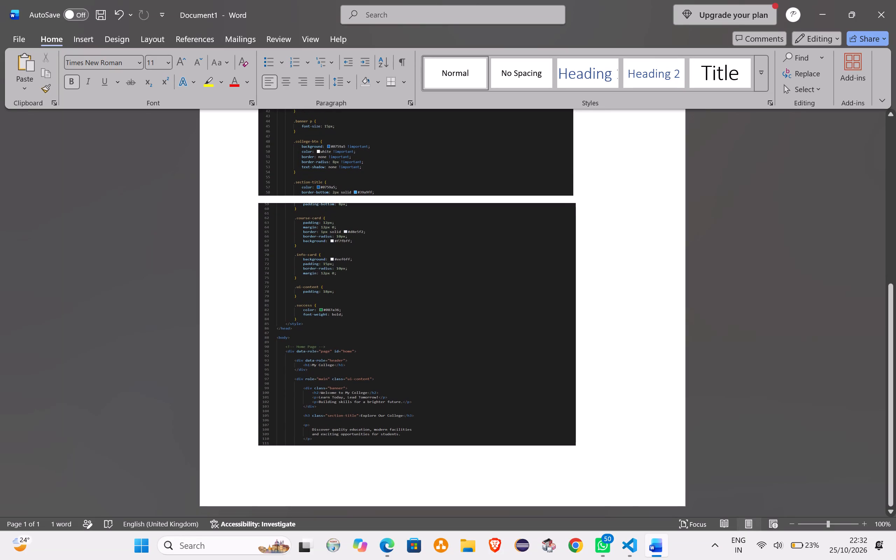
pyautogui.press('Return')
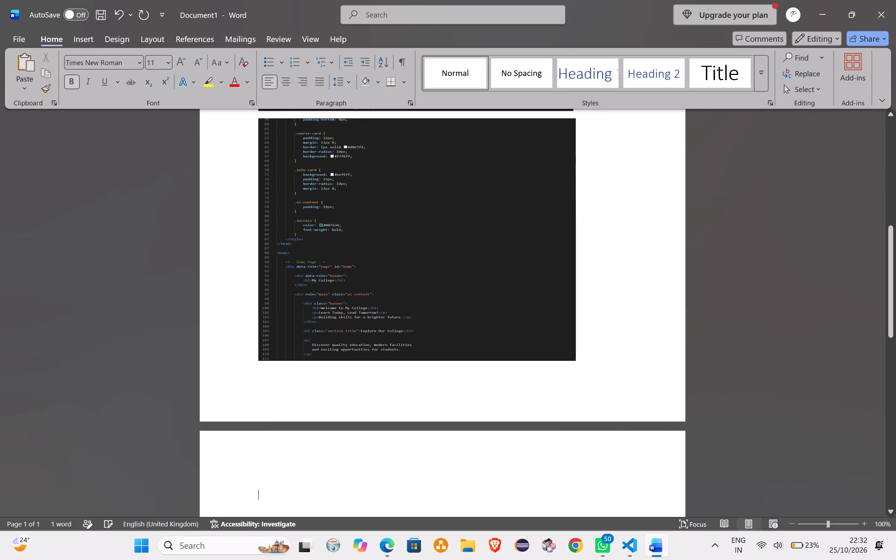
# Switch to Visual Studio Code and capture a rectangular snip of the AWP.html code from line 112 to line 165.
pyautogui.click(627, 555)
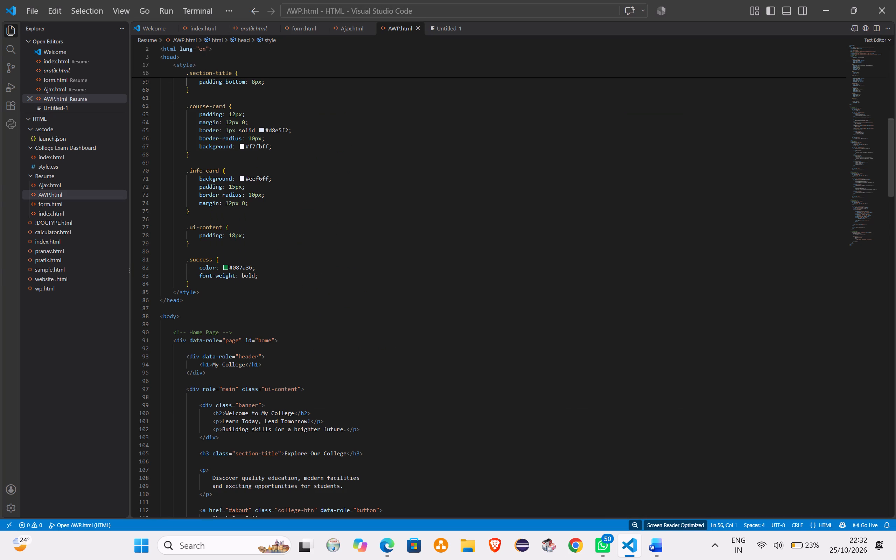
pyautogui.moveTo(892, 189); pyautogui.dragTo(891, 222)
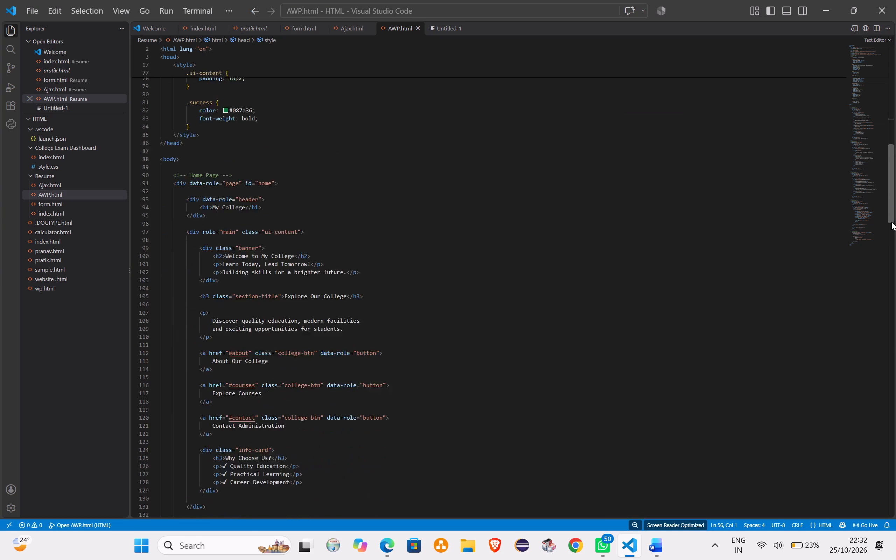
pyautogui.moveTo(891, 222); pyautogui.dragTo(892, 241)
pyautogui.scroll(-2, 667, 295)
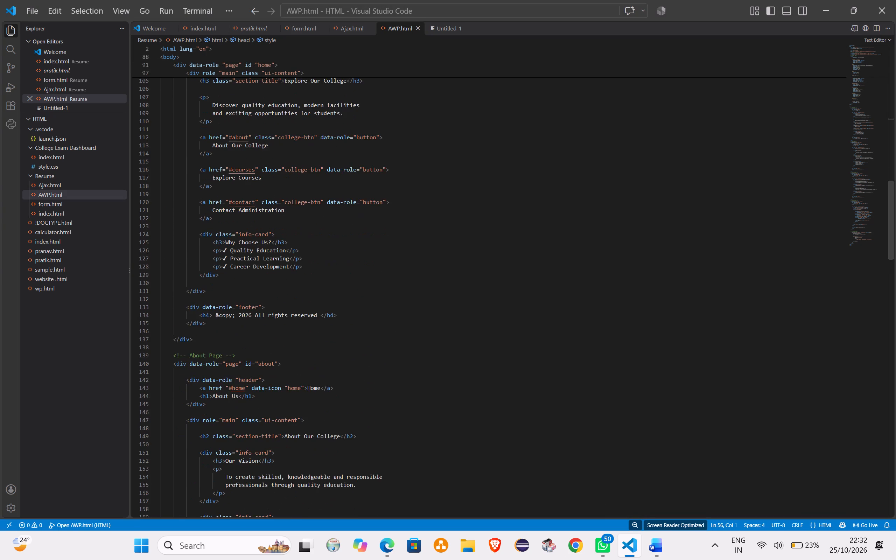
pyautogui.scroll(-2, 667, 295)
pyautogui.scroll(1, 667, 295)
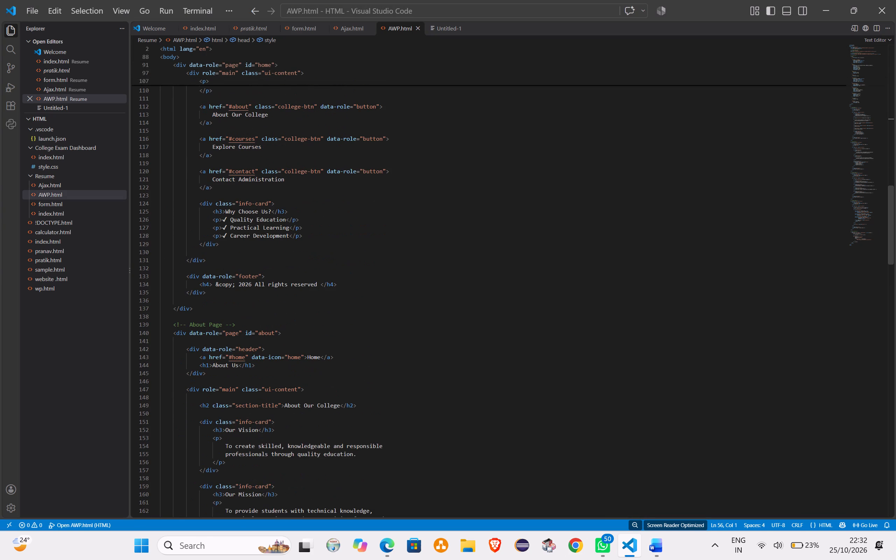
pyautogui.moveTo(893, 243); pyautogui.dragTo(889, 245)
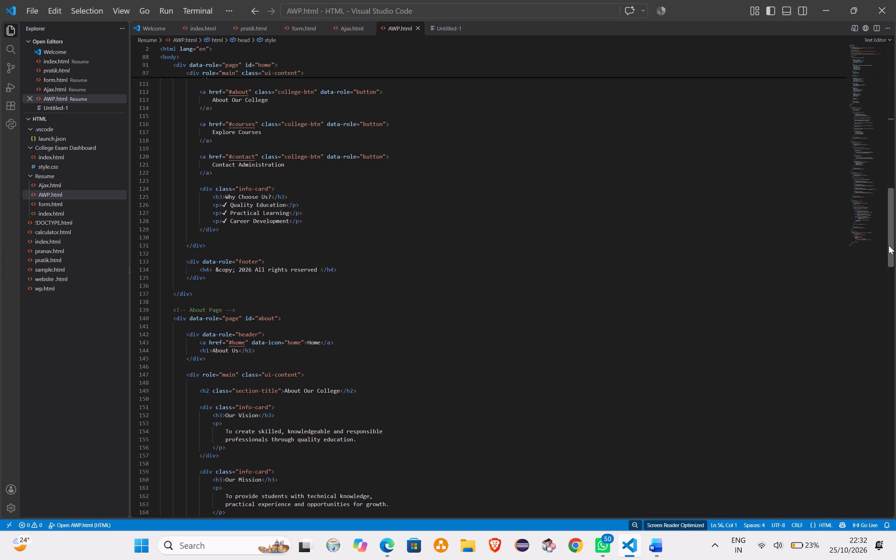
pyautogui.moveTo(889, 245); pyautogui.dragTo(882, 246)
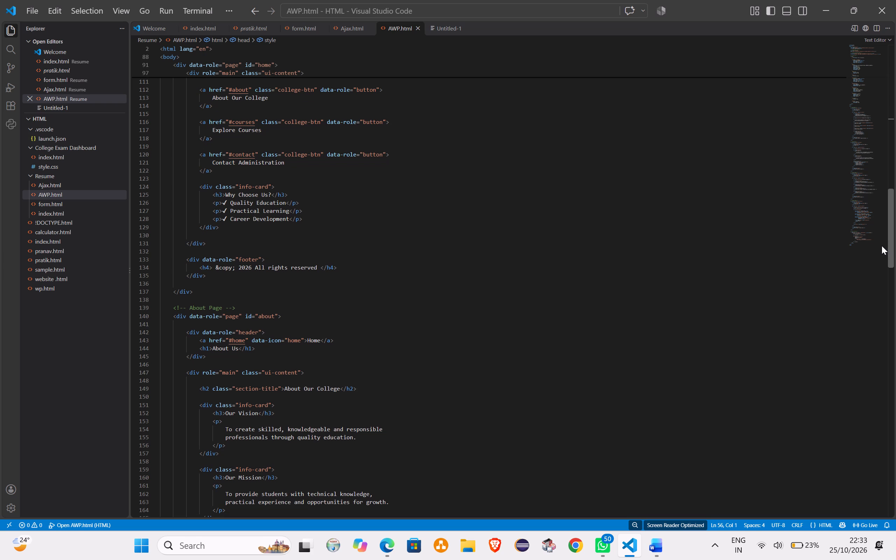
pyautogui.moveTo(882, 246); pyautogui.dragTo(880, 247)
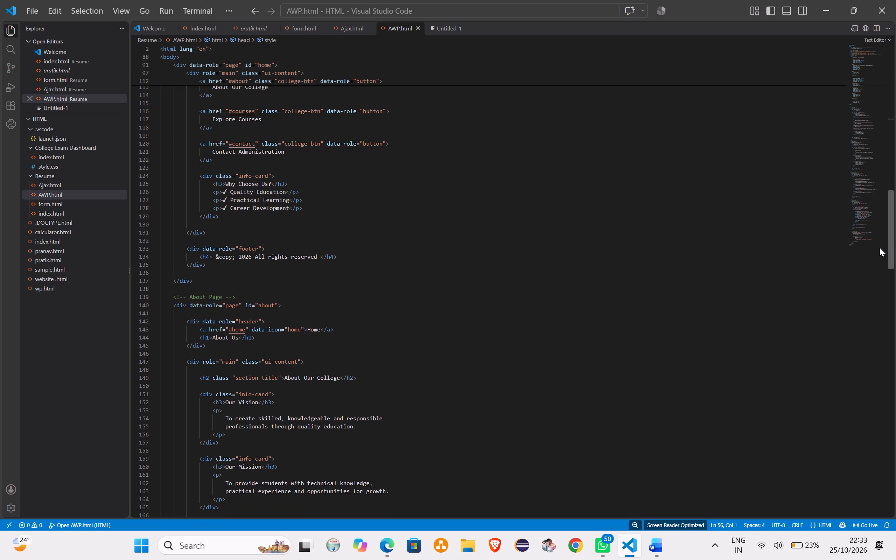
pyautogui.moveTo(880, 247); pyautogui.dragTo(876, 245)
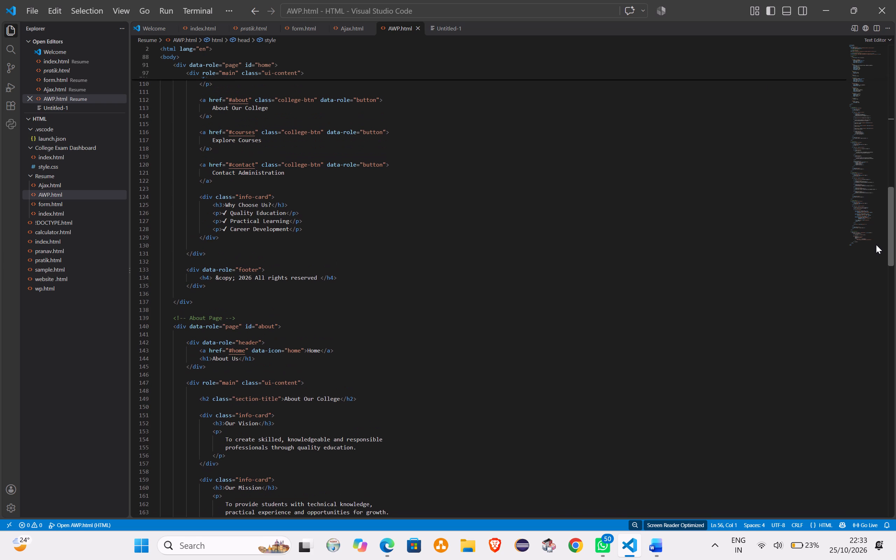
pyautogui.moveTo(876, 245); pyautogui.dragTo(875, 244)
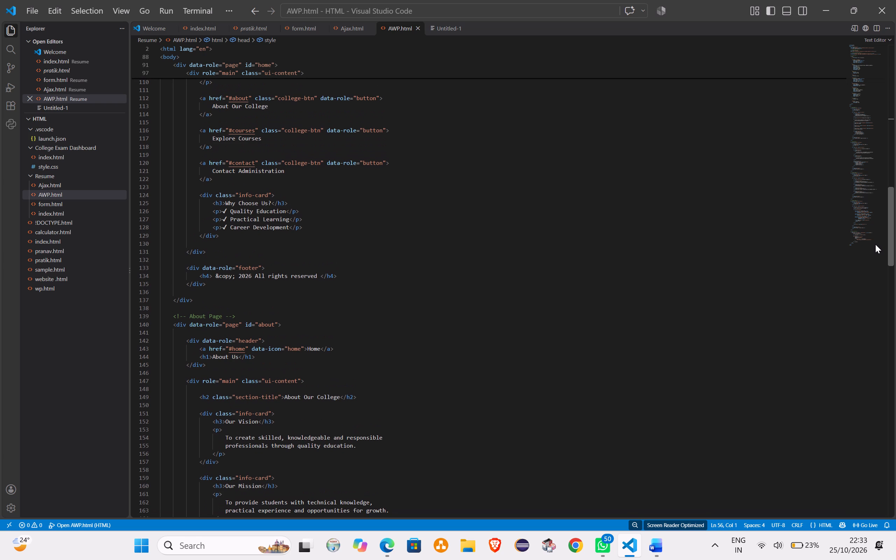
pyautogui.moveTo(875, 244); pyautogui.dragTo(875, 247)
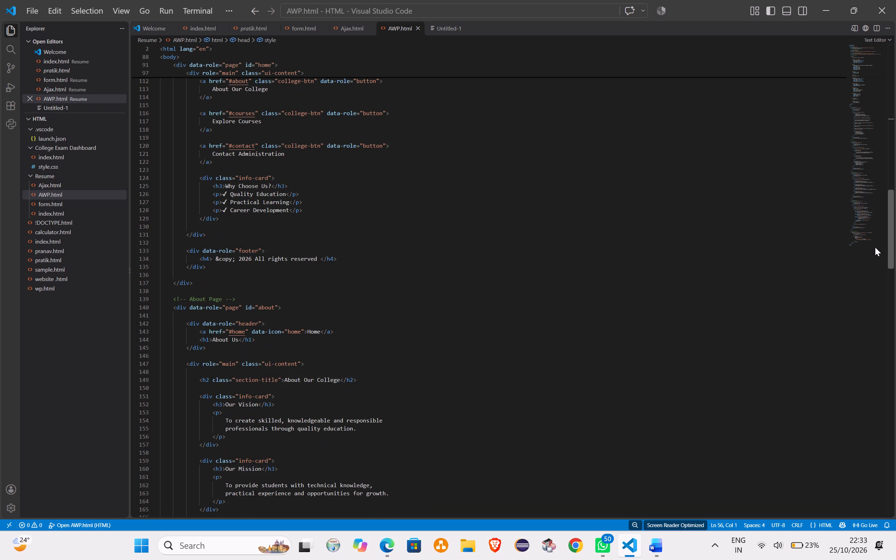
pyautogui.moveTo(875, 247); pyautogui.dragTo(875, 246)
pyautogui.press('shift+super+s')
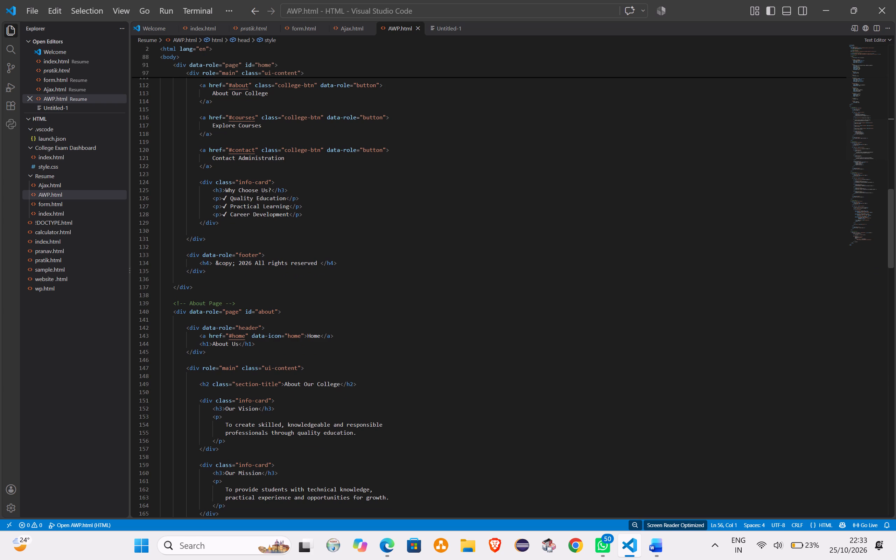
pyautogui.moveTo(132, 84); pyautogui.dragTo(512, 418)
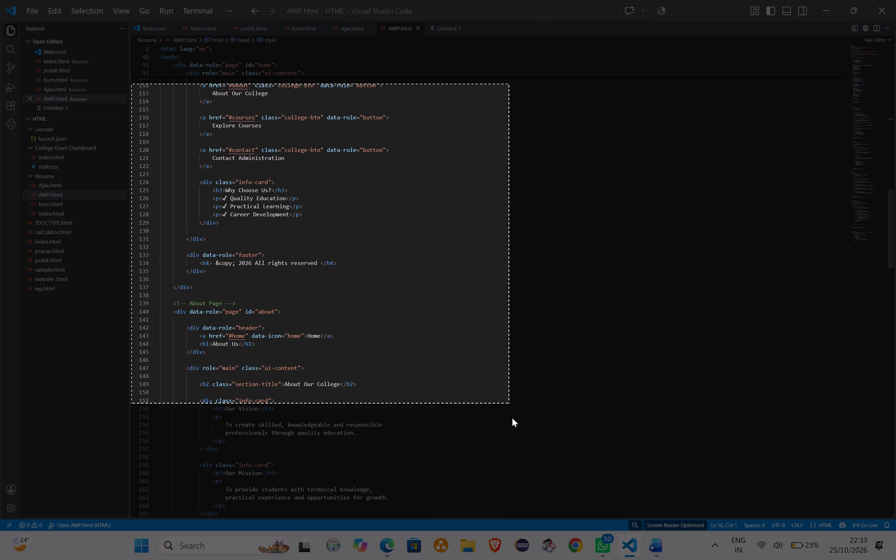
pyautogui.moveTo(512, 418); pyautogui.dragTo(509, 518)
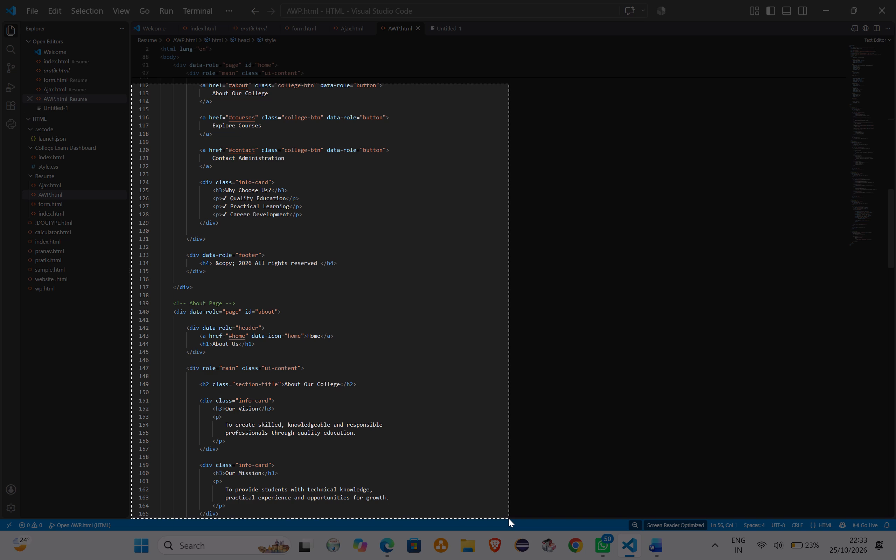
pyautogui.moveTo(509, 518); pyautogui.dragTo(508, 518)
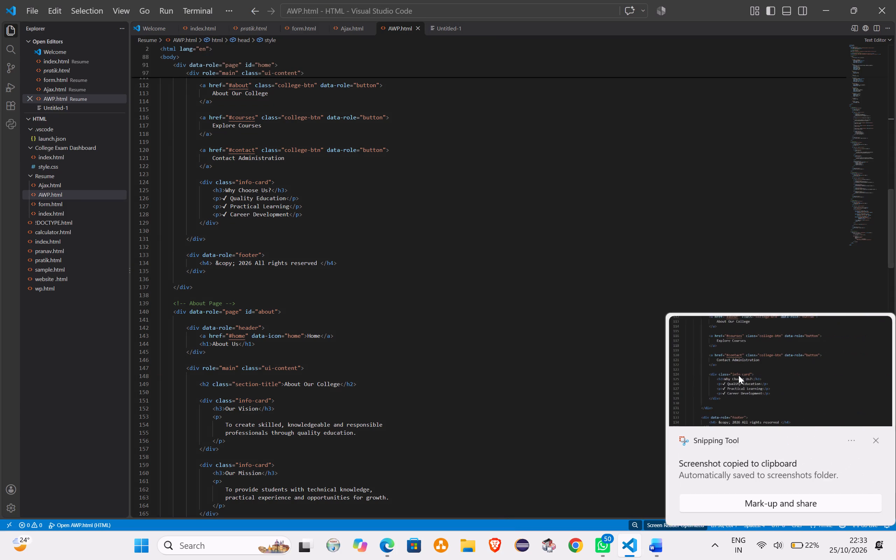
# Open the new capture in Snipping Tool, copy it to the clipboard, and close the capture window.
pyautogui.click(739, 375)
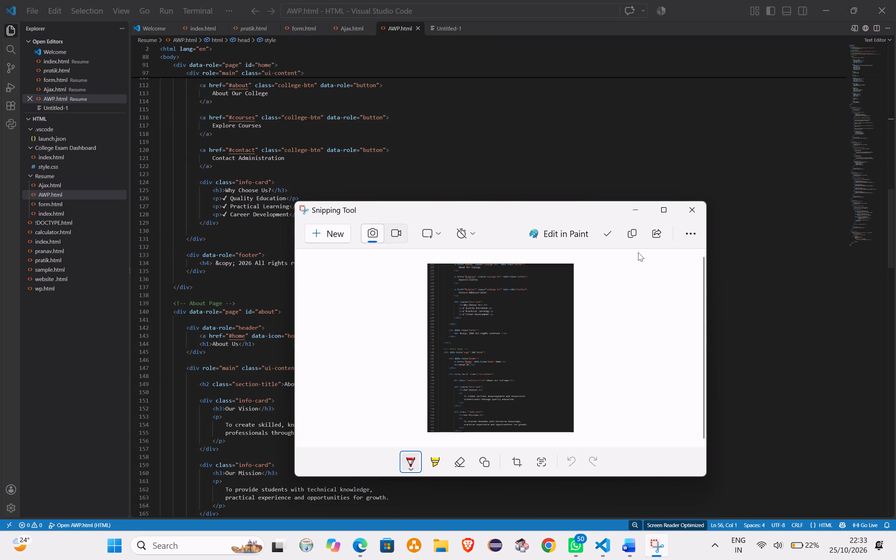
pyautogui.click(633, 238)
pyautogui.click(684, 210)
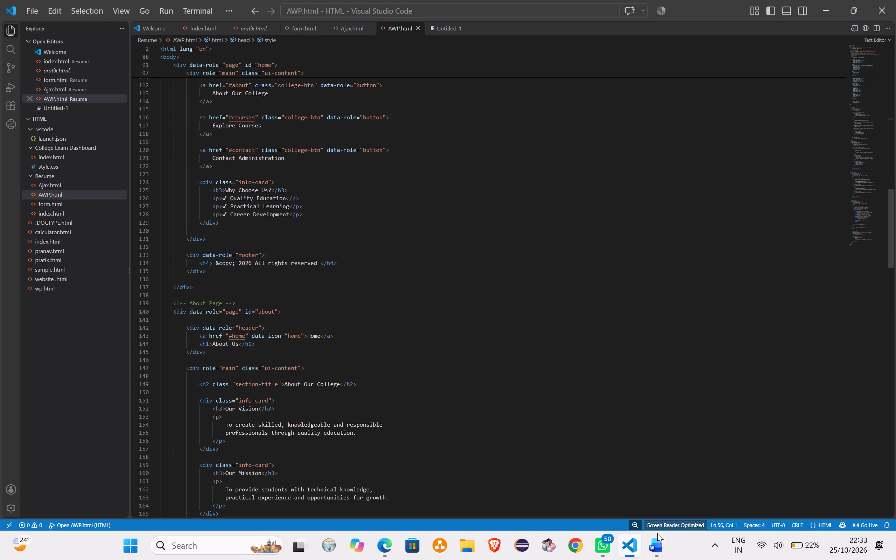
# Switch to the Word document and paste the third code screenshot at the top of the second page.
pyautogui.click(661, 554)
pyautogui.hotkey('ctrl', 'v')
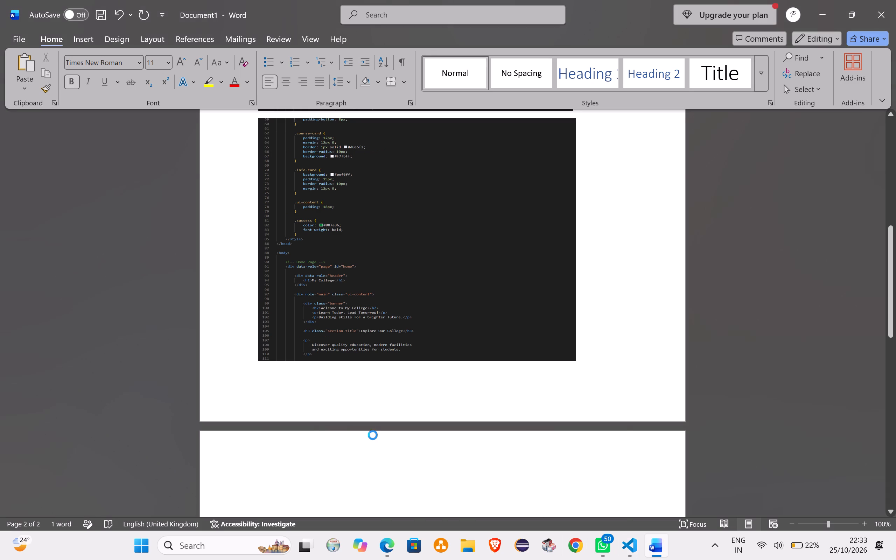
pyautogui.click(385, 373)
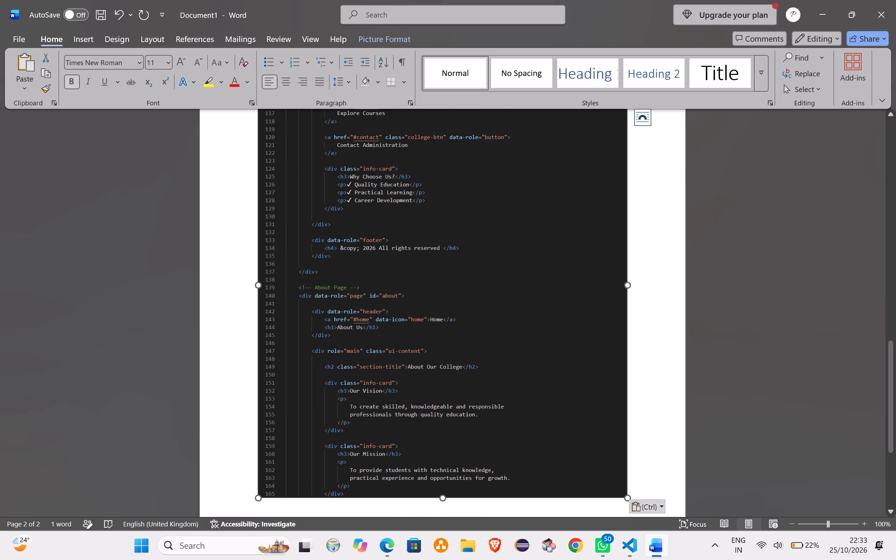
# Shrink the third code screenshot, then widen it to slightly more than the second screenshot's width.
pyautogui.moveTo(625, 496); pyautogui.dragTo(517, 286)
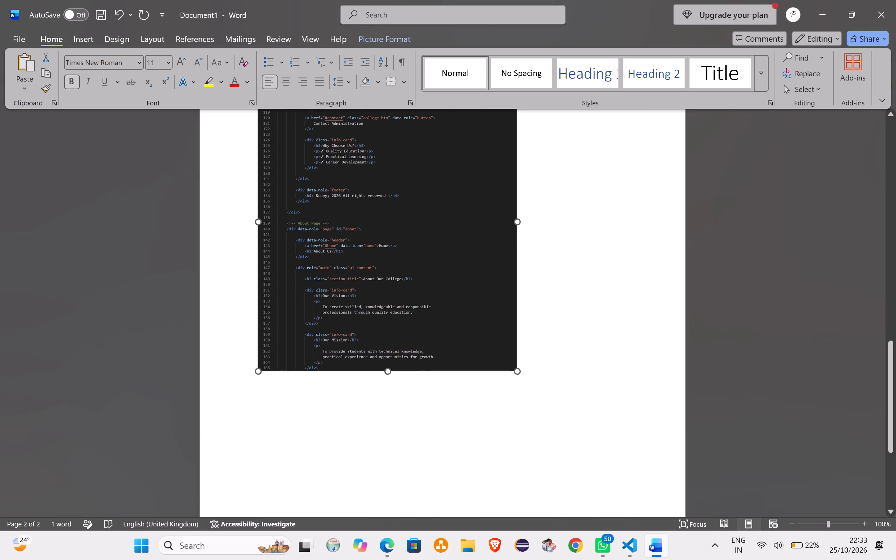
pyautogui.scroll(7, 513, 341)
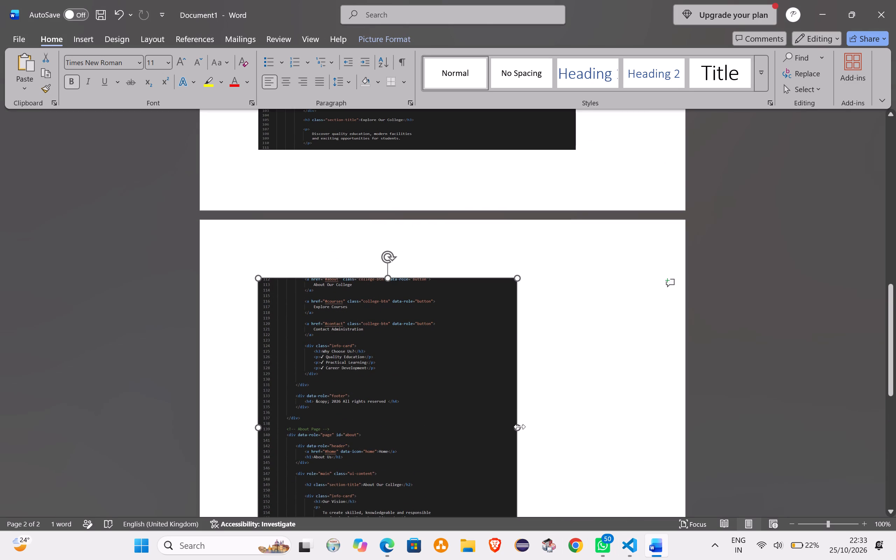
pyautogui.moveTo(518, 427); pyautogui.dragTo(593, 416)
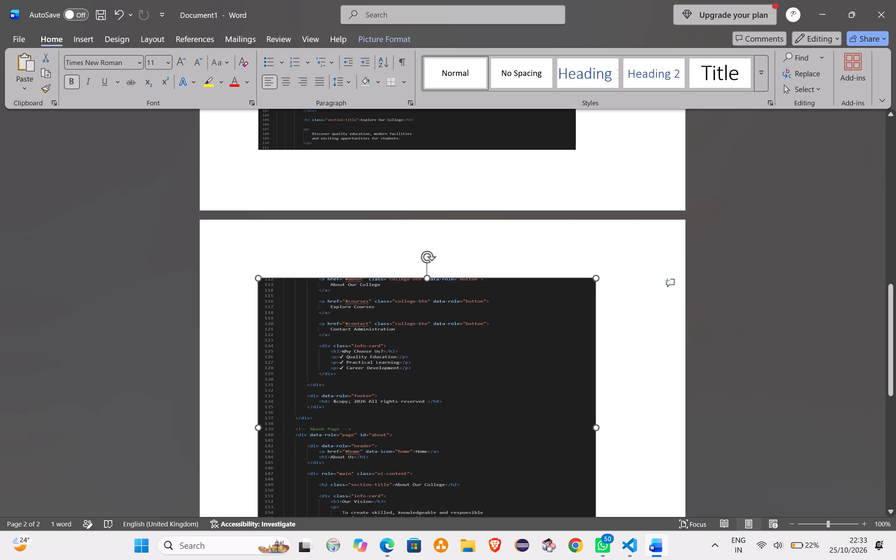
pyautogui.moveTo(593, 416); pyautogui.dragTo(593, 416)
# Deselect the third screenshot and place the insertion point after it on the second page.
pyautogui.click(639, 386)
pyautogui.scroll(-4, 624, 370)
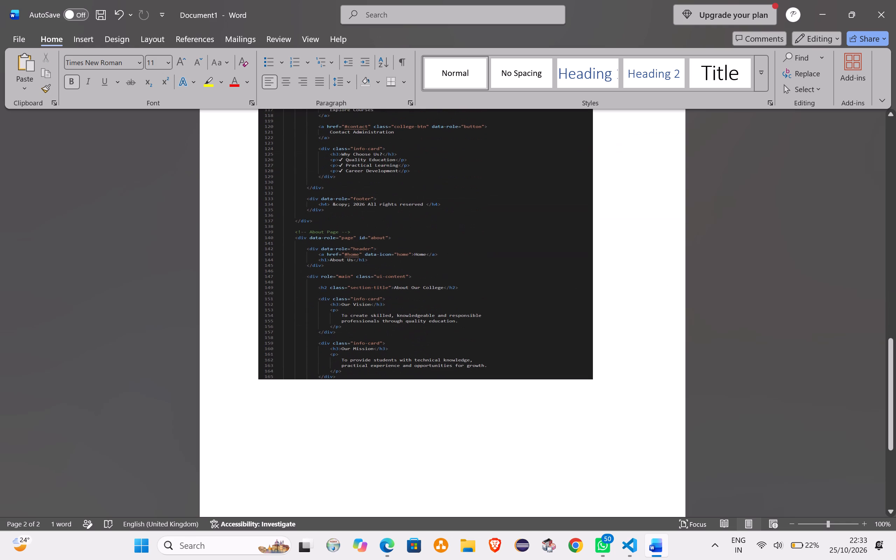
pyautogui.scroll(-9, 624, 370)
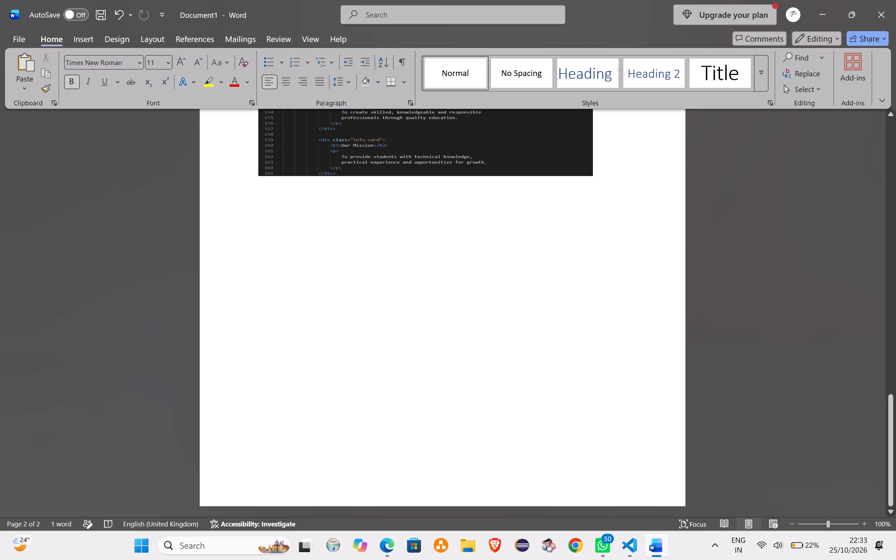
pyautogui.click(539, 270)
# Switch to Visual Studio Code and capture a rectangular snip of the AWP.html code from line 167 to line 220.
pyautogui.click(636, 543)
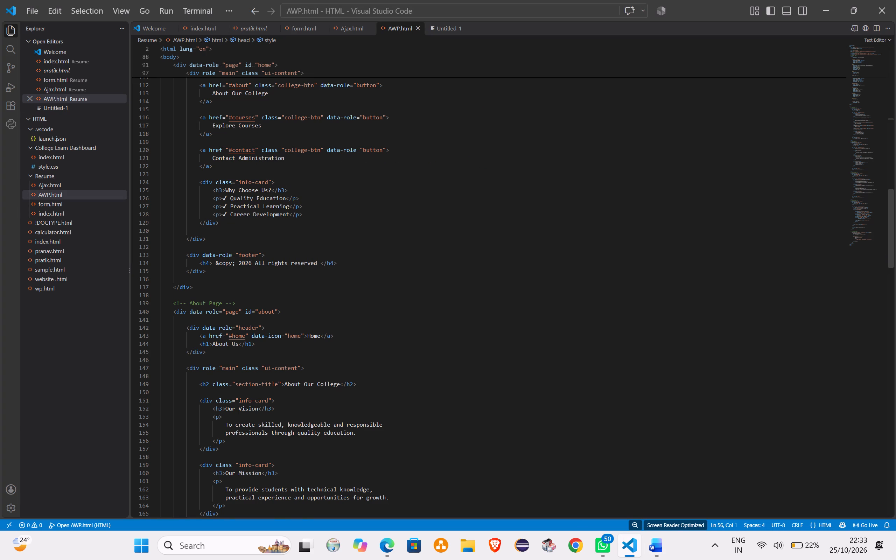
pyautogui.scroll(-8, 525, 418)
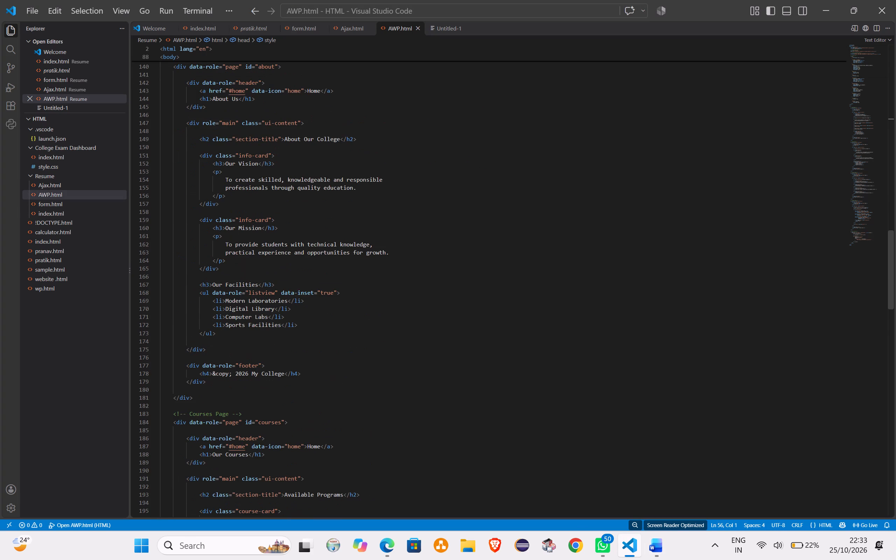
pyautogui.scroll(-5, 525, 418)
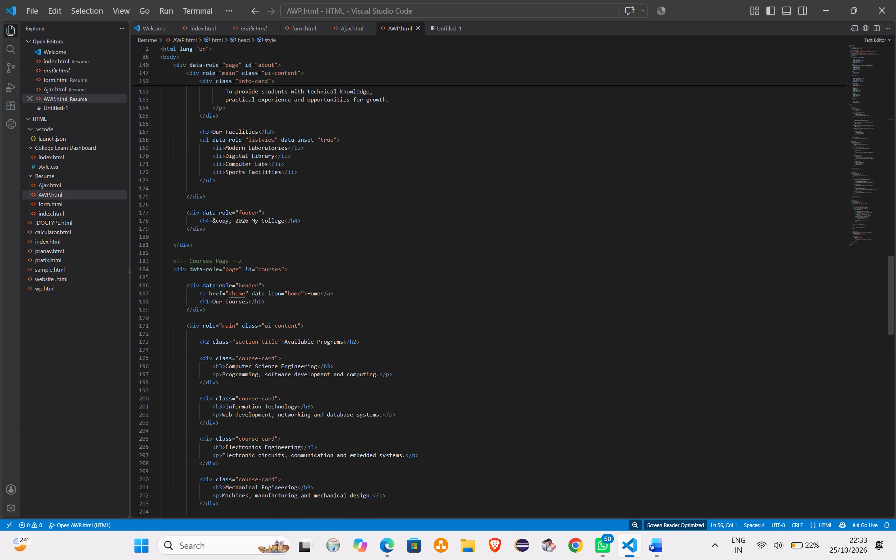
pyautogui.scroll(-1, 525, 418)
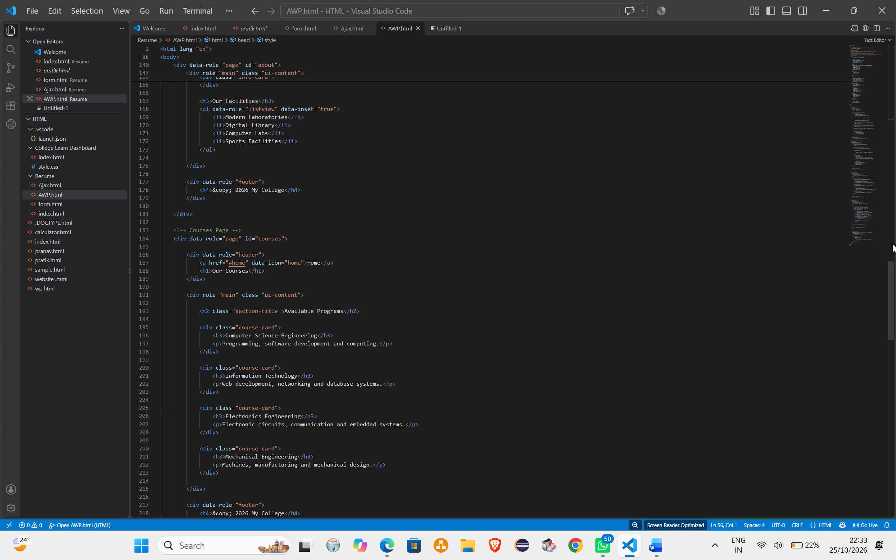
pyautogui.moveTo(893, 266); pyautogui.dragTo(893, 268)
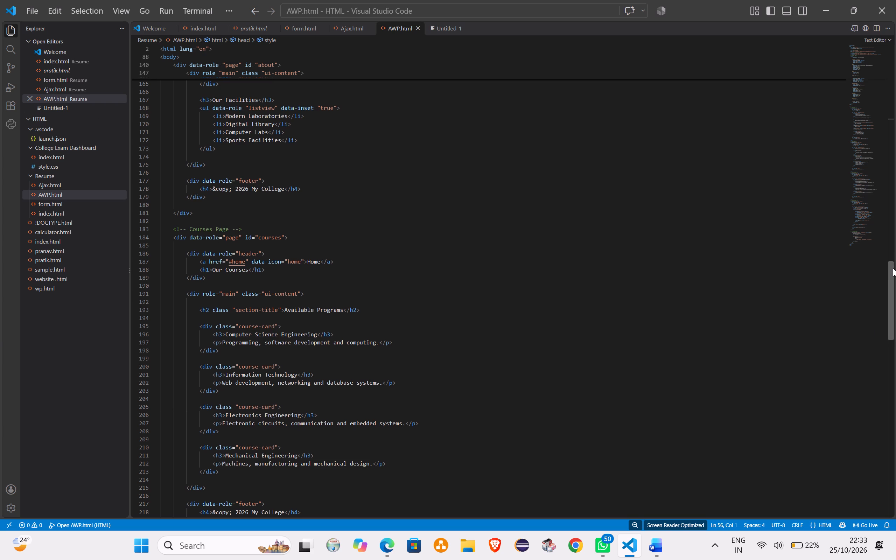
pyautogui.moveTo(893, 268); pyautogui.dragTo(894, 269)
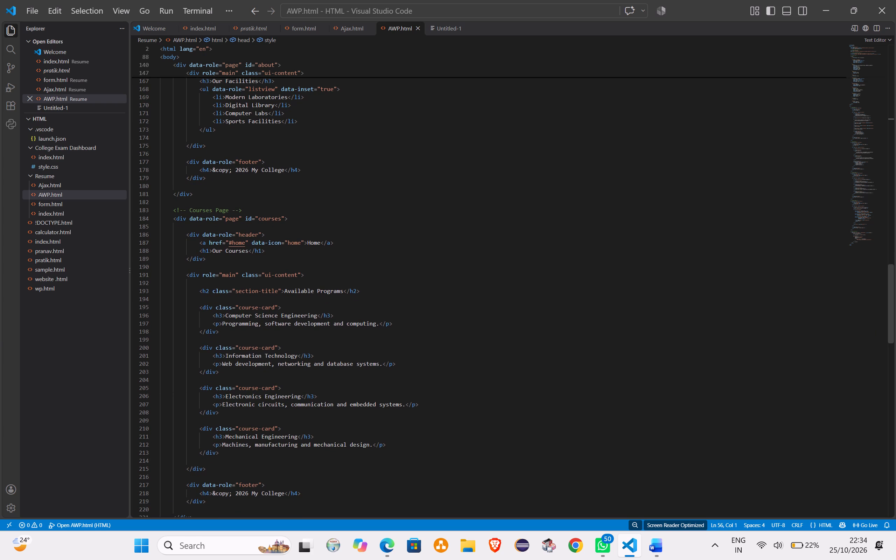
pyautogui.press('shift+super+s')
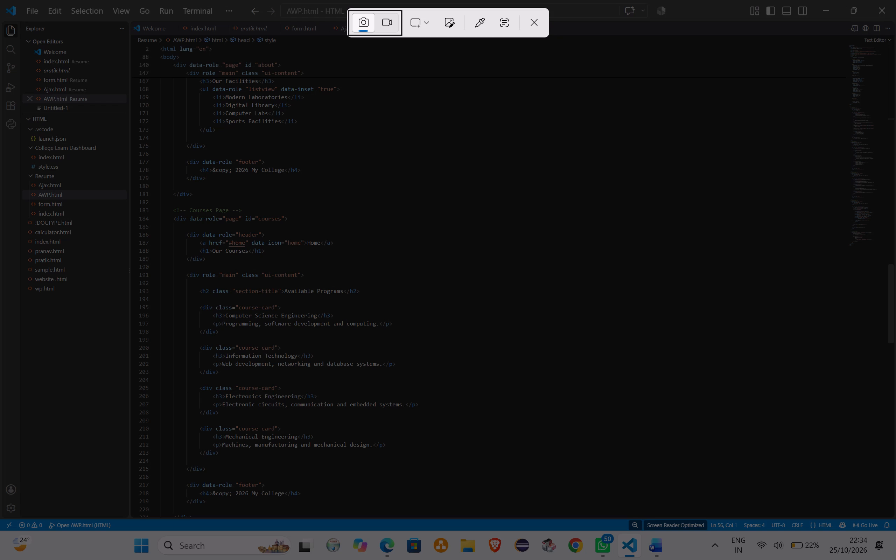
pyautogui.moveTo(132, 77); pyautogui.dragTo(521, 369)
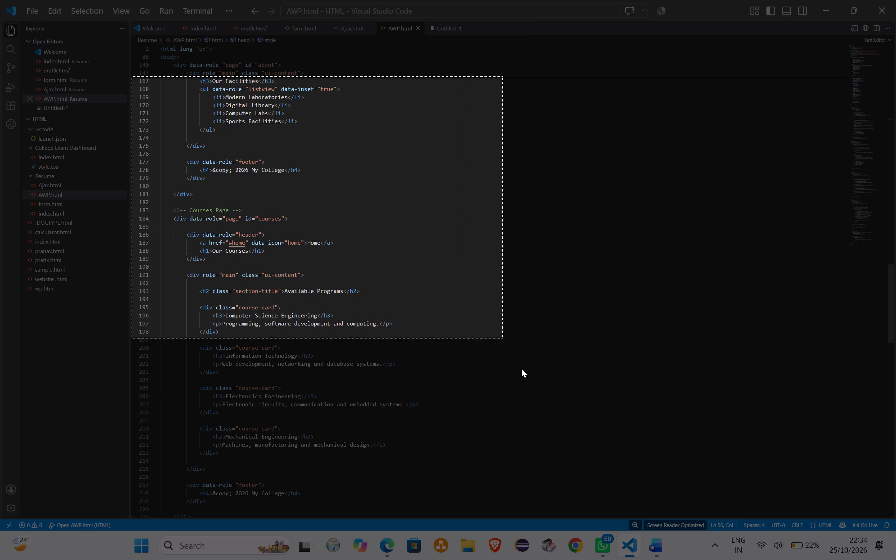
pyautogui.moveTo(521, 369); pyautogui.dragTo(580, 514)
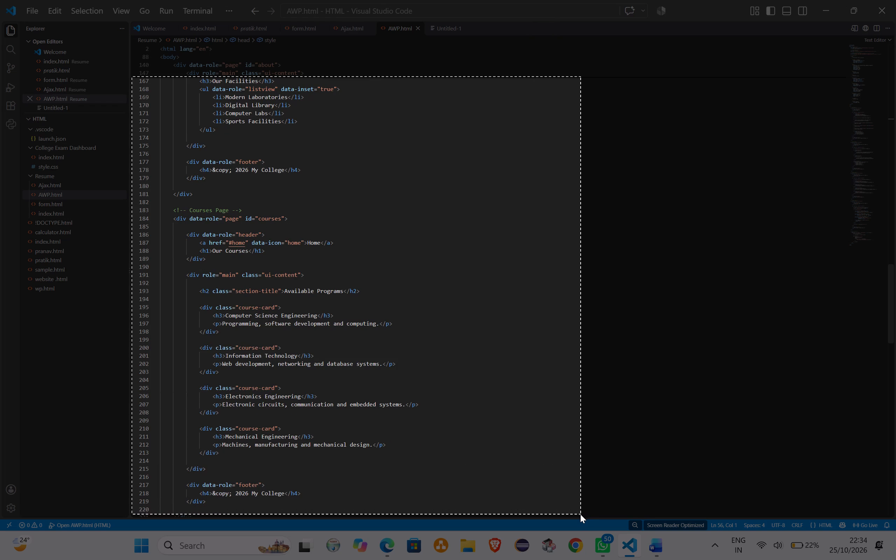
pyautogui.moveTo(580, 514); pyautogui.dragTo(558, 515)
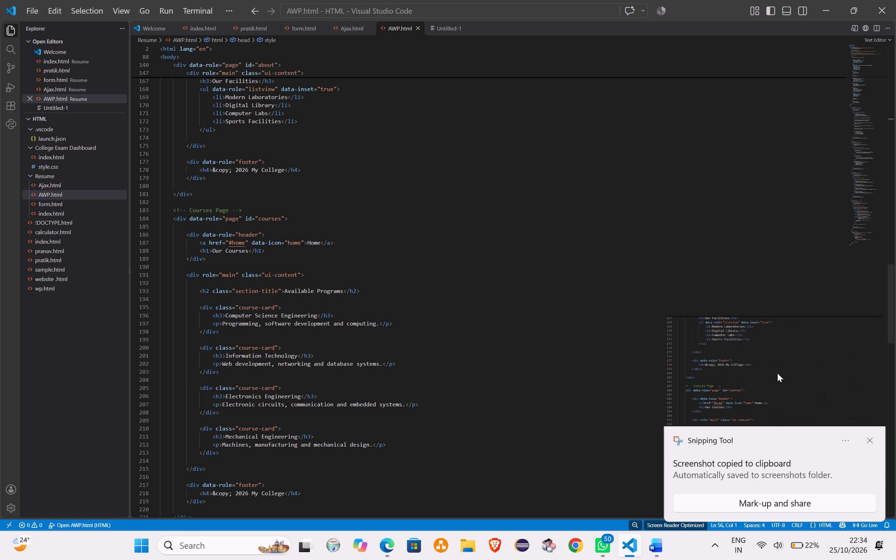
# Copy the snip of lines 167 to 220 from Snipping Tool and paste it into the Word document on a new line below the third screenshot.
pyautogui.click(777, 373)
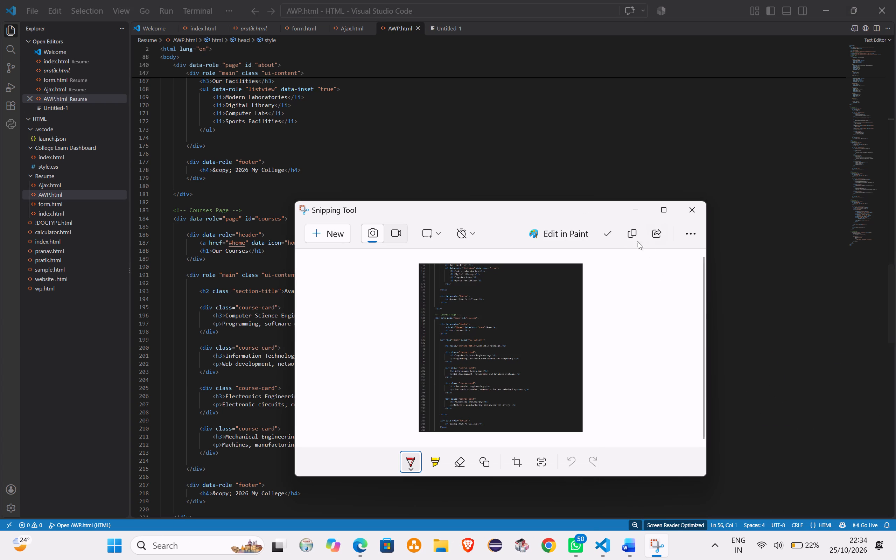
pyautogui.click(634, 238)
pyautogui.click(687, 204)
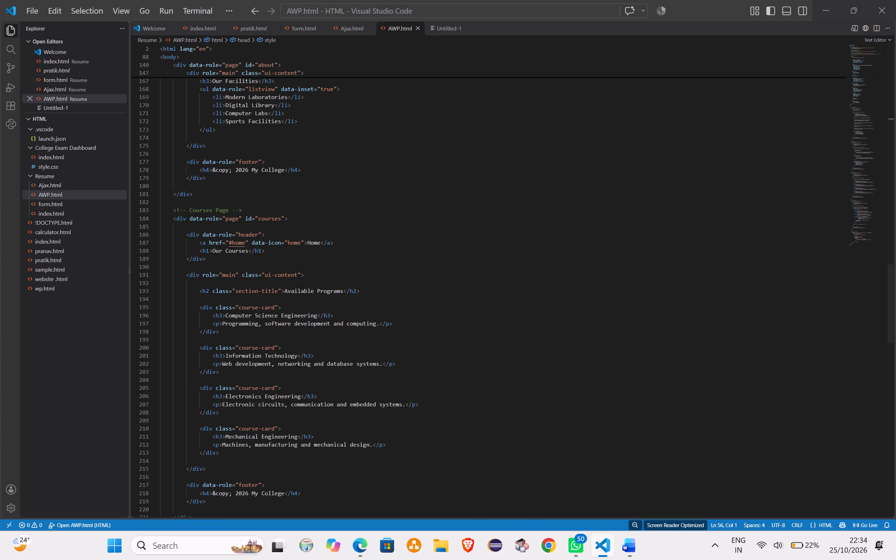
pyautogui.click(664, 555)
pyautogui.click(474, 241)
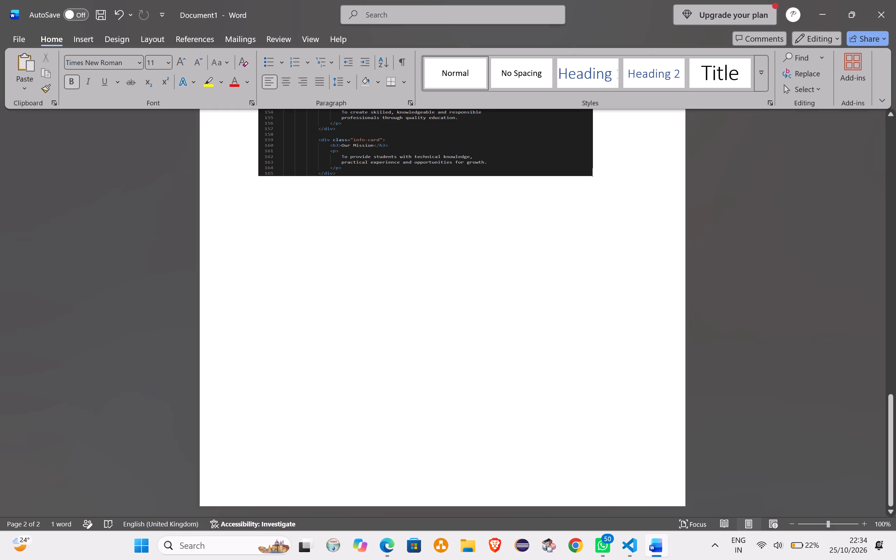
pyautogui.press('Return')
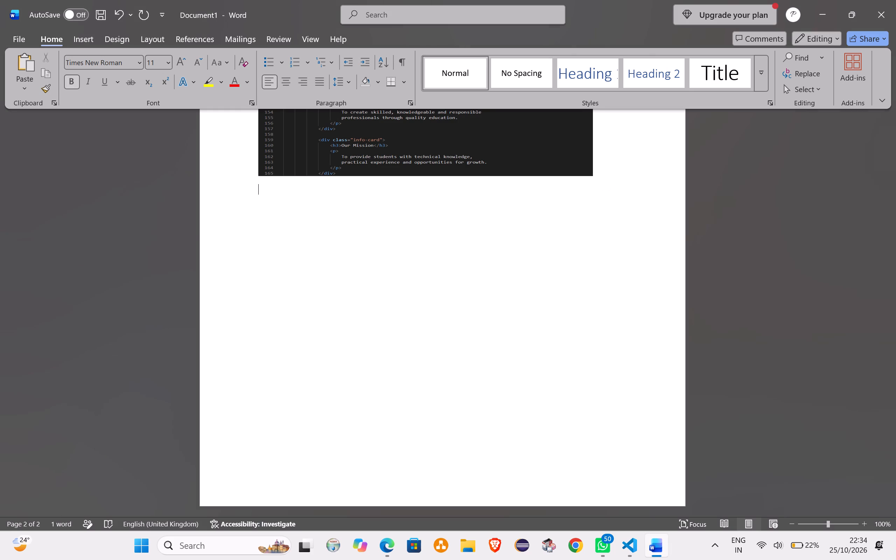
pyautogui.hotkey('ctrl', 'v')
pyautogui.click(567, 229)
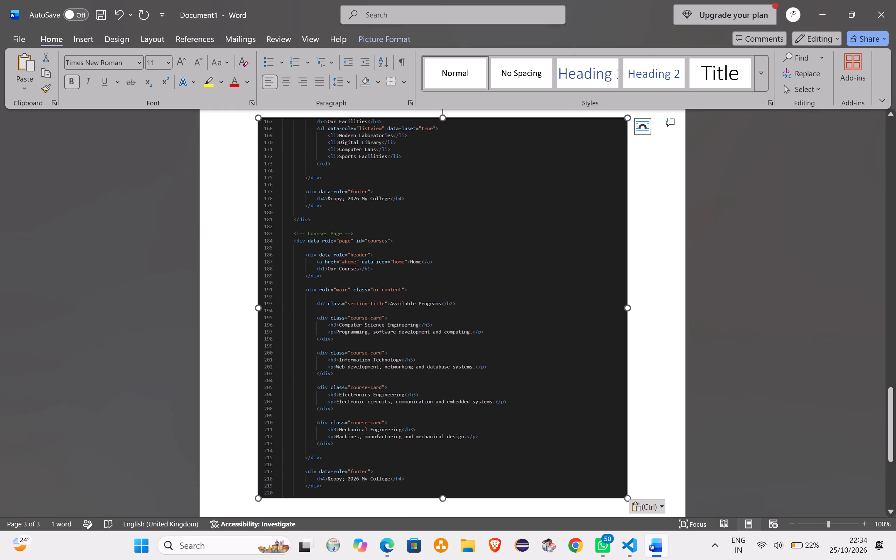
# Resize the fourth code screenshot to fit below the third on the second page, at roughly the third screenshot's width.
pyautogui.moveTo(624, 498); pyautogui.dragTo(546, 338)
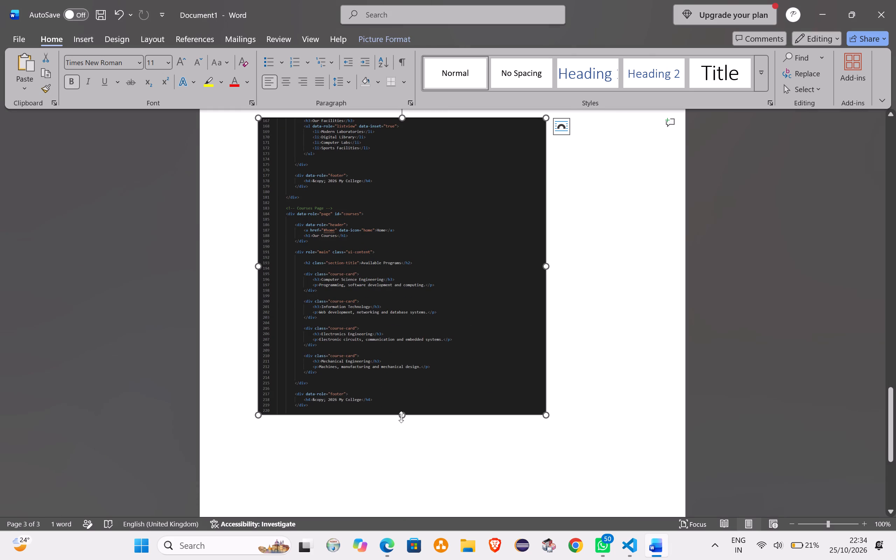
pyautogui.moveTo(401, 417); pyautogui.dragTo(402, 384)
pyautogui.moveTo(402, 384); pyautogui.dragTo(407, 342)
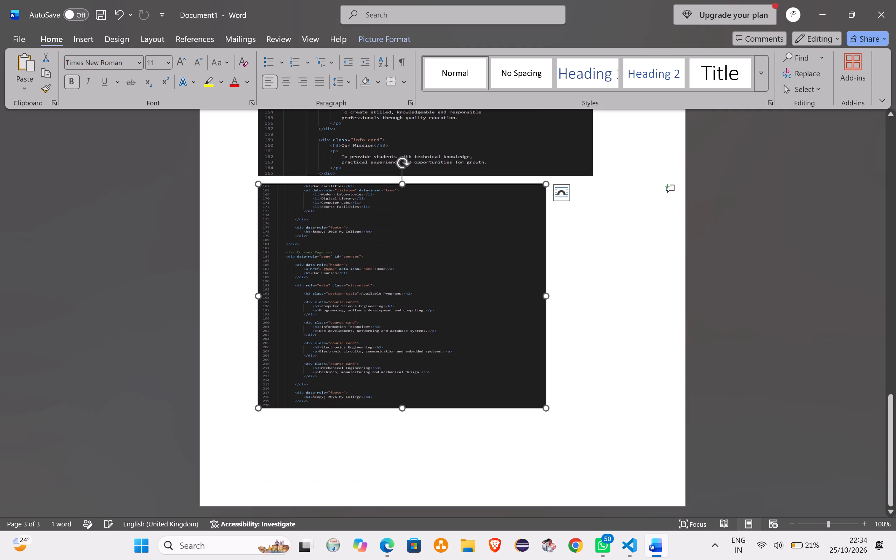
pyautogui.moveTo(547, 295); pyautogui.dragTo(554, 296)
pyautogui.moveTo(554, 296); pyautogui.dragTo(595, 299)
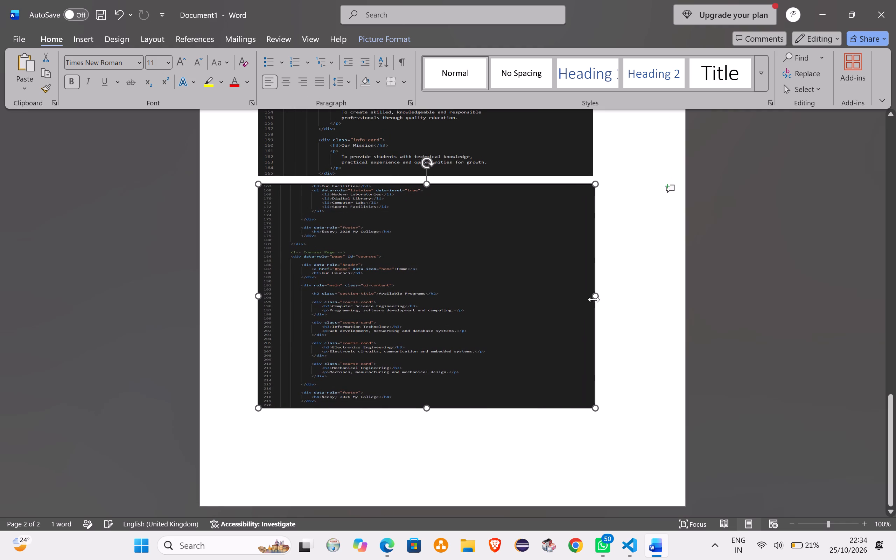
pyautogui.moveTo(427, 411); pyautogui.dragTo(428, 446)
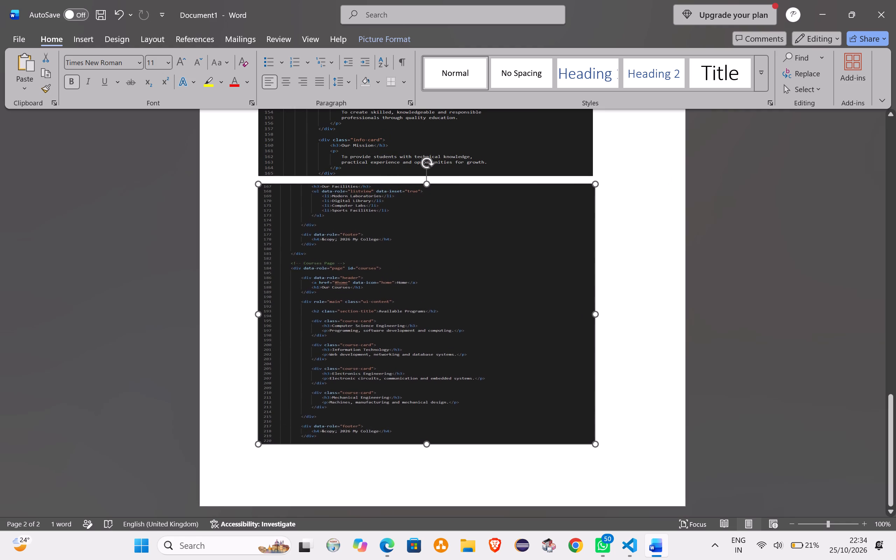
pyautogui.moveTo(428, 446); pyautogui.dragTo(426, 442)
# Reduce the height of the third code screenshot slightly.
pyautogui.scroll(4, 437, 383)
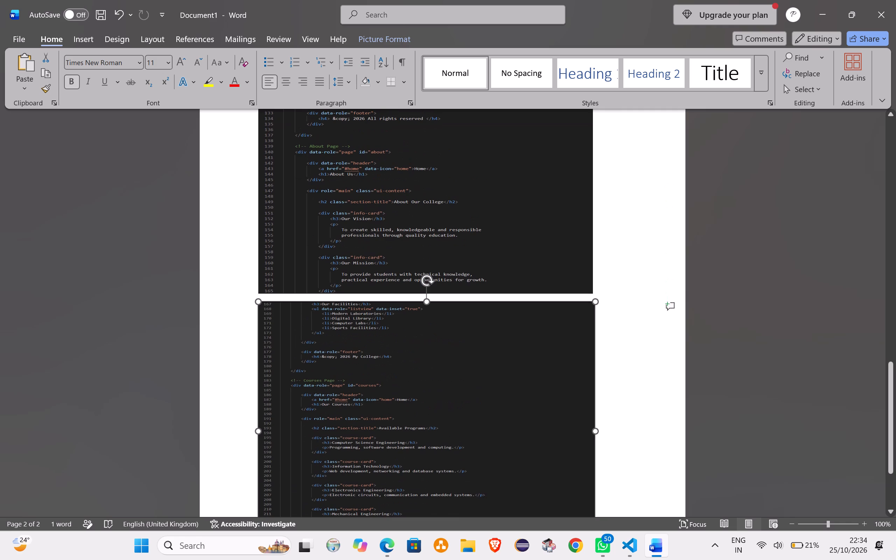
pyautogui.click(485, 234)
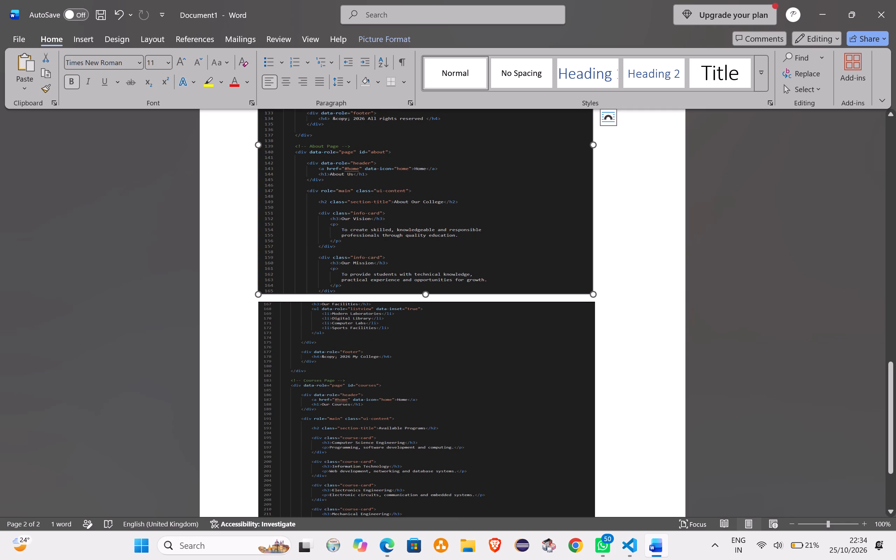
pyautogui.moveTo(426, 296); pyautogui.dragTo(426, 289)
# Narrow the fourth code screenshot slightly to line up with the third one's edge, and make it a little taller.
pyautogui.scroll(-9, 457, 298)
pyautogui.click(484, 279)
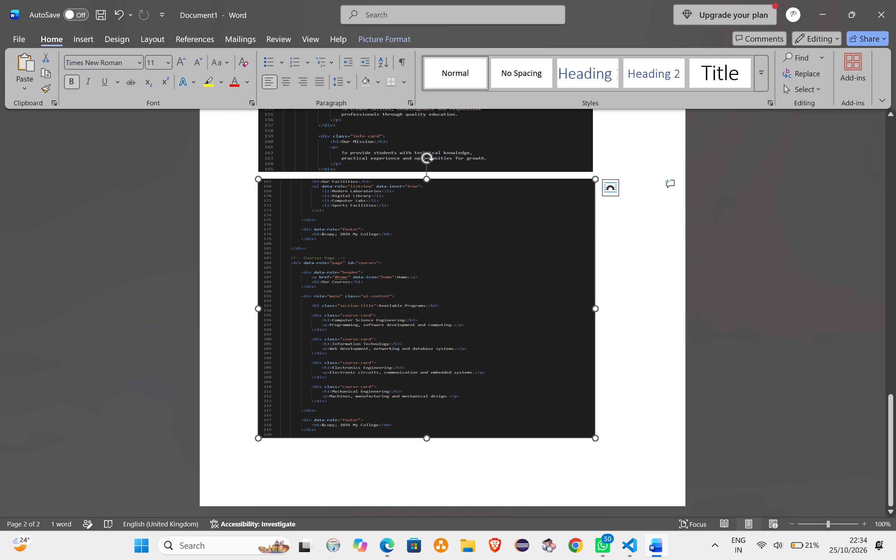
pyautogui.moveTo(593, 308); pyautogui.dragTo(593, 305)
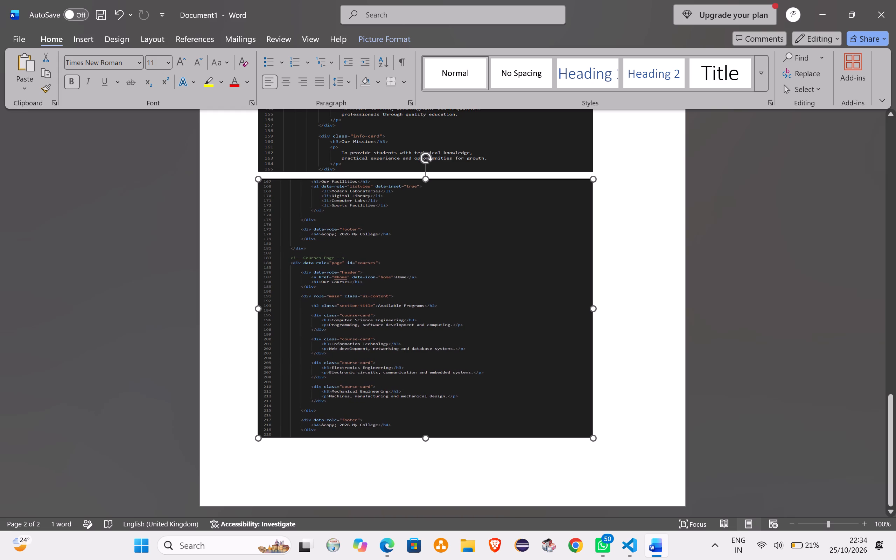
pyautogui.moveTo(593, 305); pyautogui.dragTo(594, 304)
pyautogui.moveTo(426, 438); pyautogui.dragTo(421, 444)
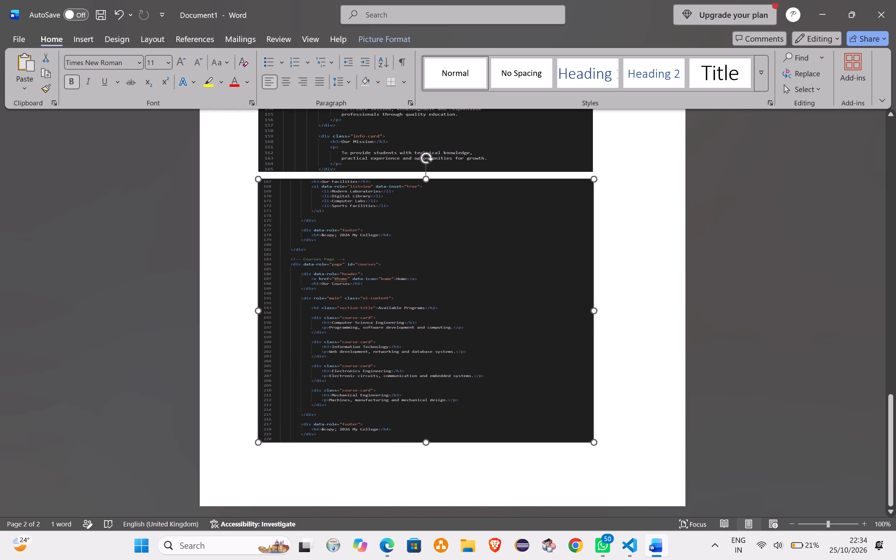
pyautogui.moveTo(421, 444); pyautogui.dragTo(420, 447)
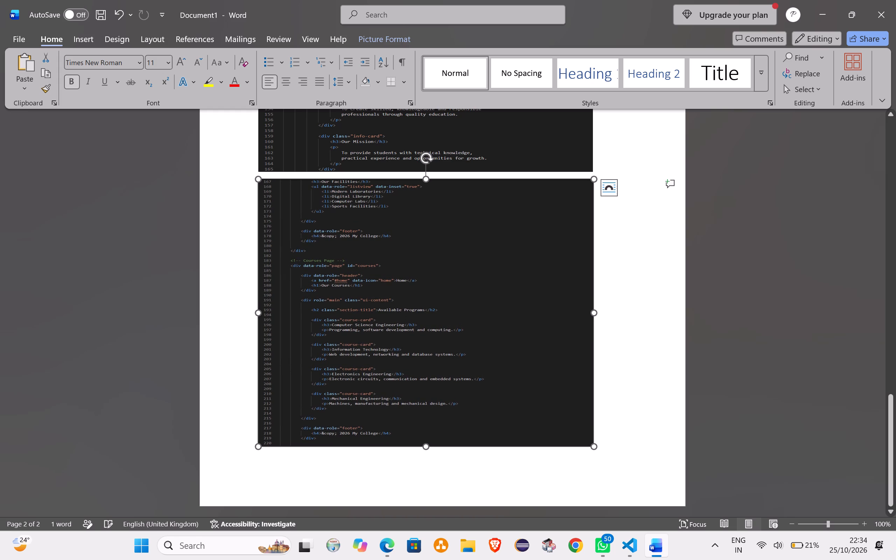
# Deselect the fourth screenshot and start a new line after it, at the top of the third page.
pyautogui.click(628, 378)
pyautogui.scroll(9, 633, 380)
pyautogui.scroll(-20, 632, 378)
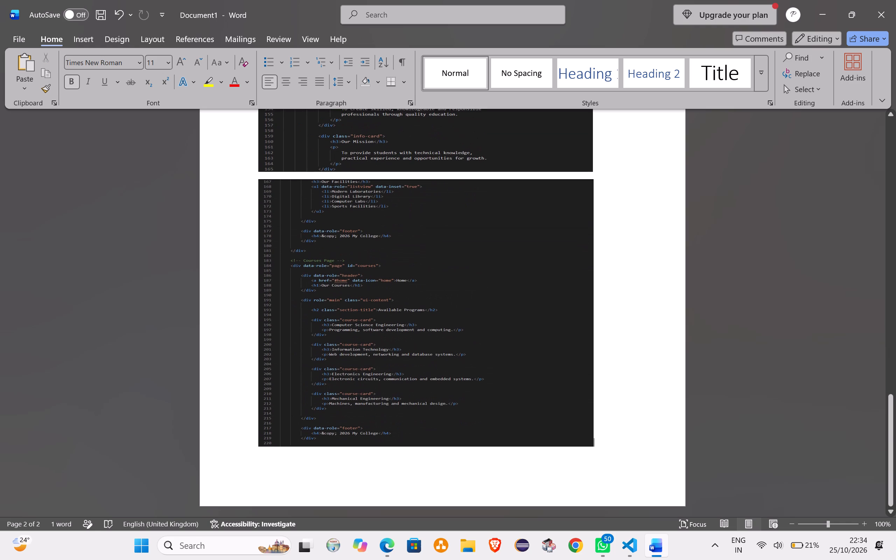
pyautogui.press('Return')
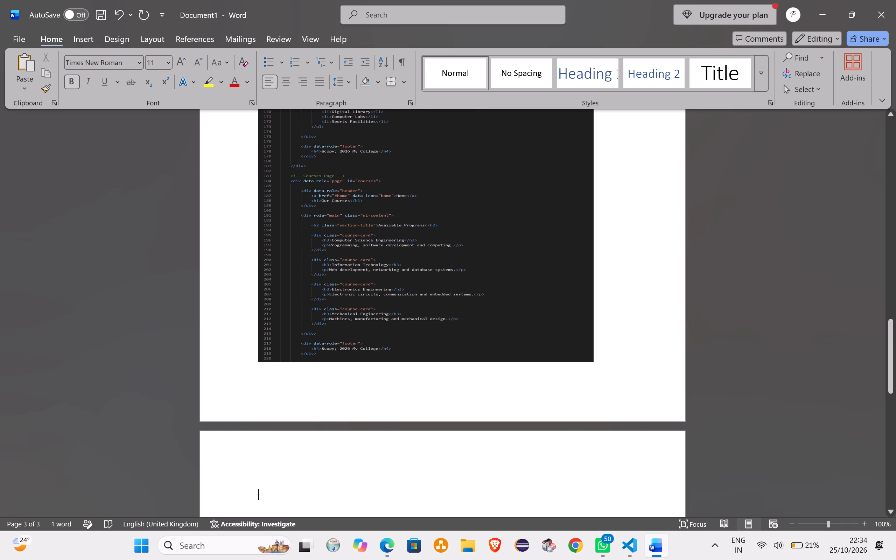
# Switch to Visual Studio Code and capture a rectangular snip of the AWP.html code from line 221 to line 276.
pyautogui.click(633, 559)
pyautogui.scroll(-2, 583, 313)
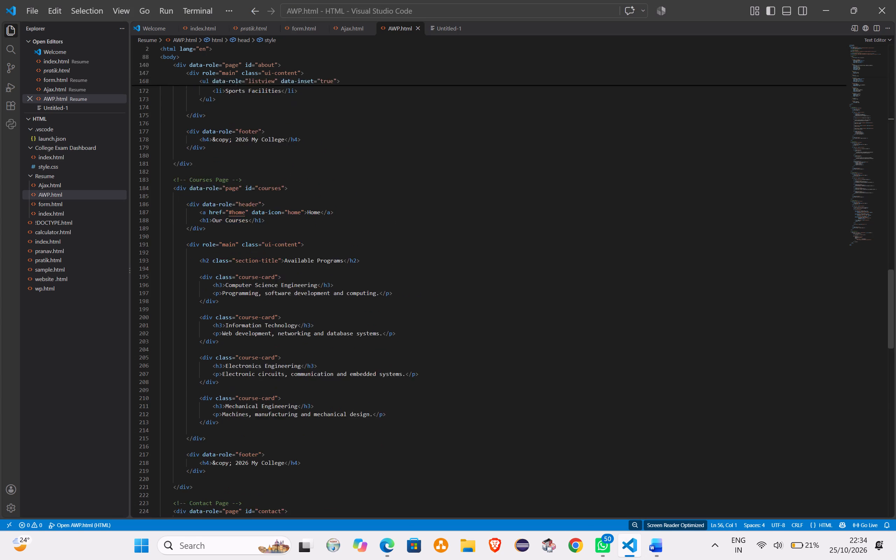
pyautogui.scroll(-7, 583, 313)
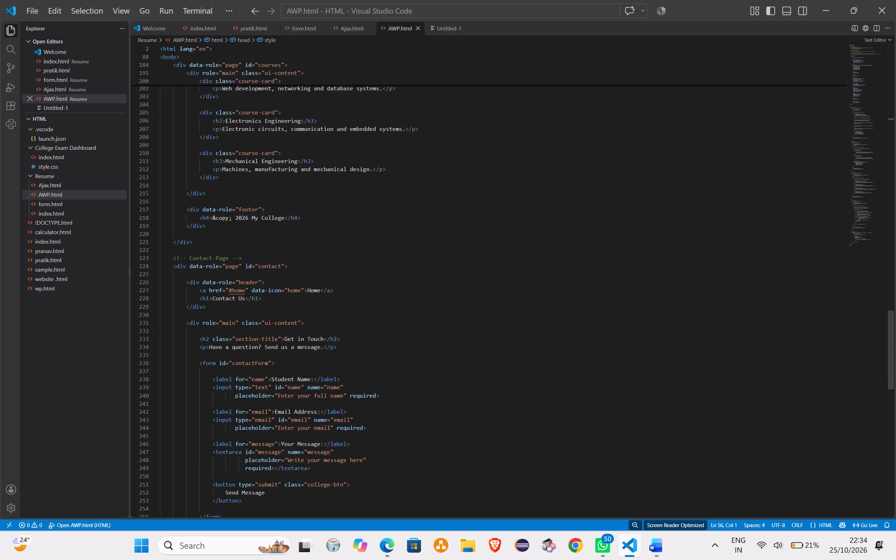
pyautogui.scroll(-2, 583, 313)
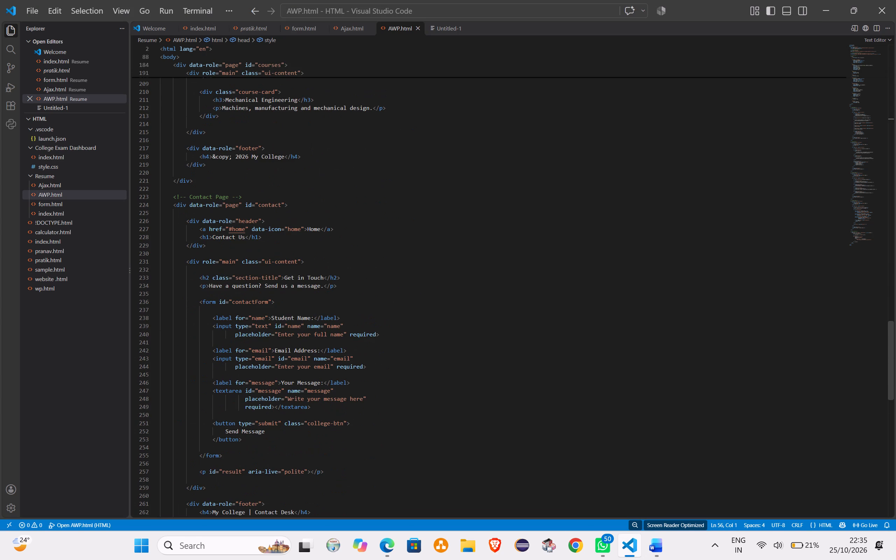
pyautogui.scroll(-2, 604, 272)
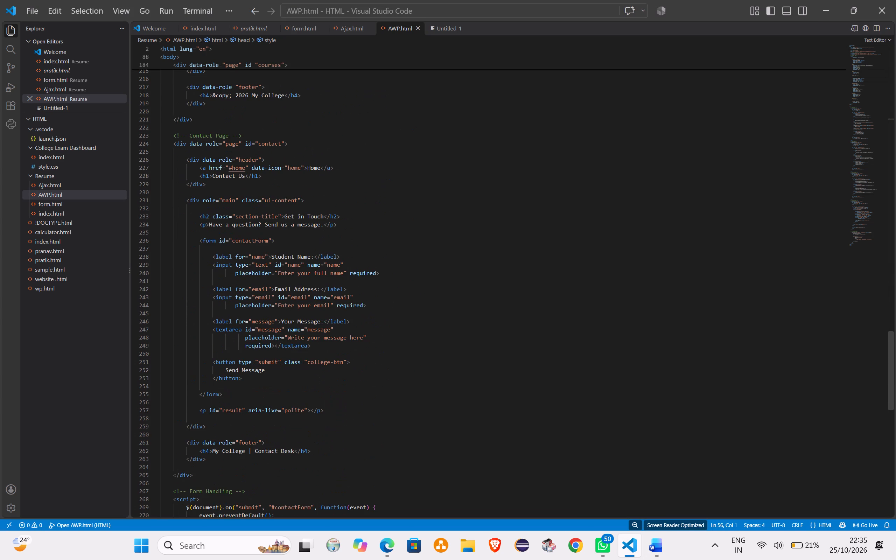
pyautogui.scroll(-1, 604, 272)
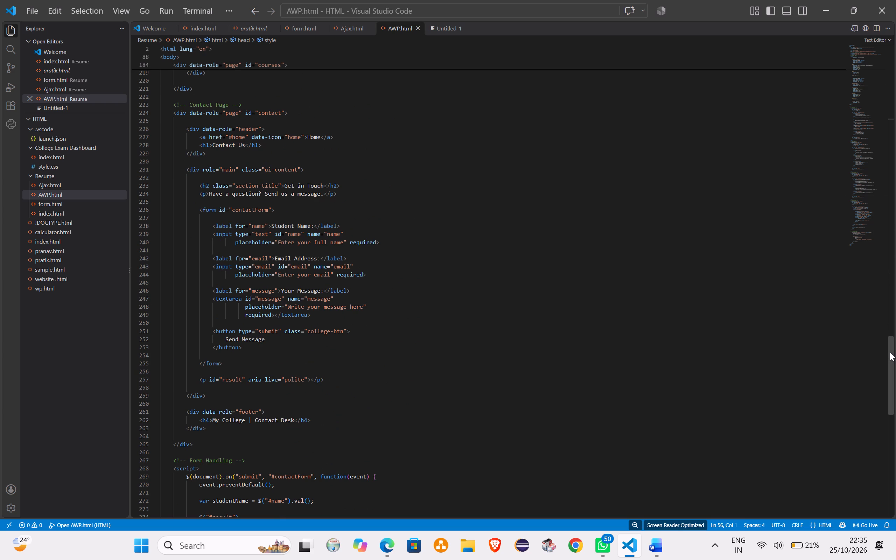
pyautogui.moveTo(890, 352); pyautogui.dragTo(887, 354)
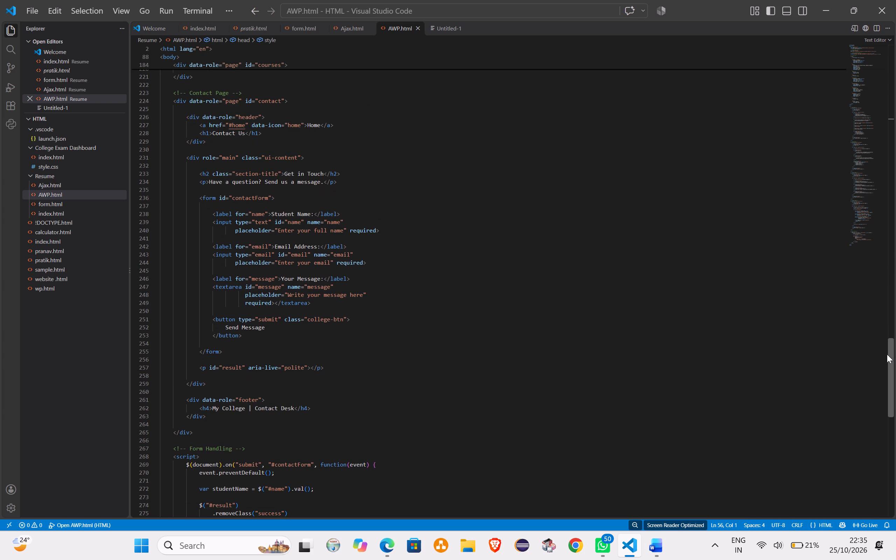
pyautogui.moveTo(887, 354); pyautogui.dragTo(886, 355)
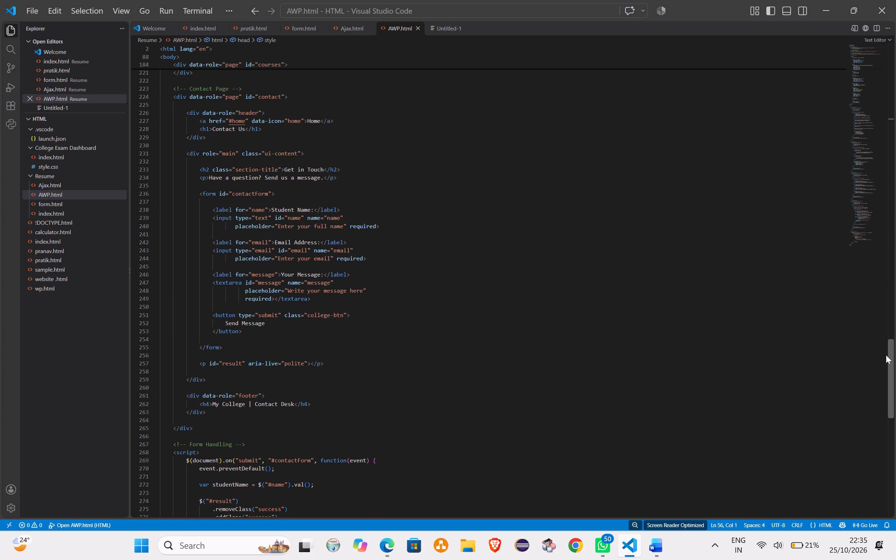
pyautogui.moveTo(886, 355); pyautogui.dragTo(894, 386)
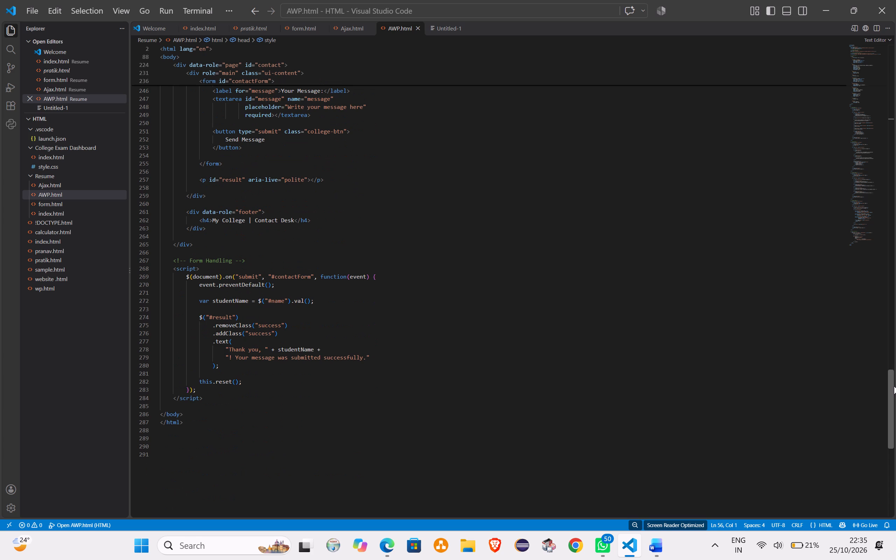
pyautogui.moveTo(894, 386); pyautogui.dragTo(894, 366)
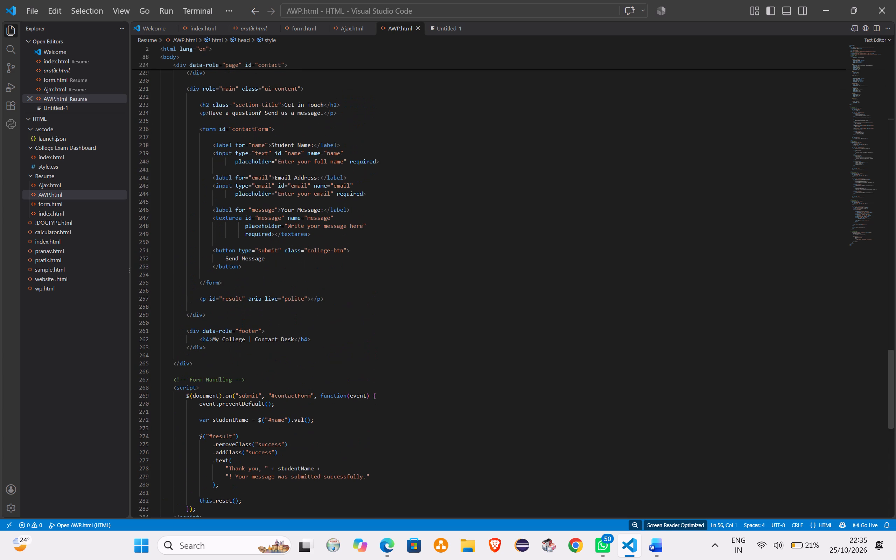
pyautogui.click(663, 546)
pyautogui.click(663, 546)
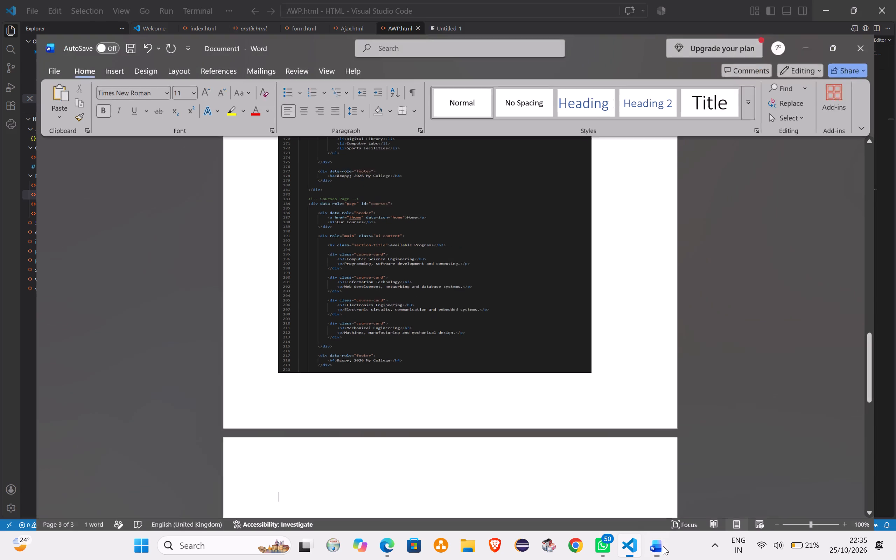
pyautogui.scroll(1, 823, 343)
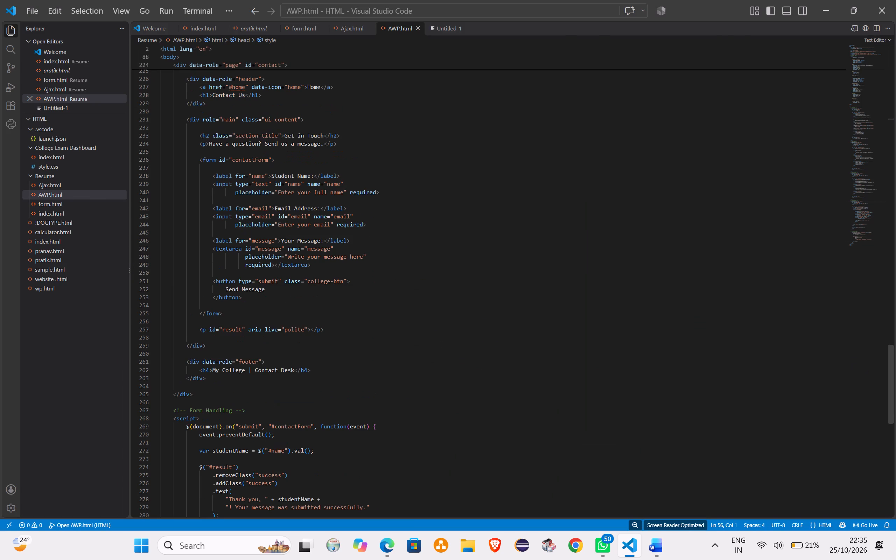
pyautogui.scroll(1, 823, 343)
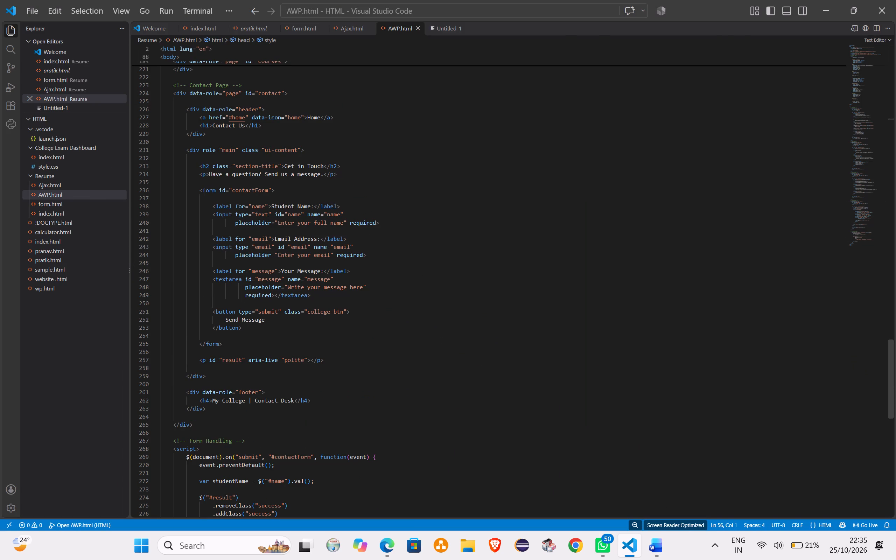
pyautogui.press('shift+super+s')
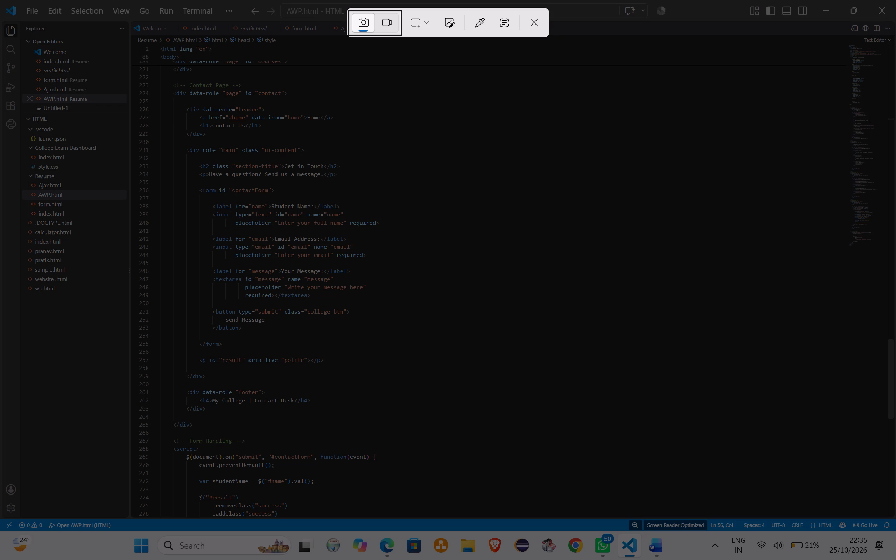
pyautogui.moveTo(132, 66); pyautogui.dragTo(503, 493)
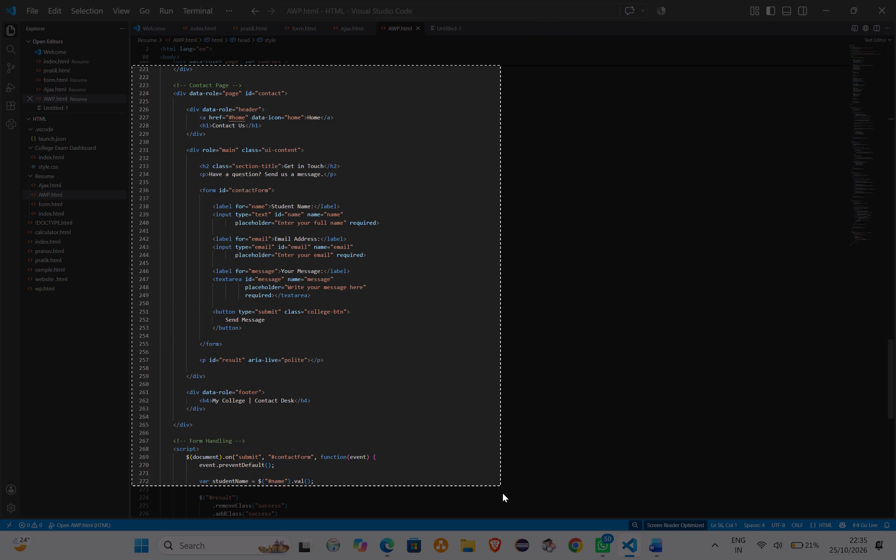
pyautogui.moveTo(503, 493); pyautogui.dragTo(510, 518)
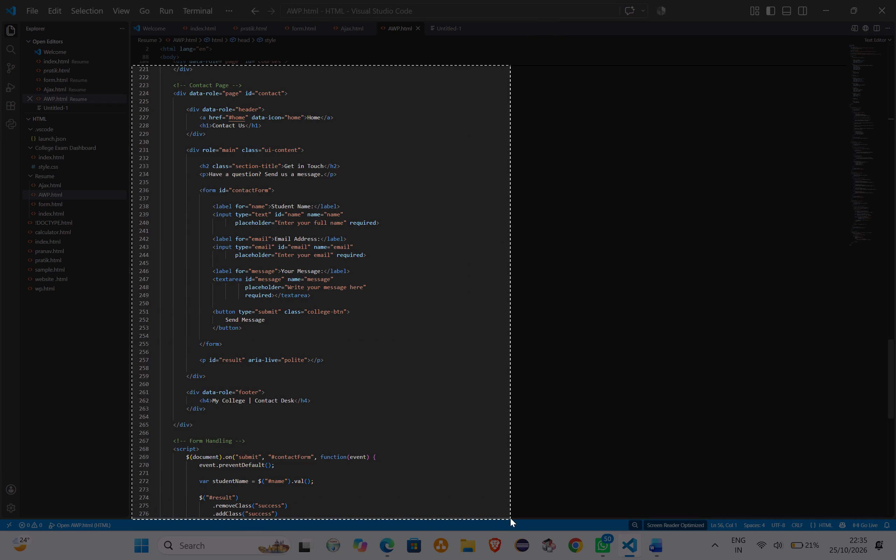
pyautogui.moveTo(510, 518); pyautogui.dragTo(510, 518)
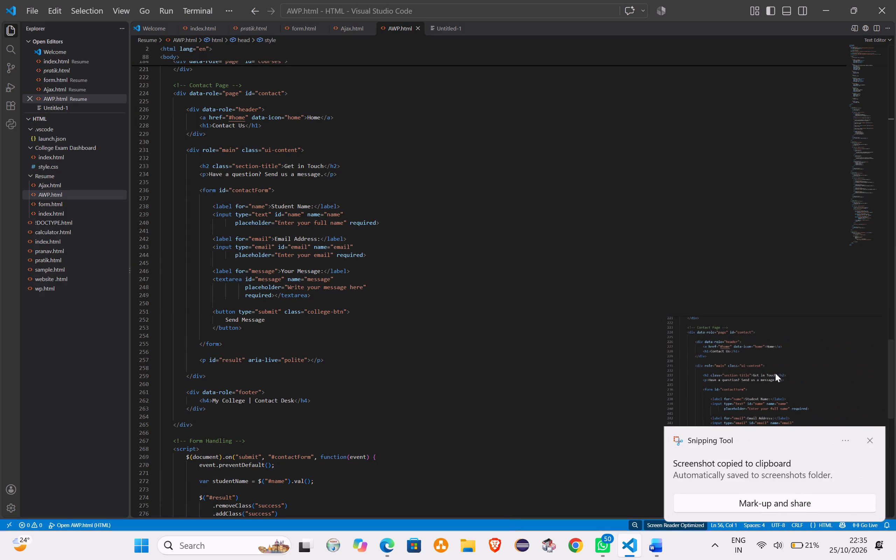
# Copy the snip of lines 221 to 276 and paste it at the top of the third page in Word.
pyautogui.click(776, 373)
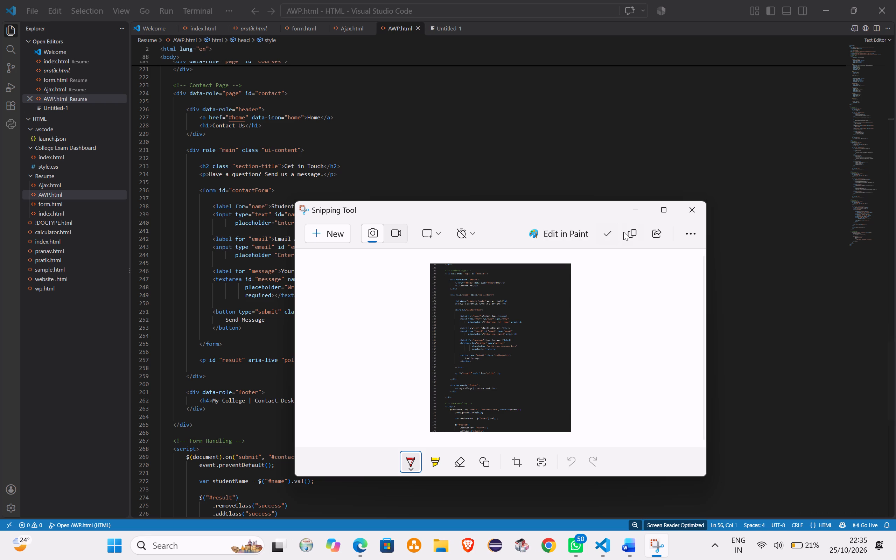
pyautogui.click(630, 235)
pyautogui.click(687, 214)
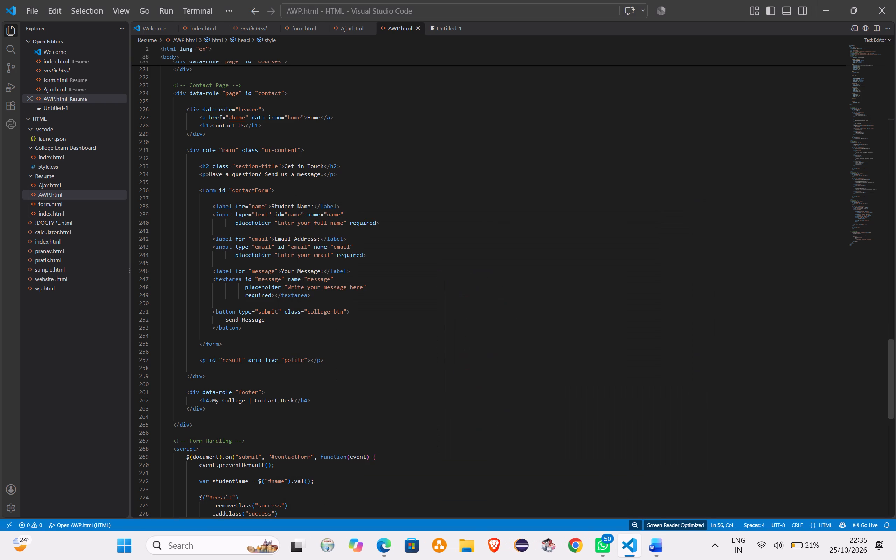
pyautogui.click(658, 539)
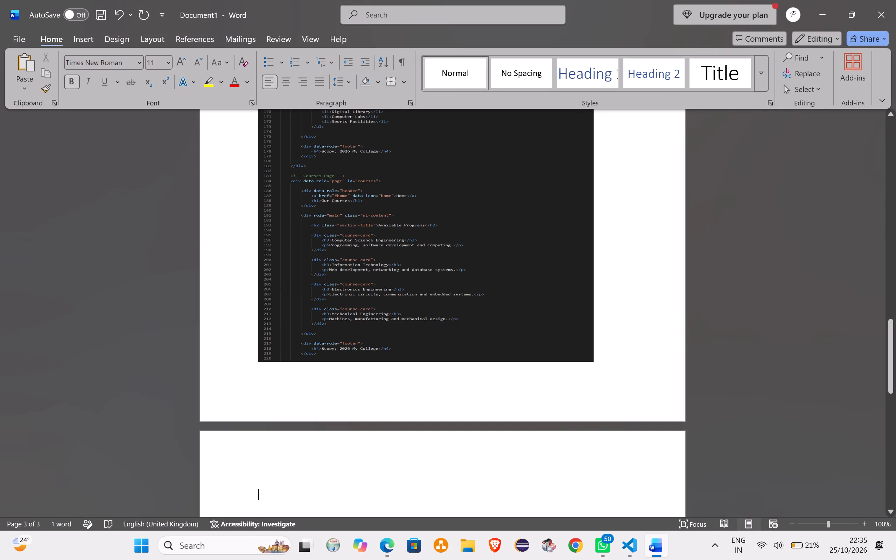
pyautogui.hotkey('ctrl', 'v')
# Shrink the pasted fifth screenshot proportionally, and widen it to line up roughly with the fourth screenshot's edge.
pyautogui.click(472, 349)
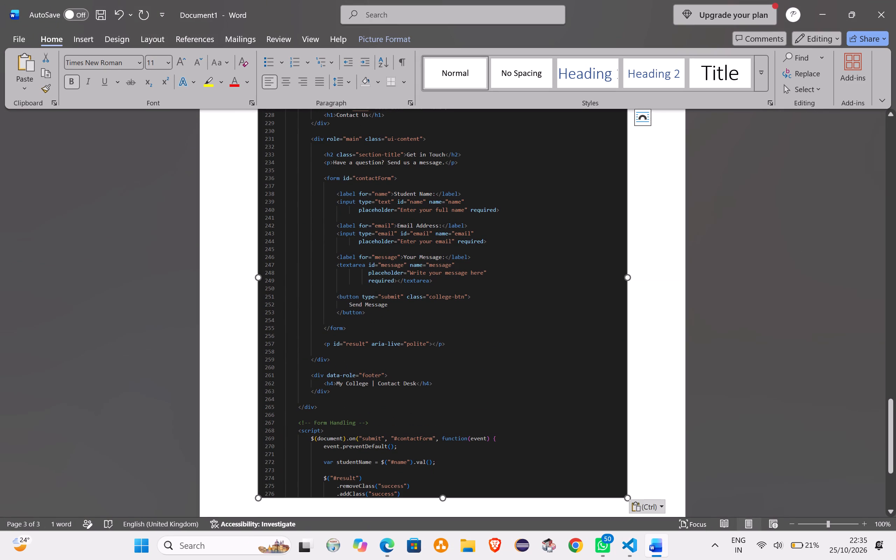
pyautogui.moveTo(625, 497); pyautogui.dragTo(570, 349)
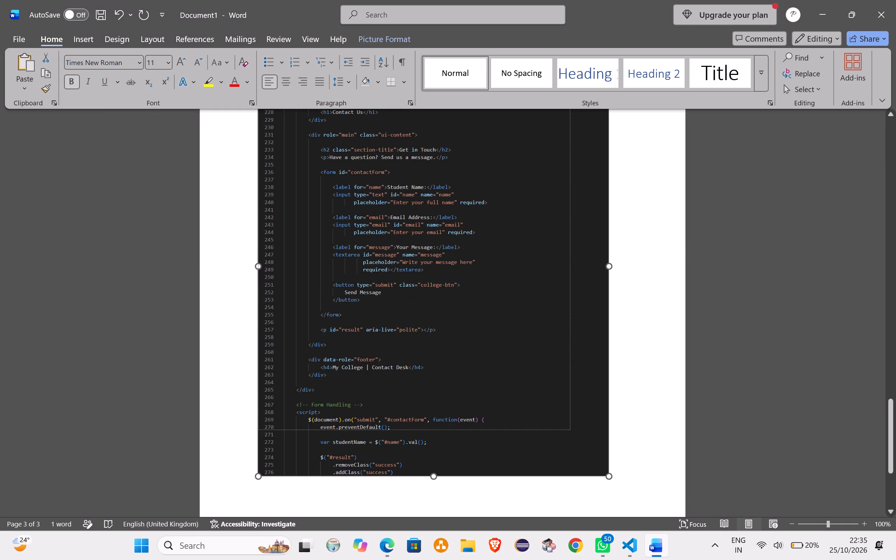
pyautogui.moveTo(570, 349); pyautogui.dragTo(570, 348)
pyautogui.scroll(6, 570, 351)
pyautogui.scroll(4, 566, 417)
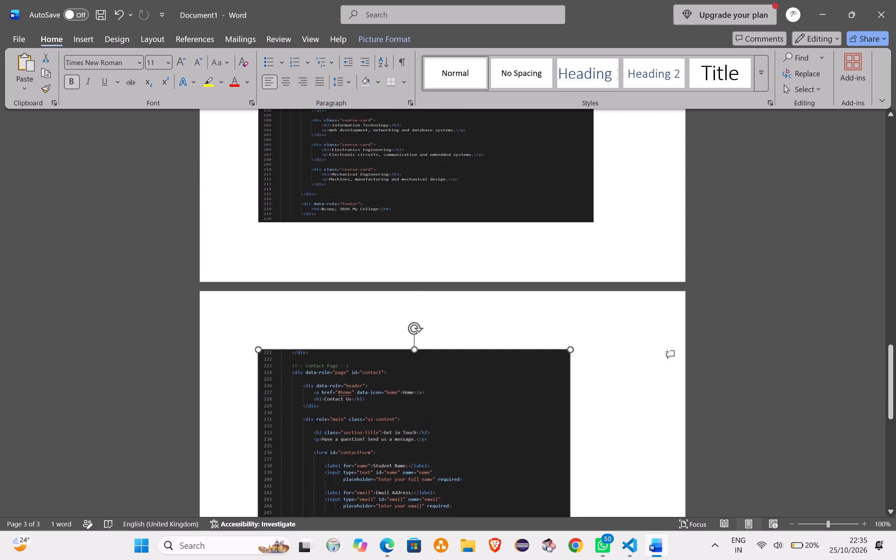
pyautogui.scroll(-4, 566, 418)
pyautogui.moveTo(571, 418); pyautogui.dragTo(588, 416)
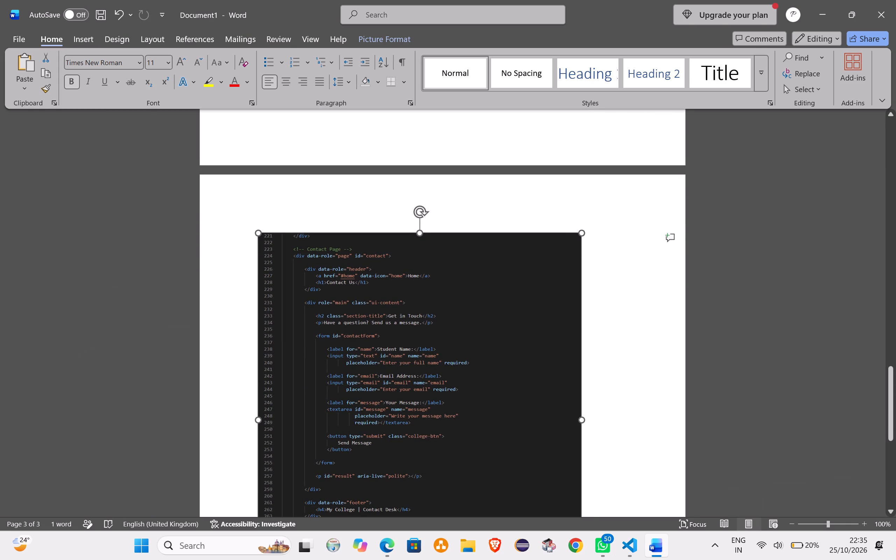
pyautogui.moveTo(588, 416); pyautogui.dragTo(595, 414)
# Shrink the fifth screenshot proportionally again, and stretch its width back to about the fourth screenshot's edge.
pyautogui.scroll(2, 595, 413)
pyautogui.scroll(-10, 595, 413)
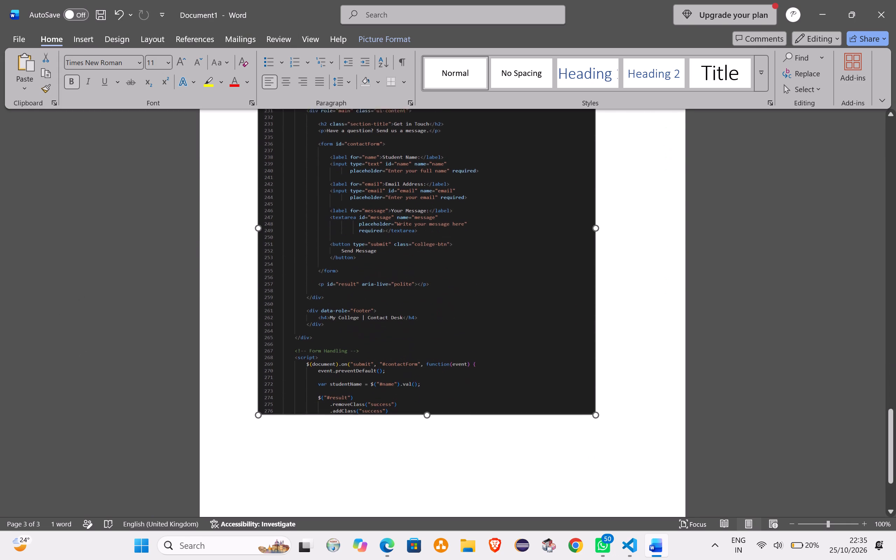
pyautogui.moveTo(595, 372); pyautogui.dragTo(572, 322)
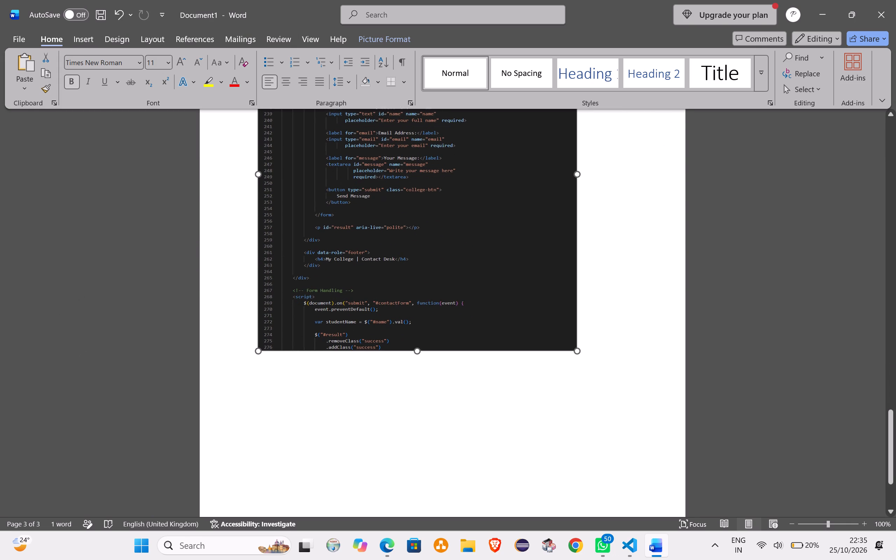
pyautogui.moveTo(572, 322); pyautogui.dragTo(569, 313)
pyautogui.scroll(8, 546, 389)
pyautogui.scroll(-4, 569, 459)
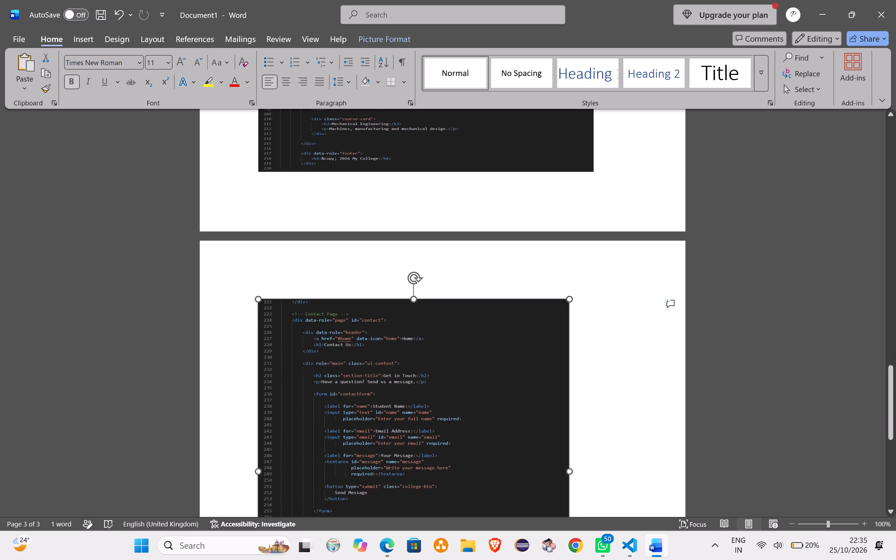
pyautogui.moveTo(570, 400); pyautogui.dragTo(583, 402)
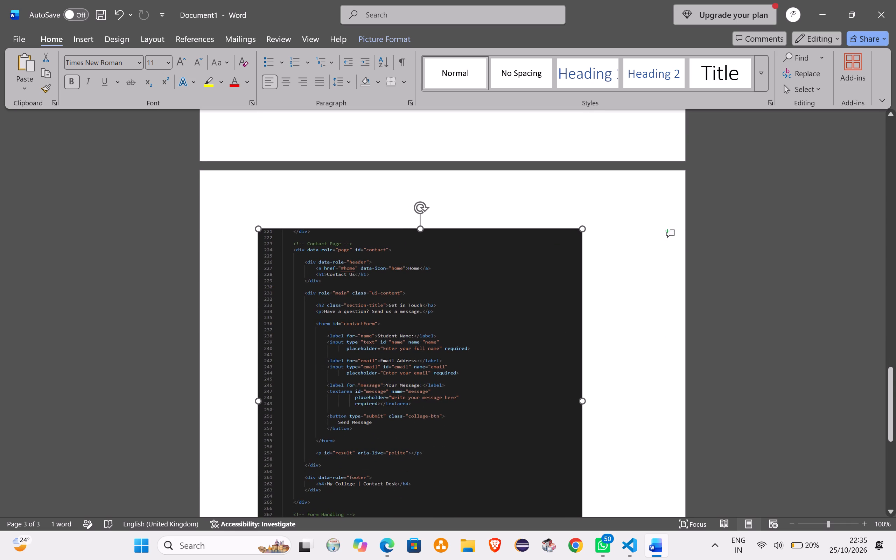
pyautogui.moveTo(583, 402); pyautogui.dragTo(589, 401)
pyautogui.scroll(3, 589, 400)
pyautogui.scroll(-3, 589, 400)
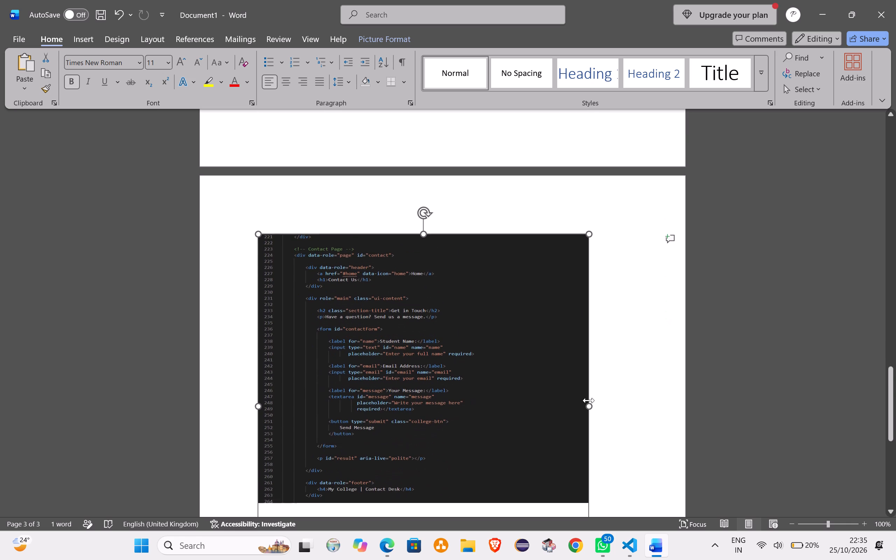
pyautogui.moveTo(587, 401); pyautogui.dragTo(596, 400)
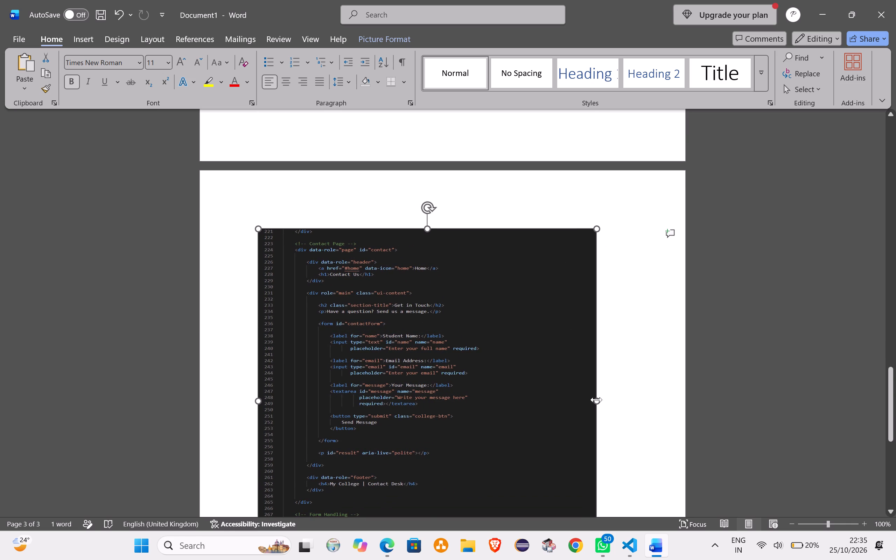
# Reduce the fifth screenshot's height, scale it down slightly, and widen it just past the fourth screenshot's edge.
pyautogui.scroll(-5, 596, 397)
pyautogui.moveTo(427, 423); pyautogui.dragTo(432, 404)
pyautogui.scroll(-11, 432, 404)
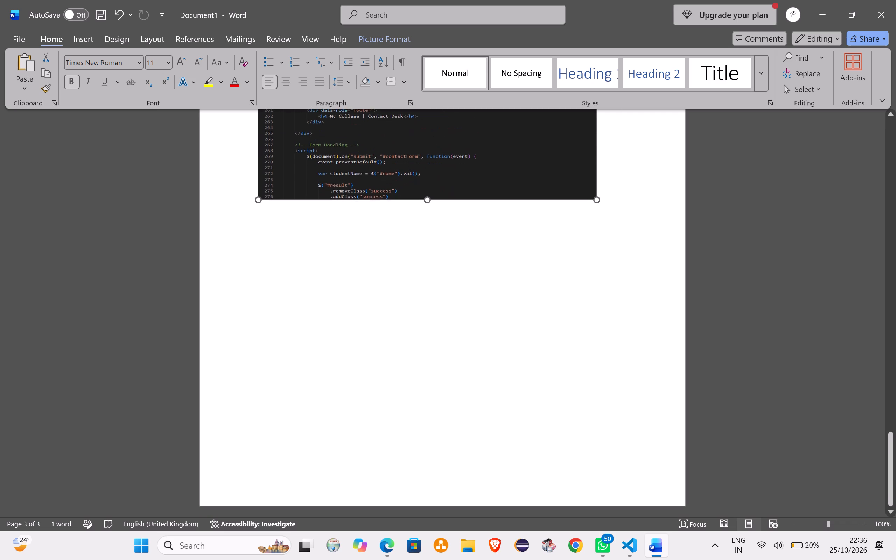
pyautogui.scroll(5, 458, 411)
pyautogui.moveTo(254, 348); pyautogui.dragTo(255, 346)
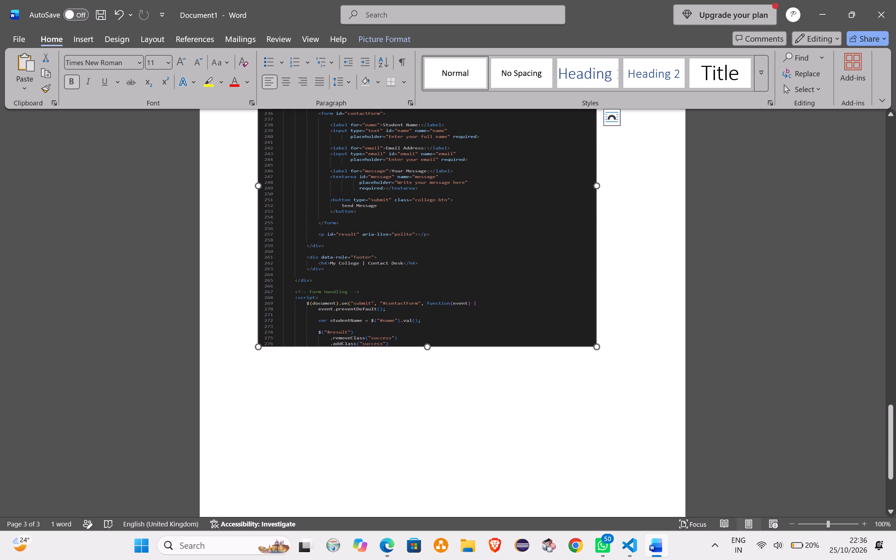
pyautogui.moveTo(255, 346); pyautogui.dragTo(268, 316)
pyautogui.scroll(5, 448, 404)
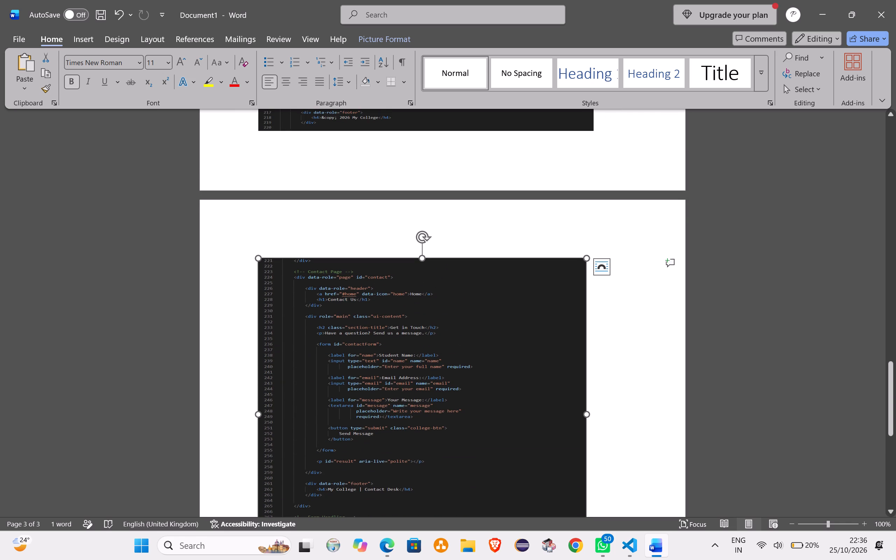
pyautogui.moveTo(586, 413); pyautogui.dragTo(596, 409)
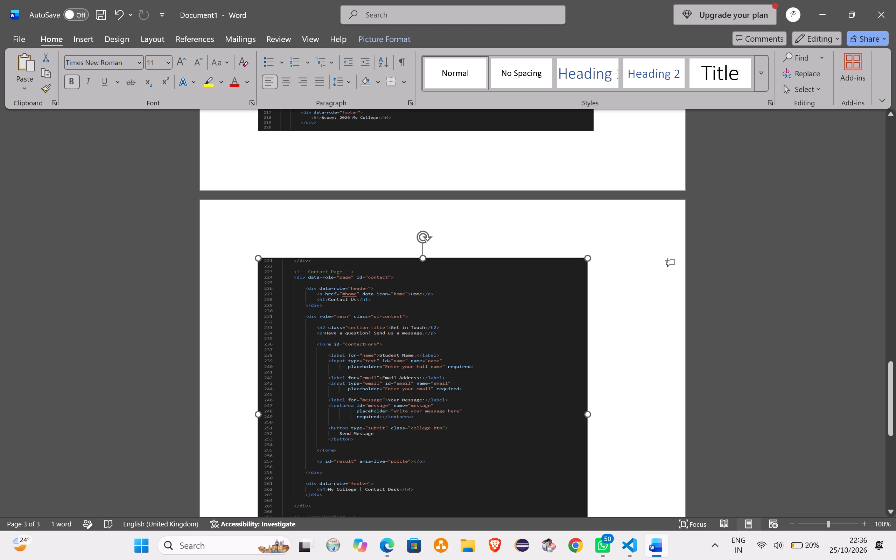
pyautogui.moveTo(596, 409); pyautogui.dragTo(600, 407)
# Check the fifth screenshot's size and the space around it on the third page.
pyautogui.click(661, 365)
pyautogui.scroll(-4, 661, 365)
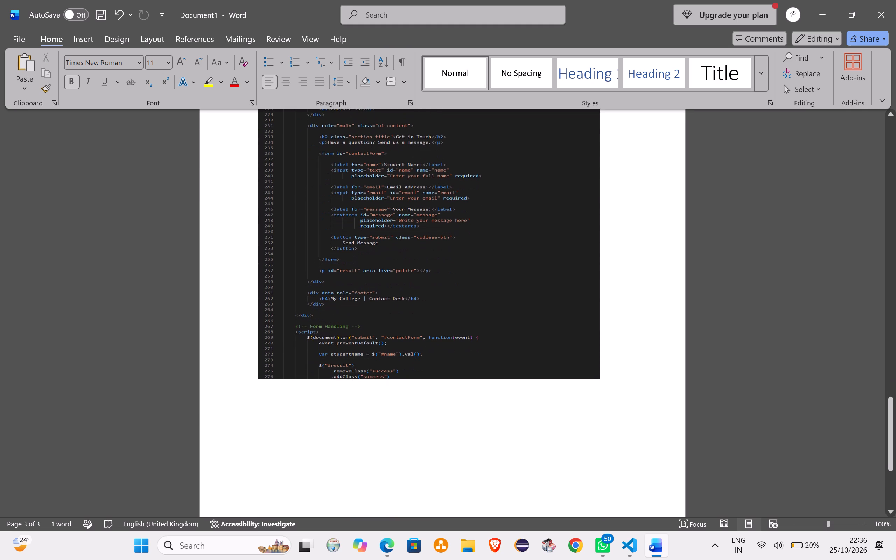
pyautogui.scroll(2, 645, 419)
pyautogui.click(537, 369)
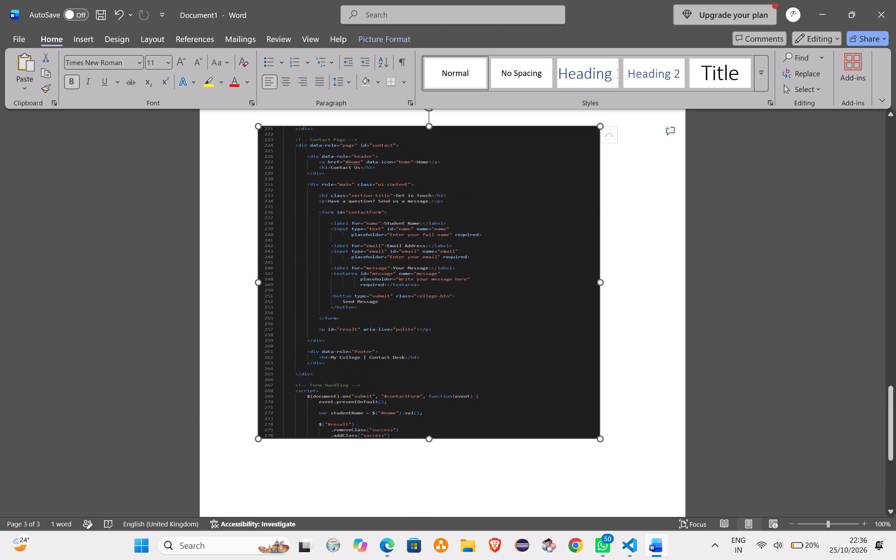
pyautogui.scroll(3, 450, 385)
pyautogui.click(428, 213)
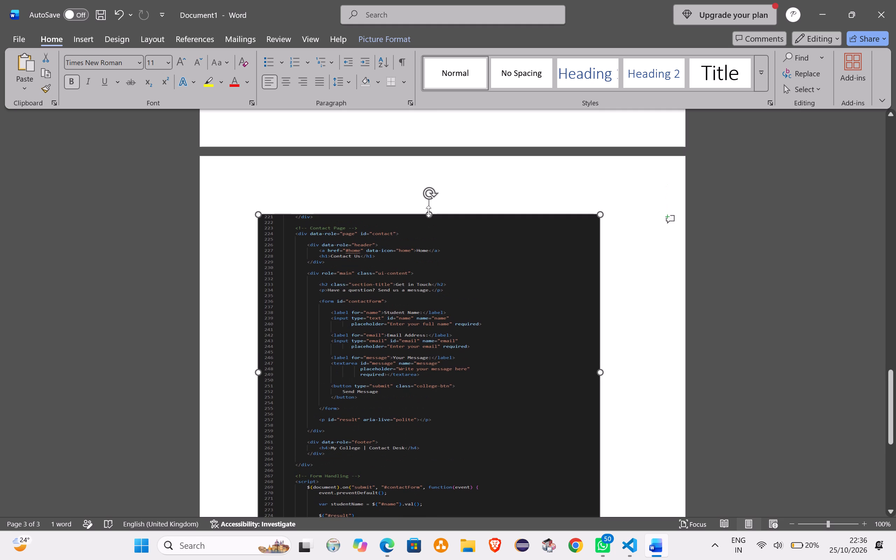
pyautogui.click(610, 308)
pyautogui.scroll(-14, 598, 316)
pyautogui.scroll(-1, 626, 367)
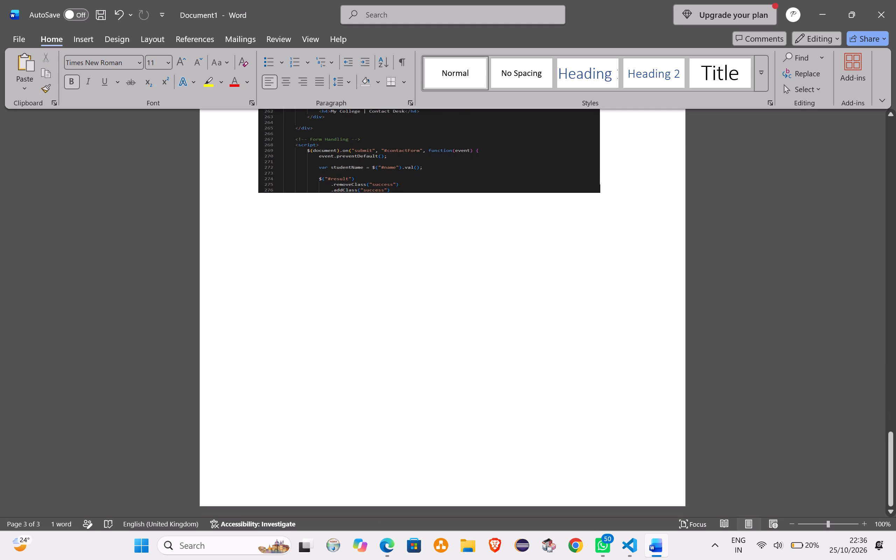
# Scale the fifth screenshot down slightly, widen it a little beyond the fourth one's edge, and make it marginally taller.
pyautogui.click(566, 162)
pyautogui.moveTo(601, 196); pyautogui.dragTo(592, 177)
pyautogui.scroll(4, 594, 275)
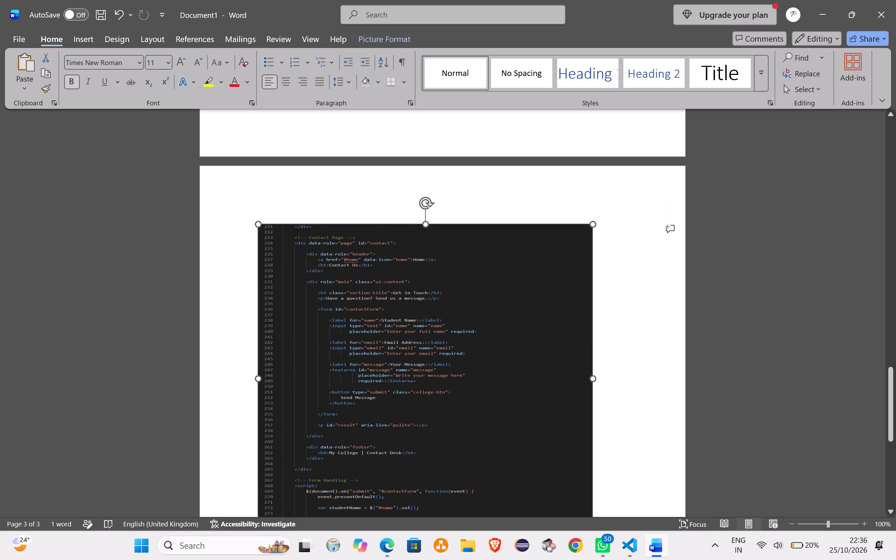
pyautogui.scroll(3, 548, 362)
pyautogui.scroll(-4, 551, 359)
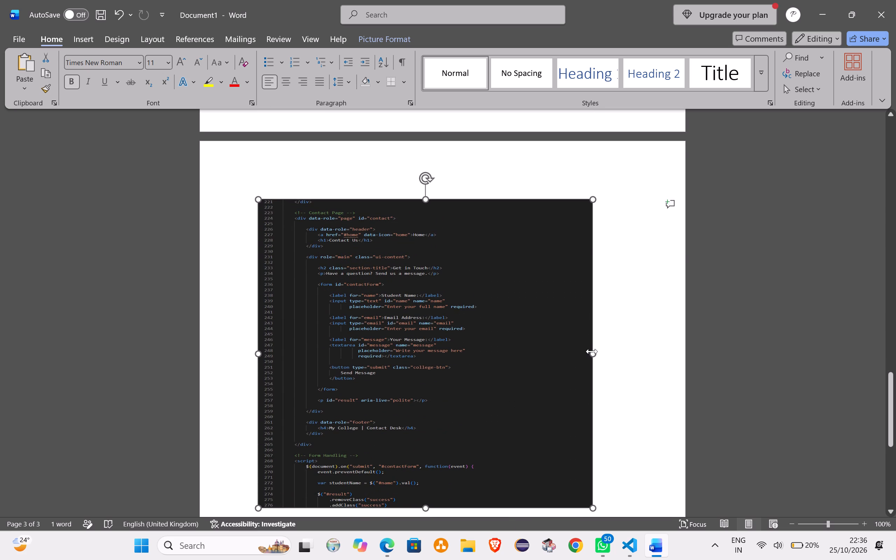
pyautogui.moveTo(592, 351); pyautogui.dragTo(608, 348)
pyautogui.scroll(-4, 597, 350)
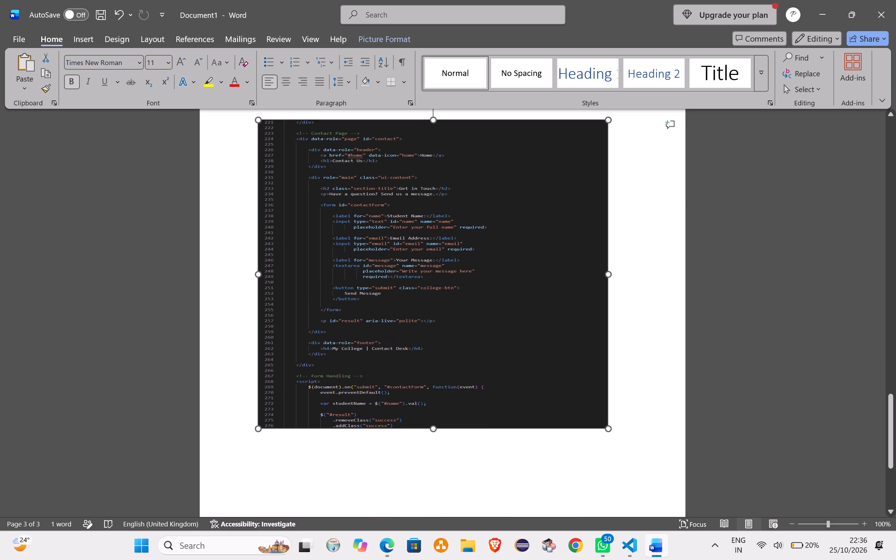
pyautogui.moveTo(433, 391); pyautogui.dragTo(433, 392)
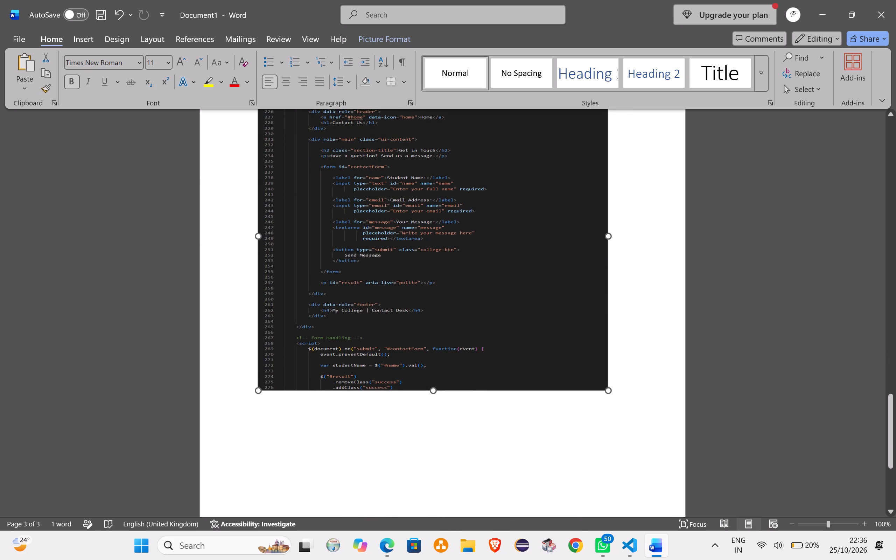
pyautogui.moveTo(433, 392); pyautogui.dragTo(430, 394)
pyautogui.scroll(-9, 458, 388)
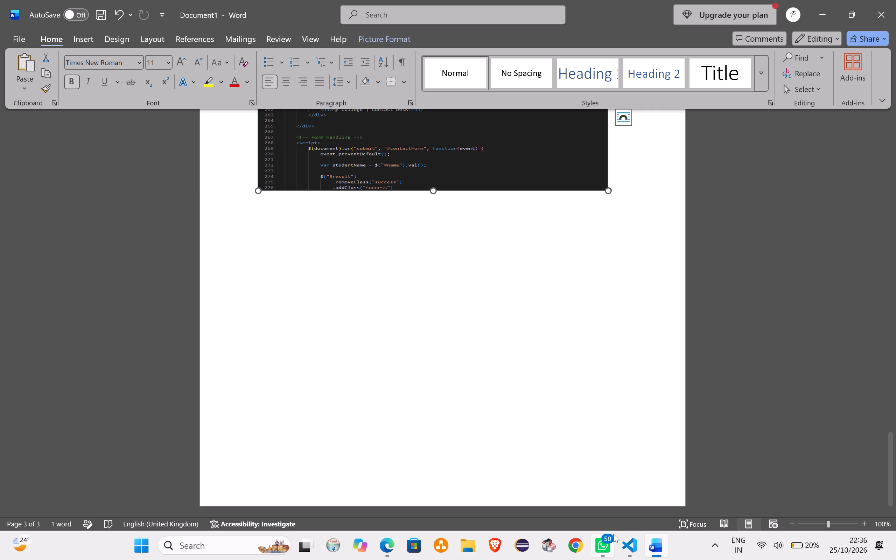
# Switch to Visual Studio Code, capture a rectangular snip of the AWP.html code from line 277 to line 291, and copy it.
pyautogui.click(630, 544)
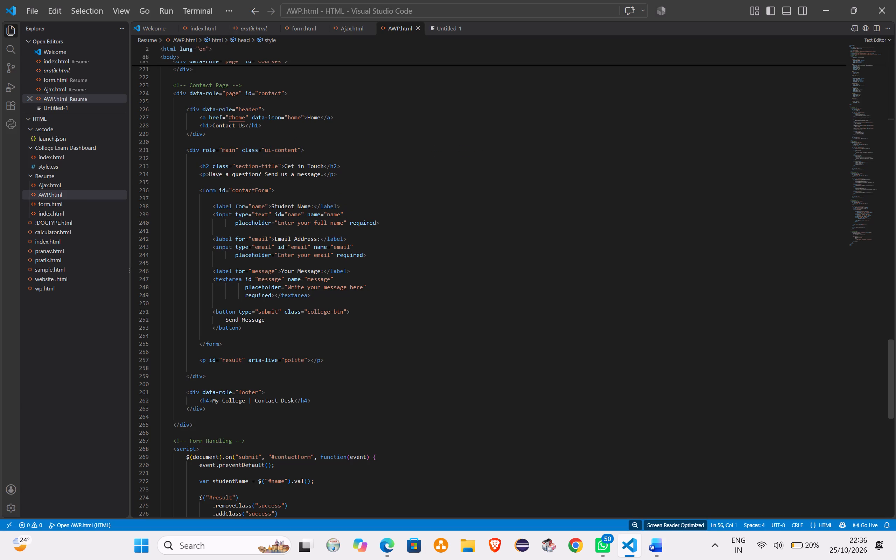
pyautogui.scroll(-12, 557, 341)
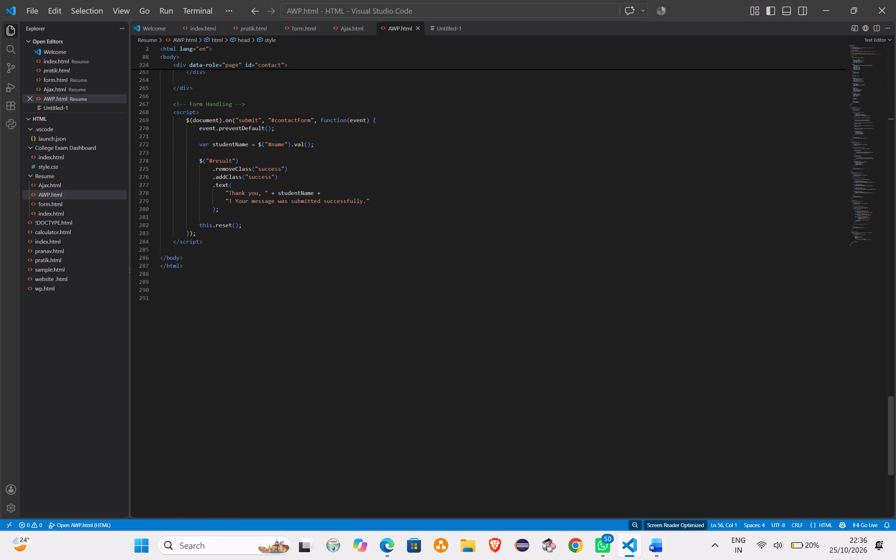
pyautogui.scroll(-1, 559, 343)
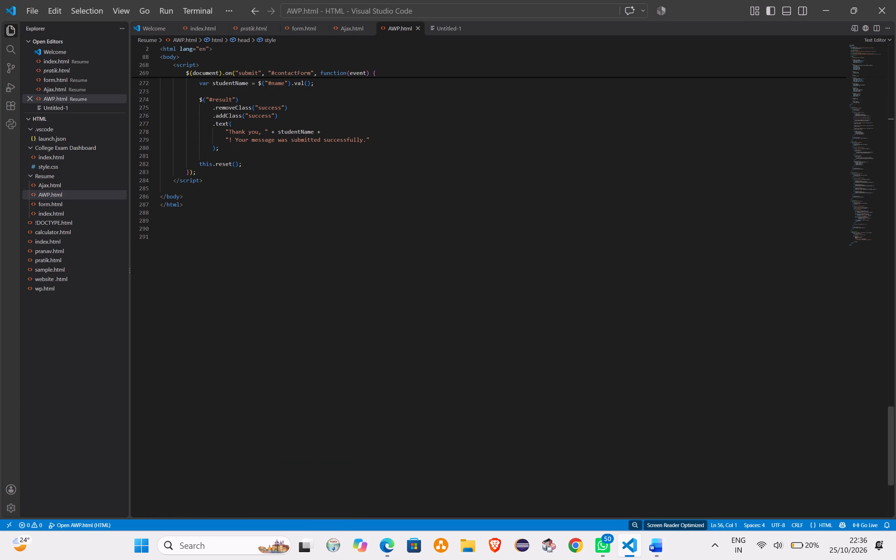
pyautogui.press('shift+super+s')
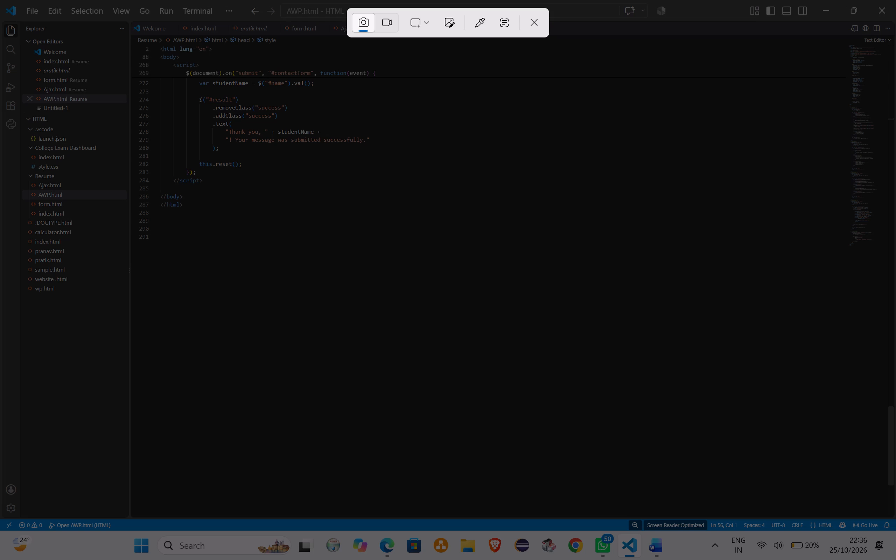
pyautogui.moveTo(136, 117); pyautogui.dragTo(156, 150)
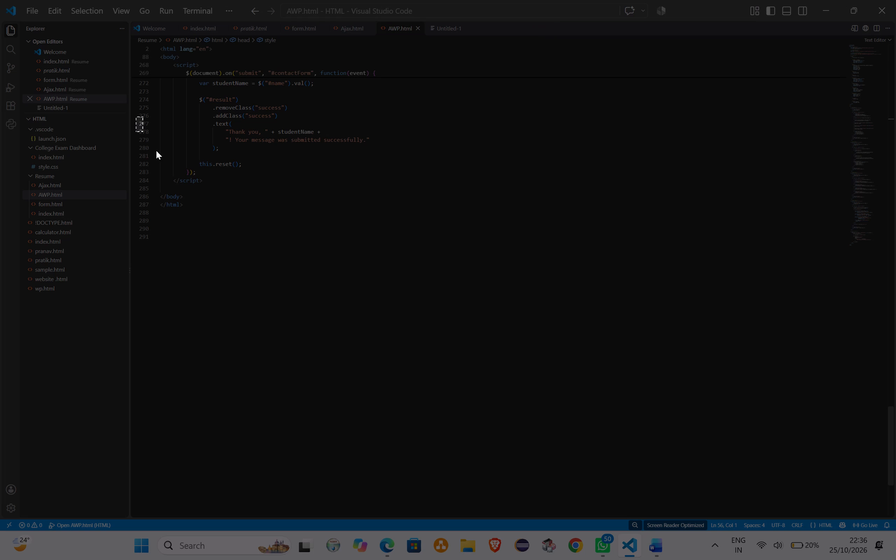
pyautogui.moveTo(156, 150); pyautogui.dragTo(428, 245)
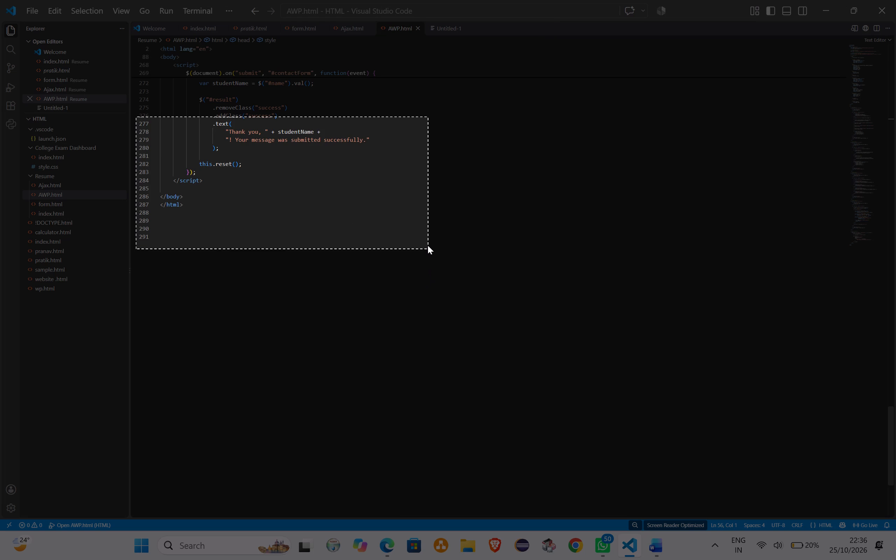
pyautogui.moveTo(428, 245); pyautogui.dragTo(427, 245)
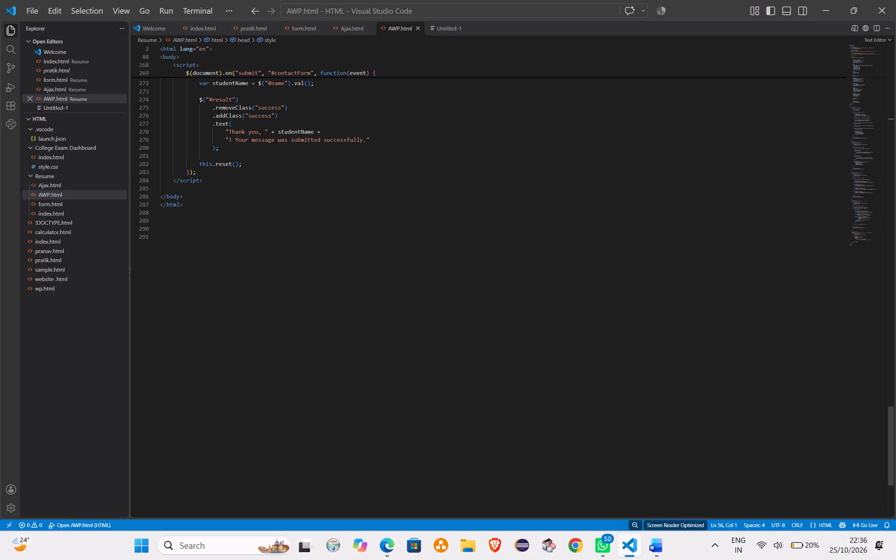
pyautogui.click(735, 352)
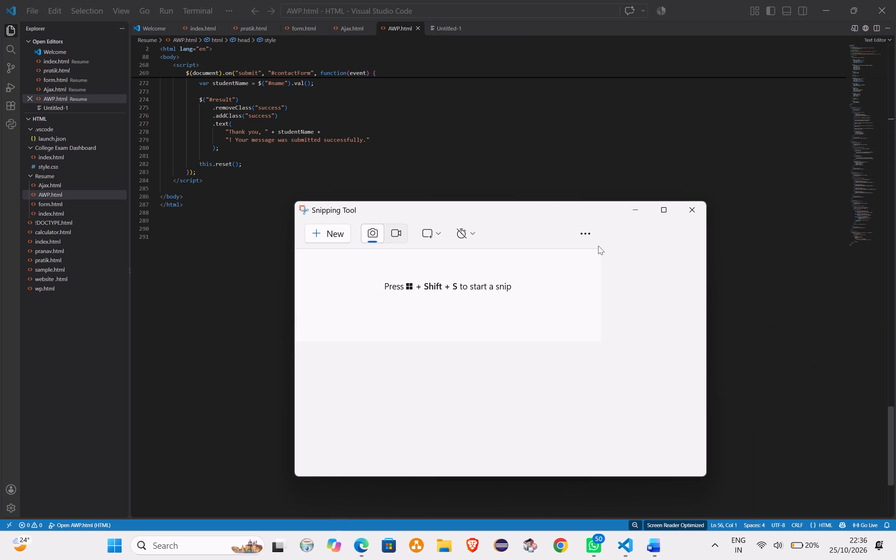
pyautogui.click(629, 234)
pyautogui.click(682, 212)
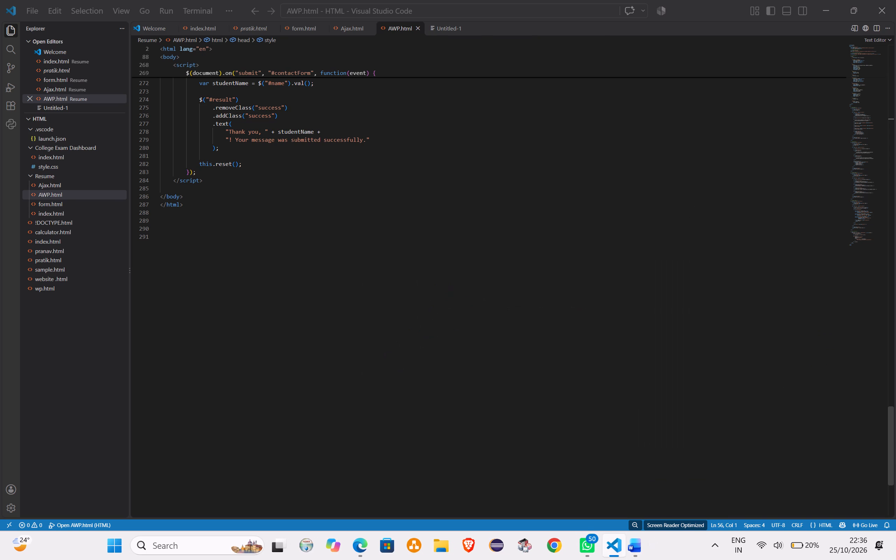
# Switch to Word, paste the sixth code screenshot below the fifth on the third page, and insert three blank lines above it.
pyautogui.click(654, 553)
pyautogui.click(437, 267)
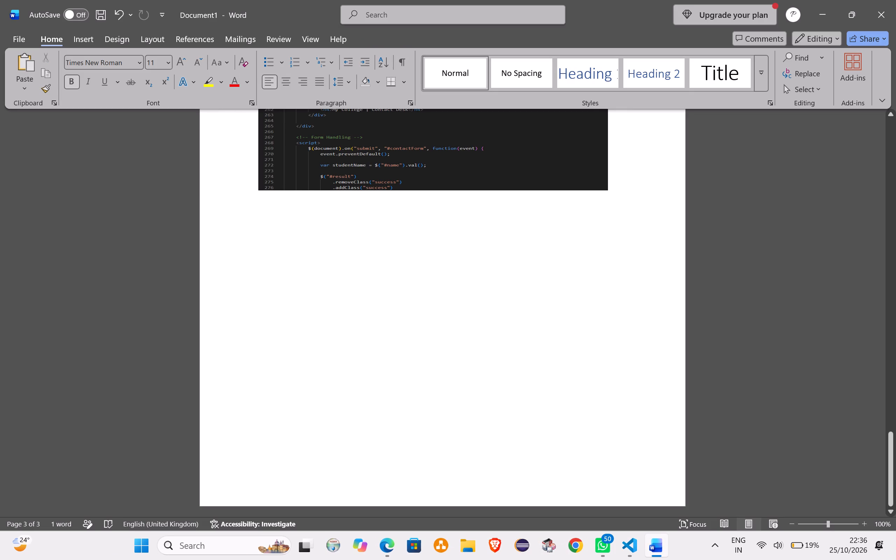
pyautogui.click(628, 191)
pyautogui.press('Return')
pyautogui.hotkey('ctrl', 'v')
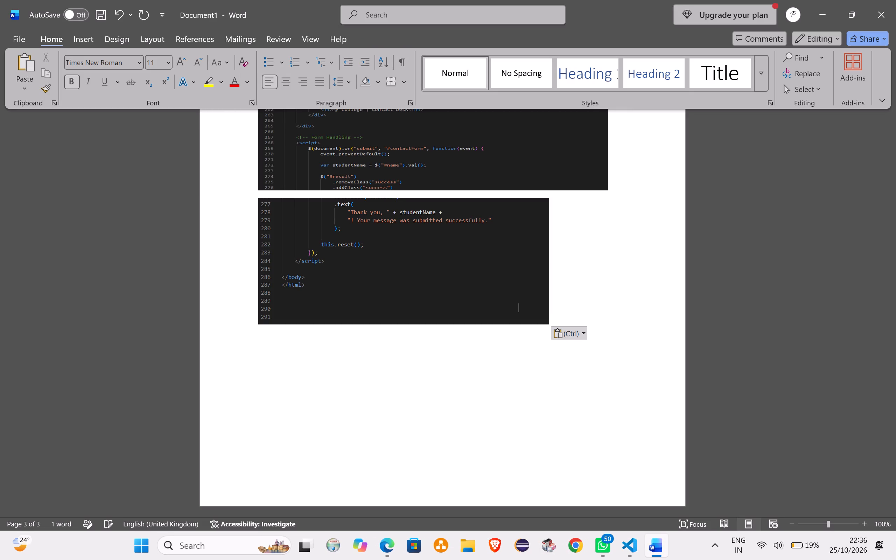
pyautogui.click(659, 184)
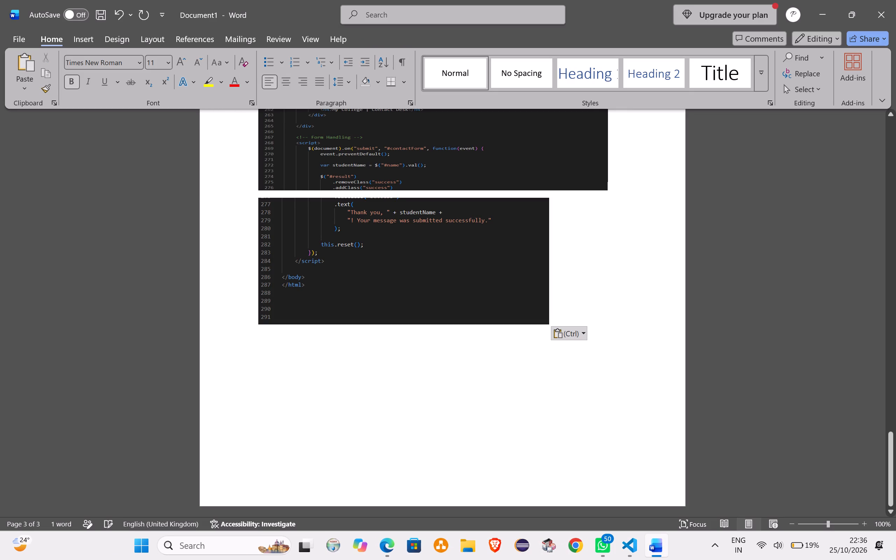
pyautogui.click(254, 203)
pyautogui.press('Return')
pyautogui.press('Return')
pyautogui.press('Return')
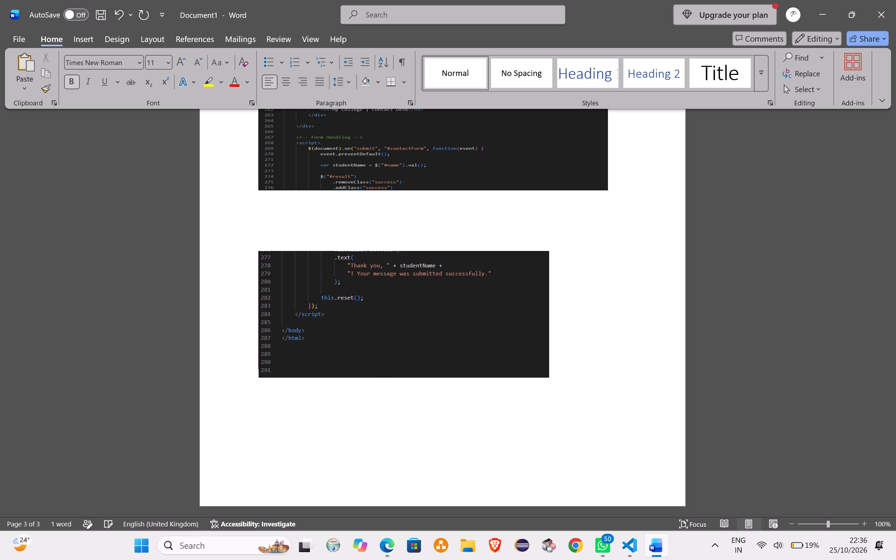
# Stretch the fifth screenshot downward to make it taller while keeping its width.
pyautogui.scroll(3, 348, 219)
pyautogui.click(407, 240)
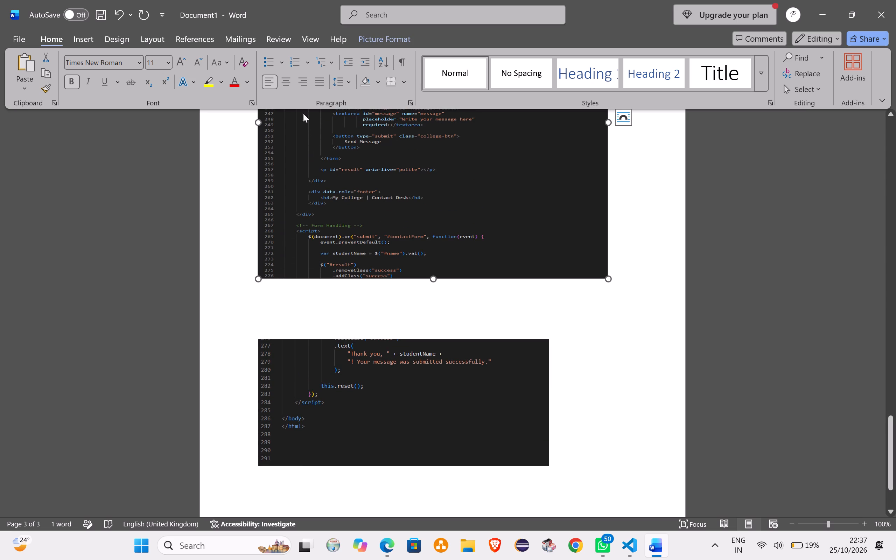
pyautogui.click(493, 218)
pyautogui.moveTo(435, 278); pyautogui.dragTo(449, 325)
pyautogui.scroll(5, 484, 339)
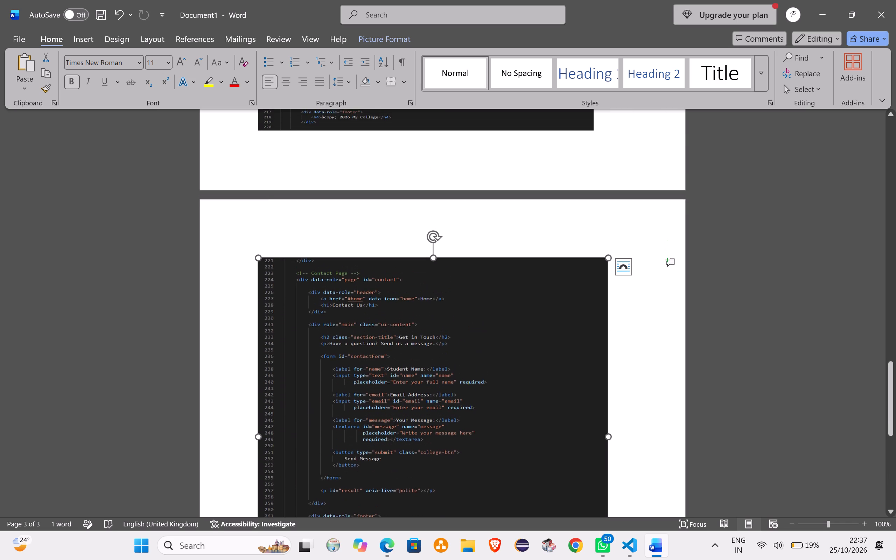
pyautogui.scroll(-9, 510, 357)
pyautogui.moveTo(435, 351); pyautogui.dragTo(439, 363)
pyautogui.scroll(-5, 362, 439)
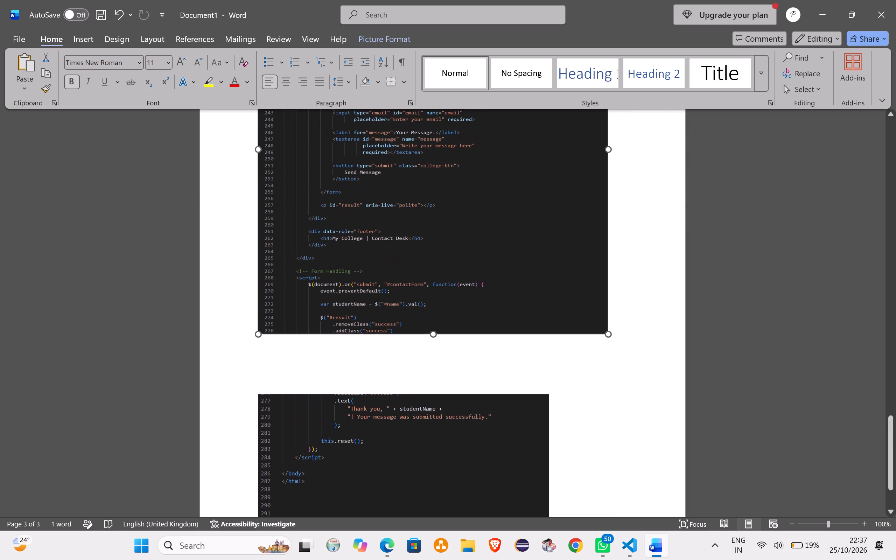
# Widen the sixth screenshot slightly past the fifth one's edge and remove the three blank lines between them.
pyautogui.click(312, 381)
pyautogui.press('BackSpace')
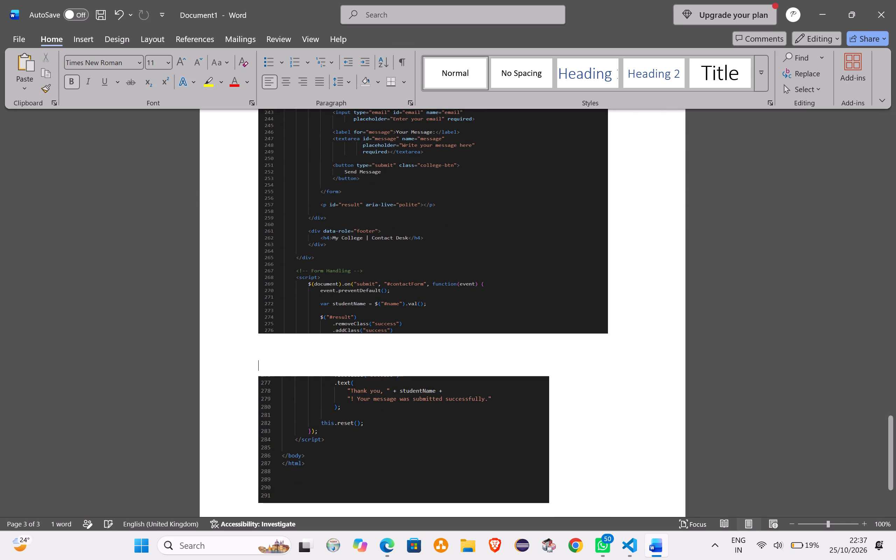
pyautogui.press('BackSpace')
pyautogui.click(376, 409)
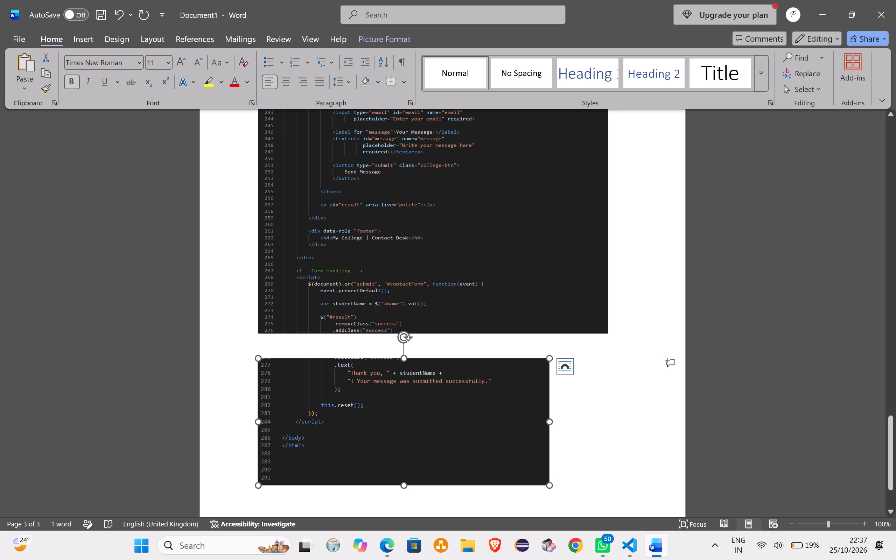
pyautogui.moveTo(550, 418); pyautogui.dragTo(614, 413)
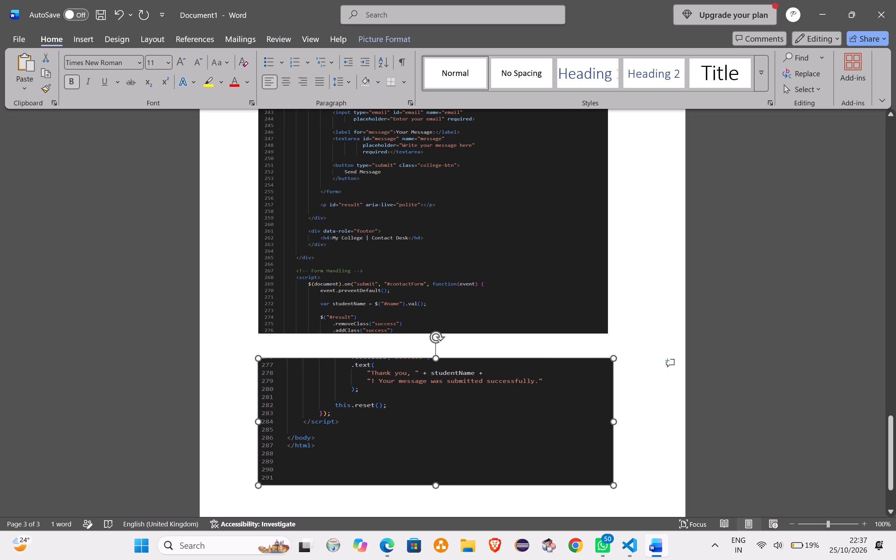
pyautogui.moveTo(614, 413); pyautogui.dragTo(614, 413)
pyautogui.click(269, 355)
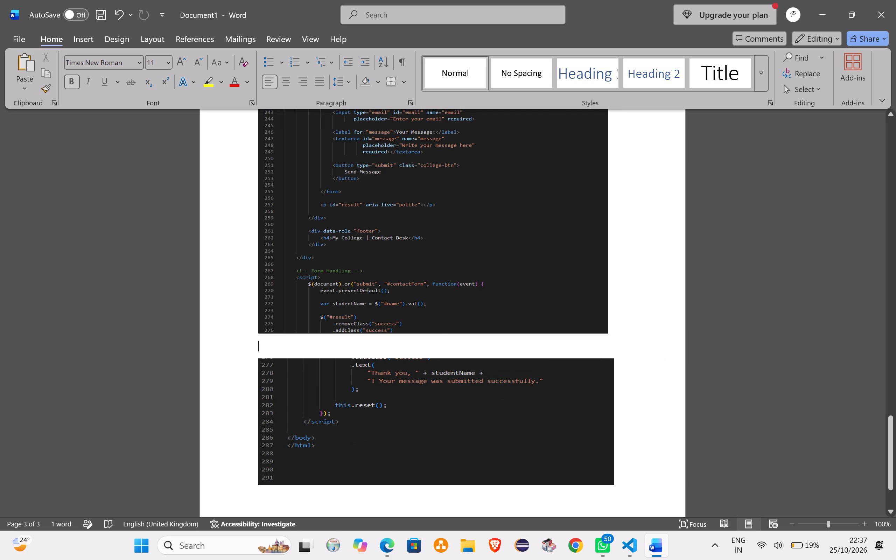
pyautogui.press('BackSpace')
# Add the bold heading "Output:" after the sixth screenshot, on a new fourth page, using blank lines.
pyautogui.scroll(-9, 338, 339)
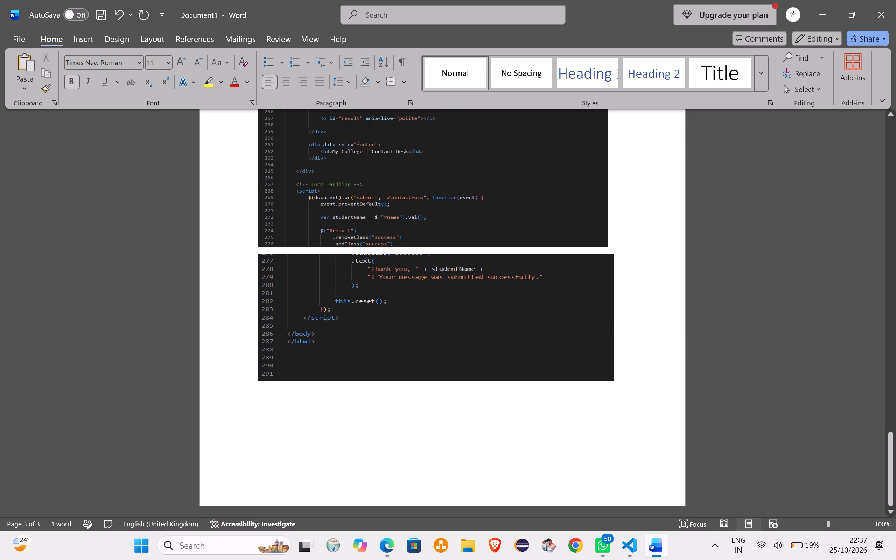
pyautogui.click(657, 379)
pyautogui.press('Return')
pyautogui.press('Return')
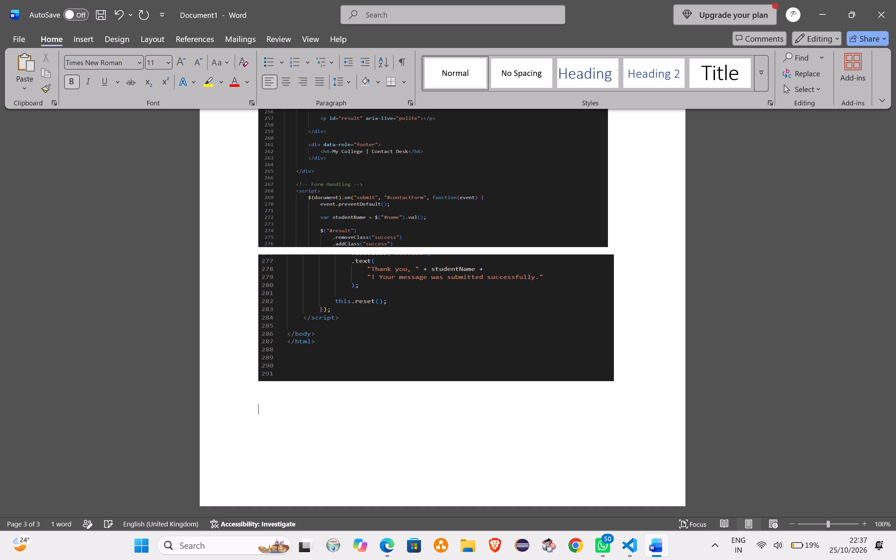
pyautogui.press('Return')
pyautogui.press('Return')
pyautogui.hotkey('shift', 'o')
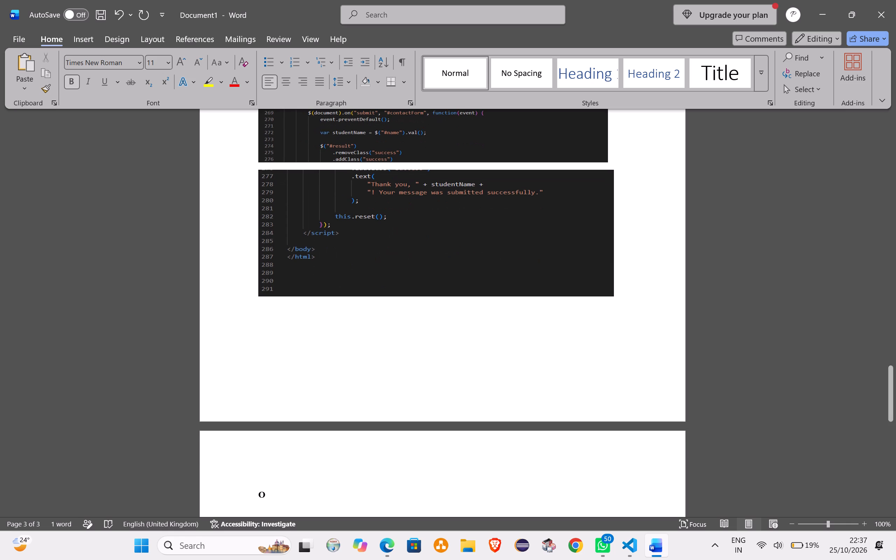
pyautogui.write('utput')
pyautogui.hotkey('shift', ':')
# Review the code screenshots on the earlier pages and return to the end of the document.
pyautogui.scroll(8, 656, 378)
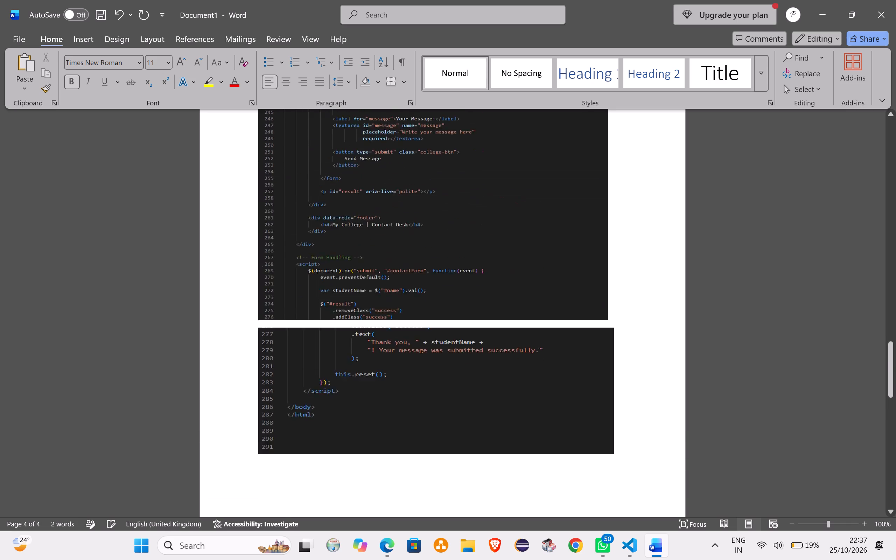
pyautogui.scroll(17, 652, 366)
pyautogui.scroll(17, 643, 362)
pyautogui.scroll(5, 700, 363)
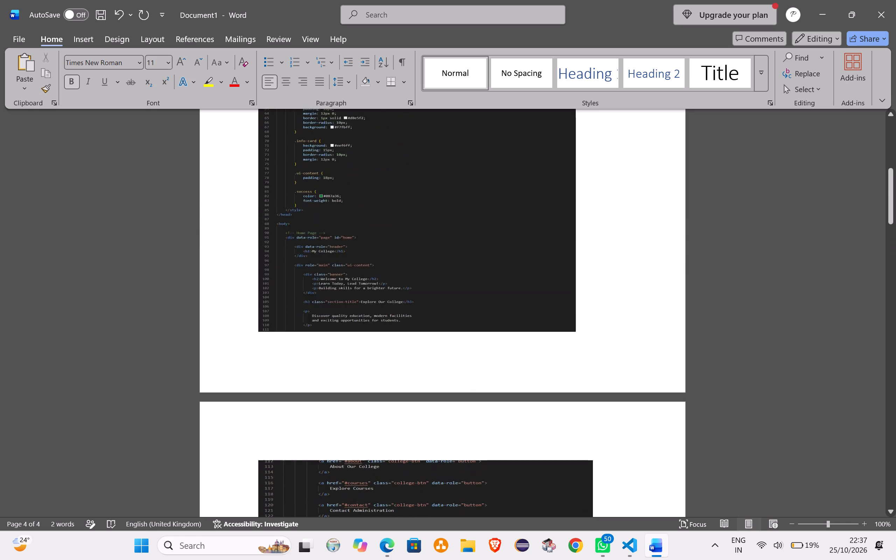
pyautogui.scroll(20, 670, 361)
pyautogui.scroll(5, 670, 361)
pyautogui.moveTo(888, 147); pyautogui.dragTo(895, 419)
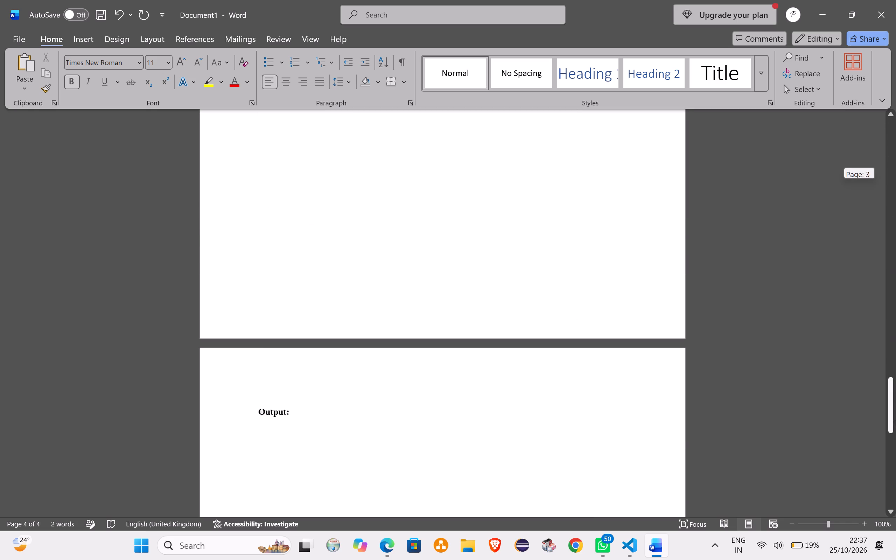
pyautogui.moveTo(895, 419); pyautogui.dragTo(895, 499)
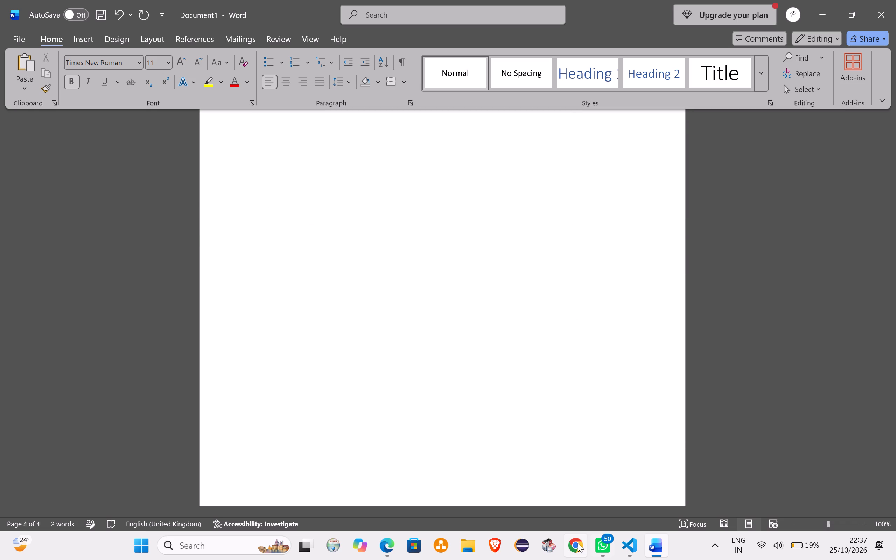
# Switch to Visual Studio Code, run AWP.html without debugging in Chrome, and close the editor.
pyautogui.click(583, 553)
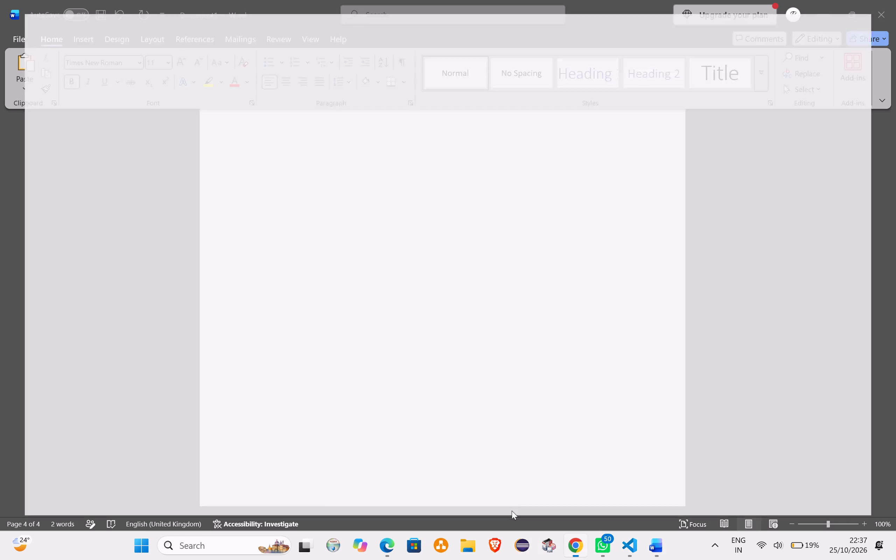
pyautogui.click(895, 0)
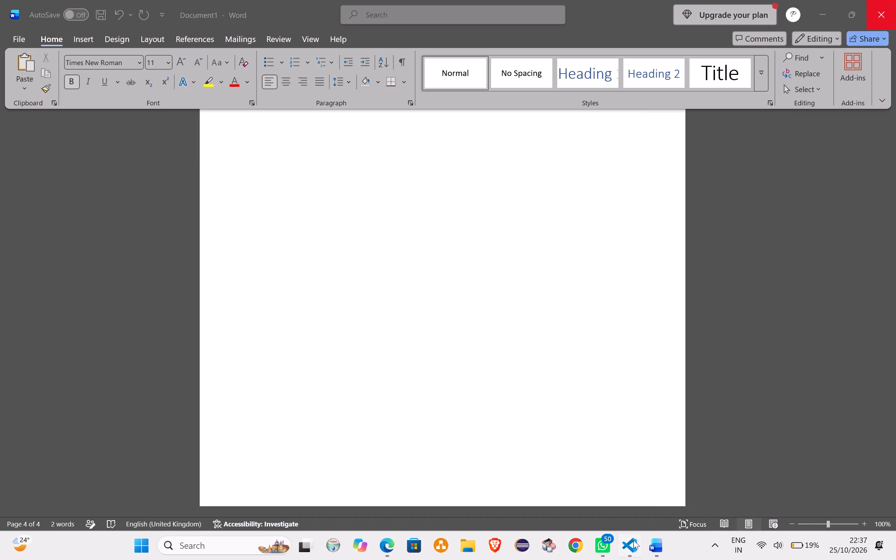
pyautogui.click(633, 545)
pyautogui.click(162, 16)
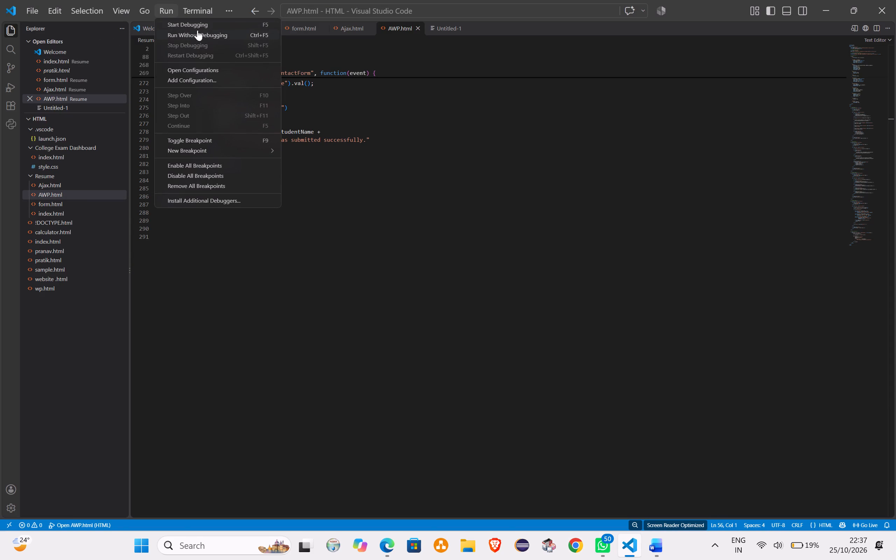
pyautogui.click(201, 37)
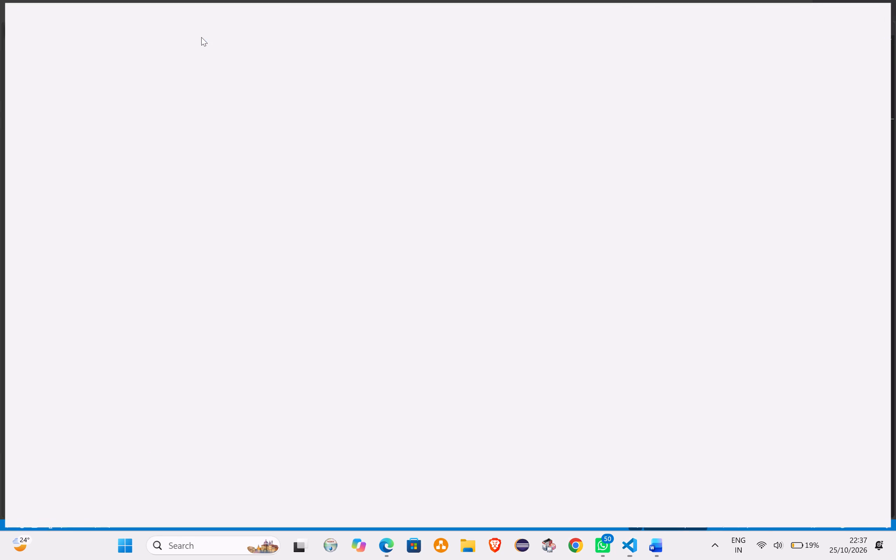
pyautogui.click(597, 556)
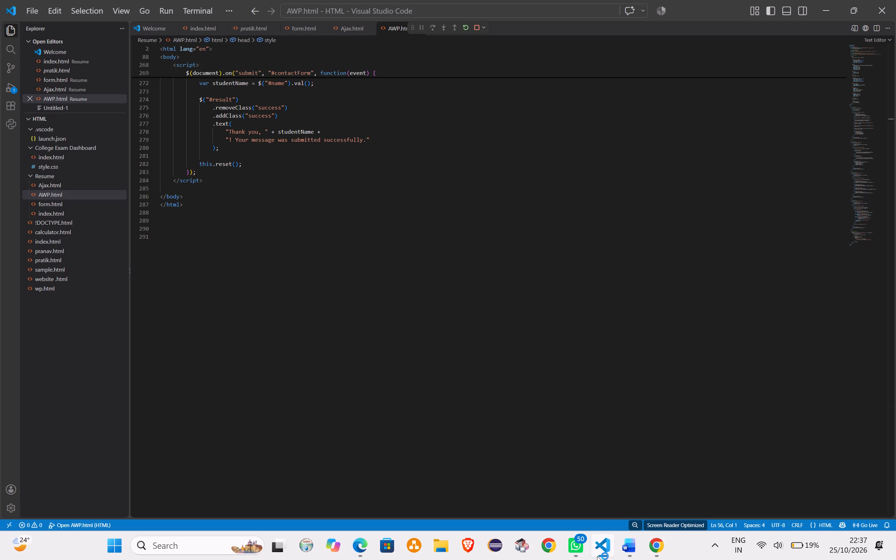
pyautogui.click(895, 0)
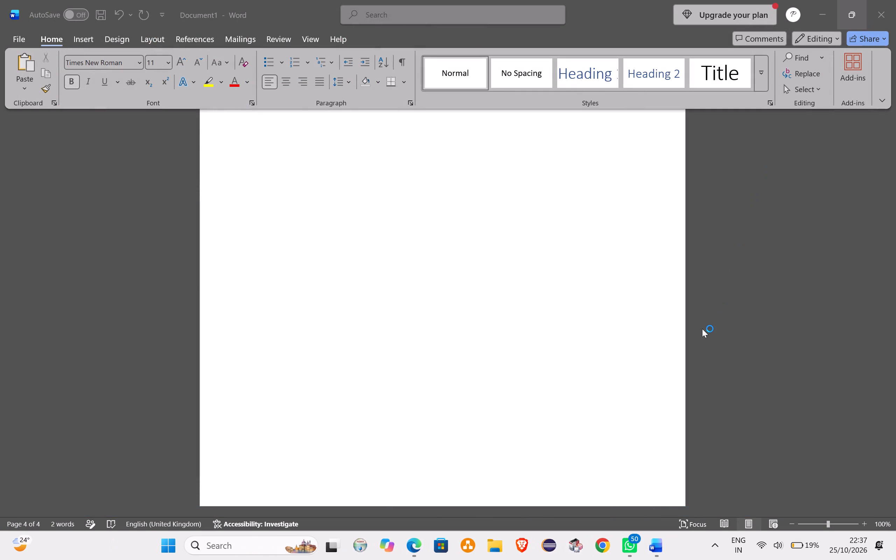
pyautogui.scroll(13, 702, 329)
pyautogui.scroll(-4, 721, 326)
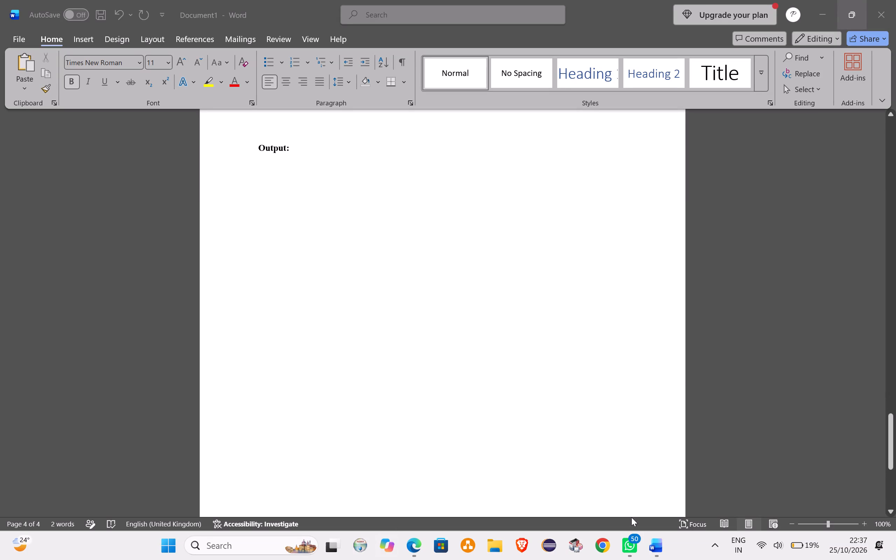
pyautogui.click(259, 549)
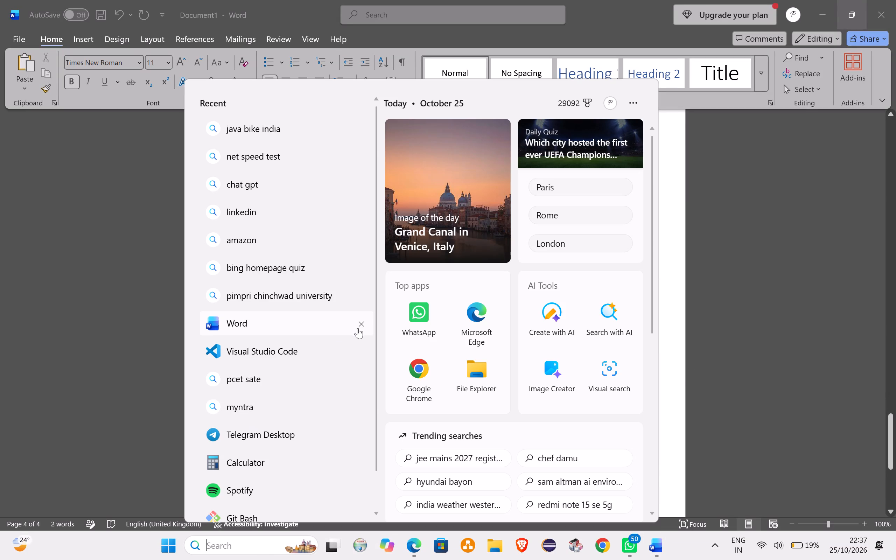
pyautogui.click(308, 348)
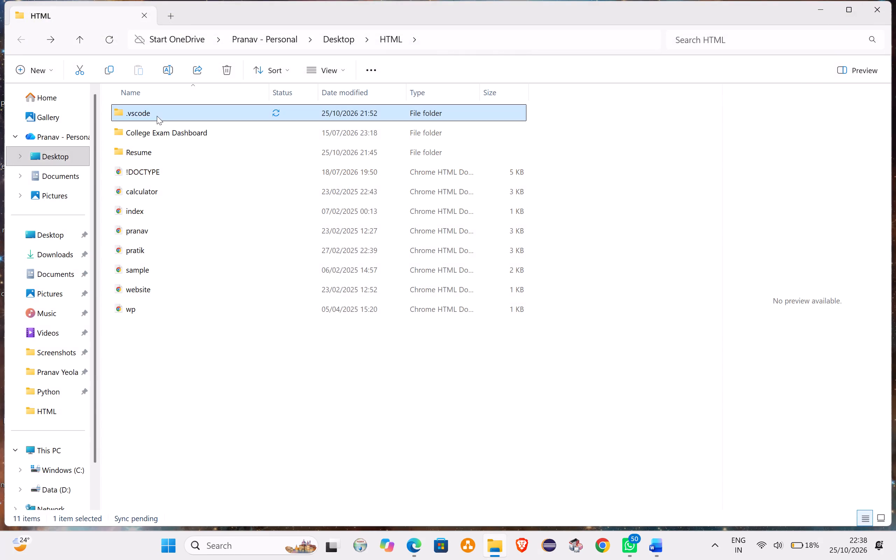
pyautogui.click(157, 116)
pyautogui.click(157, 116)
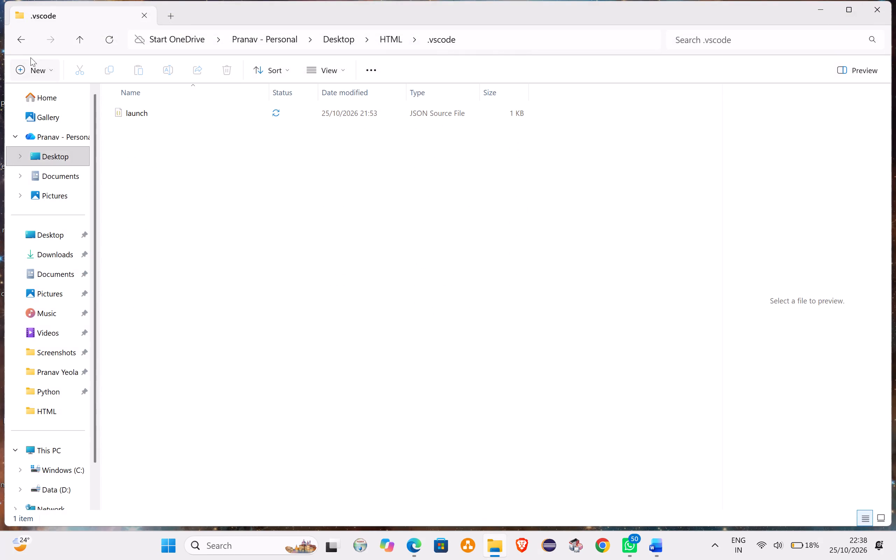
pyautogui.click(131, 113)
pyautogui.click(130, 113)
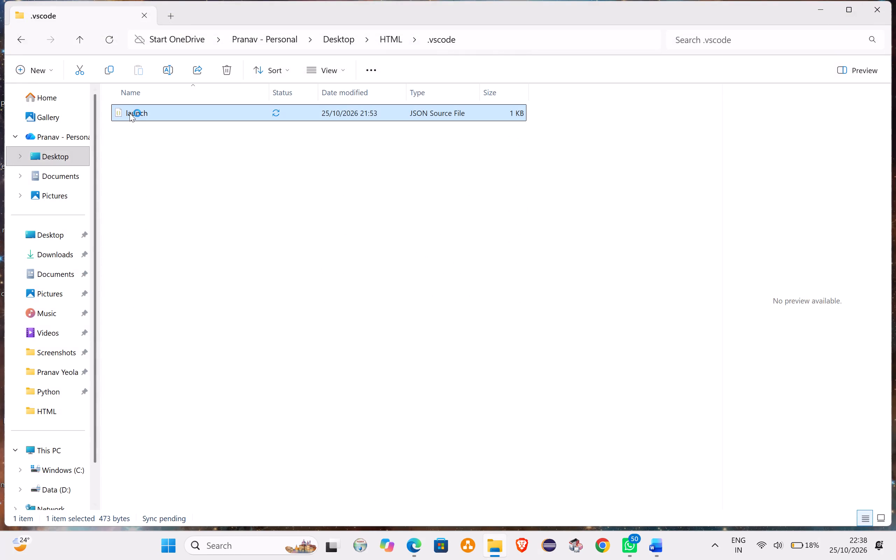
pyautogui.click(22, 38)
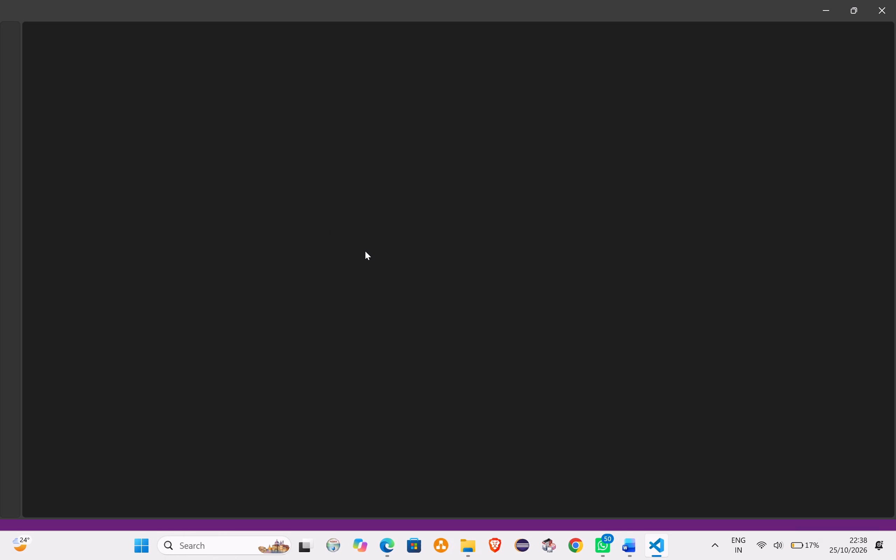
pyautogui.scroll(4, 367, 252)
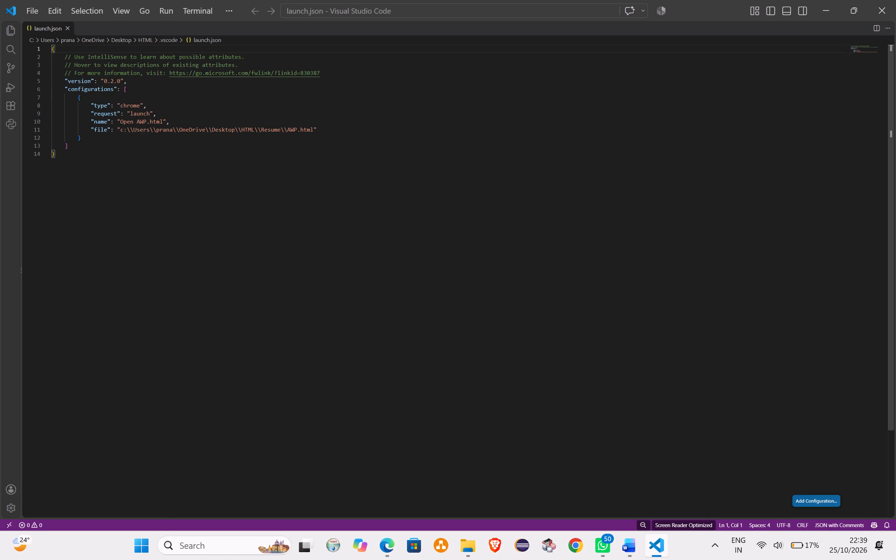
pyautogui.click(895, 0)
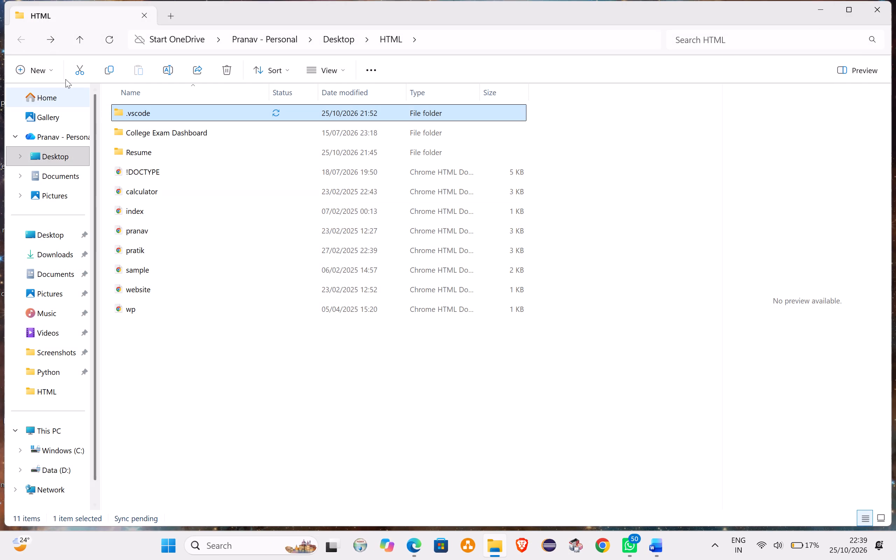
# Open the AWP page from the HTML folder's Resume subfolder in Chrome and look over its home page.
pyautogui.click(14, 37)
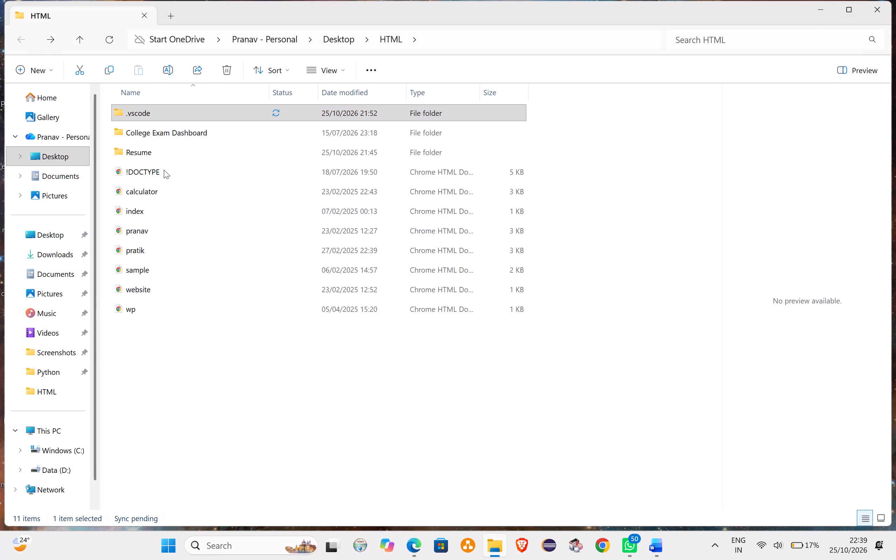
pyautogui.click(147, 148)
pyautogui.click(149, 150)
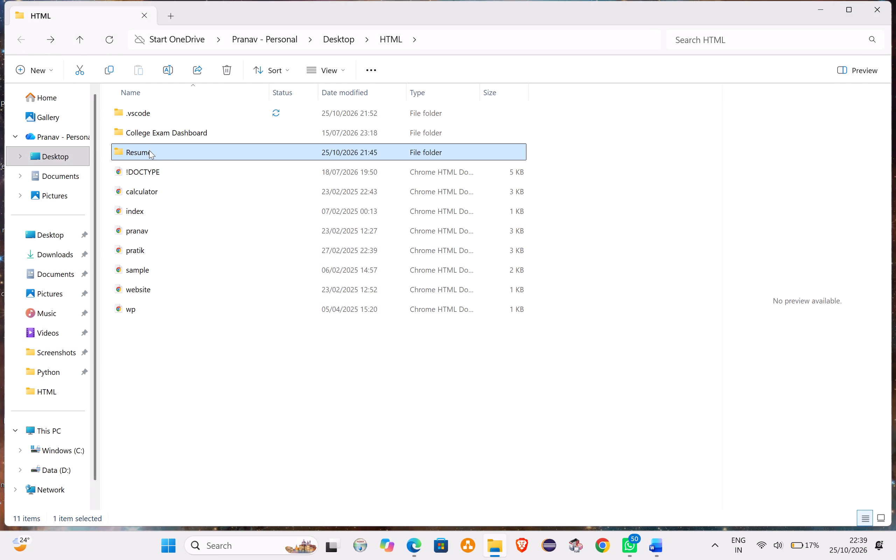
pyautogui.press('Return')
pyautogui.doubleClick(199, 156)
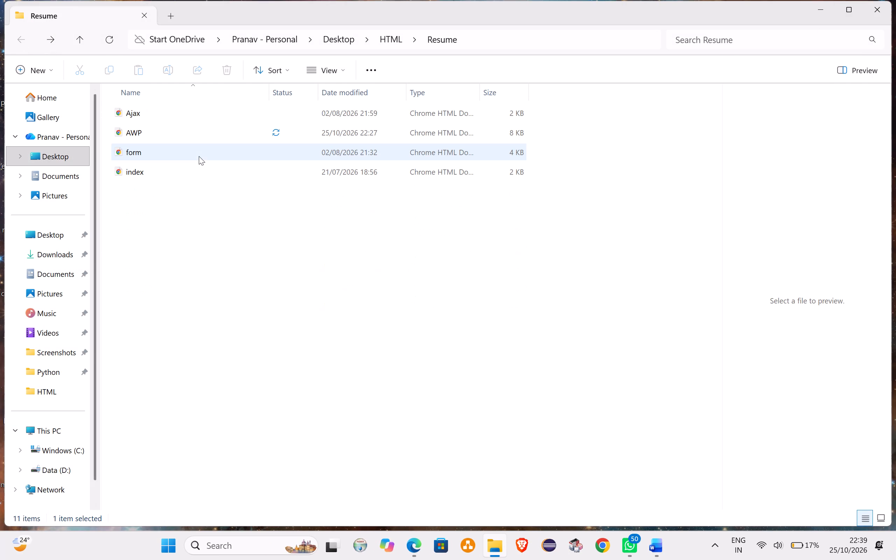
pyautogui.doubleClick(166, 134)
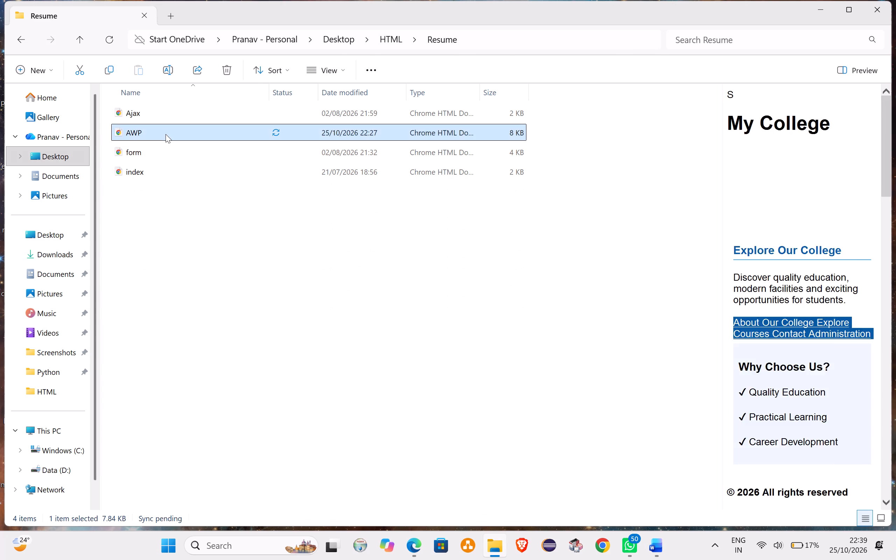
pyautogui.scroll(2, 494, 260)
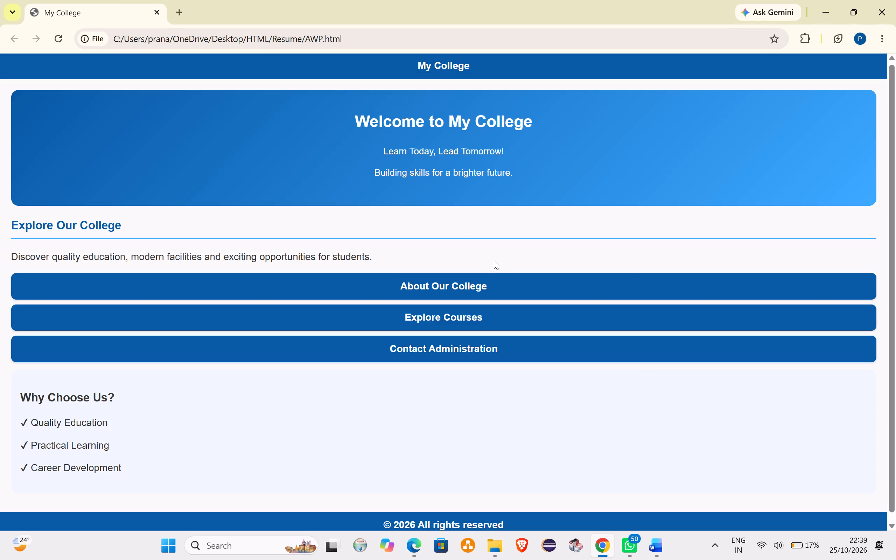
pyautogui.scroll(7, 494, 260)
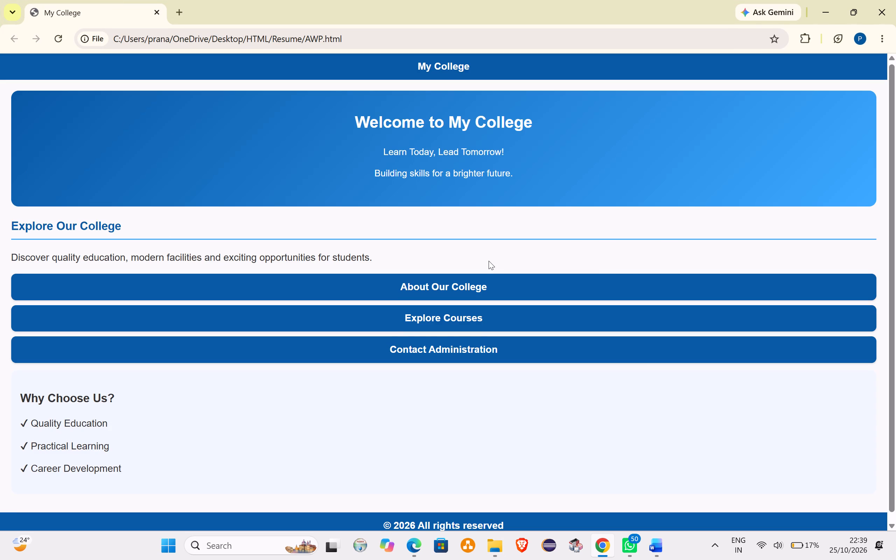
pyautogui.scroll(-4, 489, 261)
pyautogui.scroll(4, 489, 261)
# Reduce the browser zoom by one level so the whole My College page fits in the window.
pyautogui.click(884, 40)
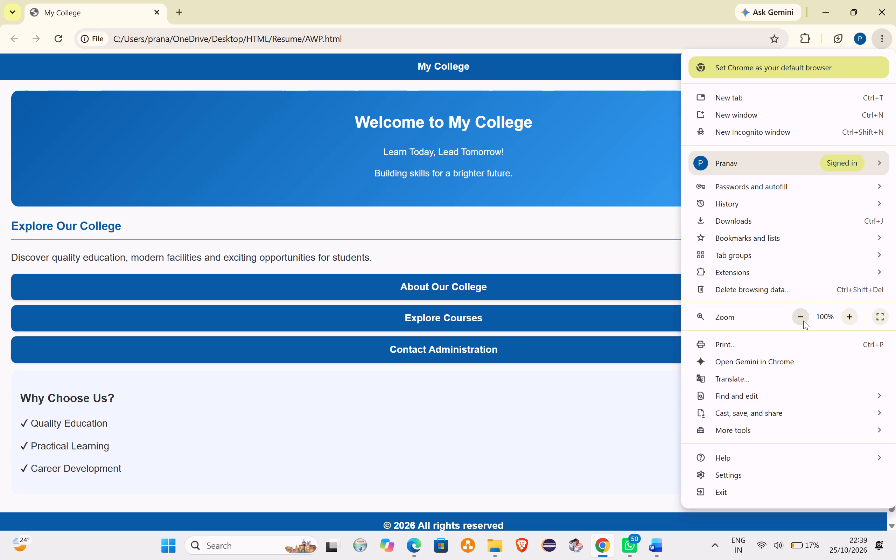
pyautogui.click(803, 321)
pyautogui.click(605, 366)
pyautogui.scroll(2, 601, 361)
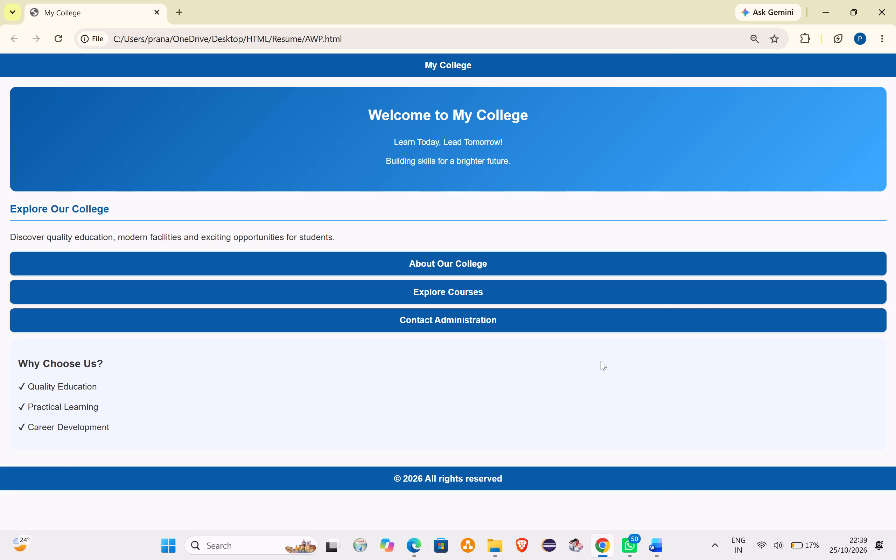
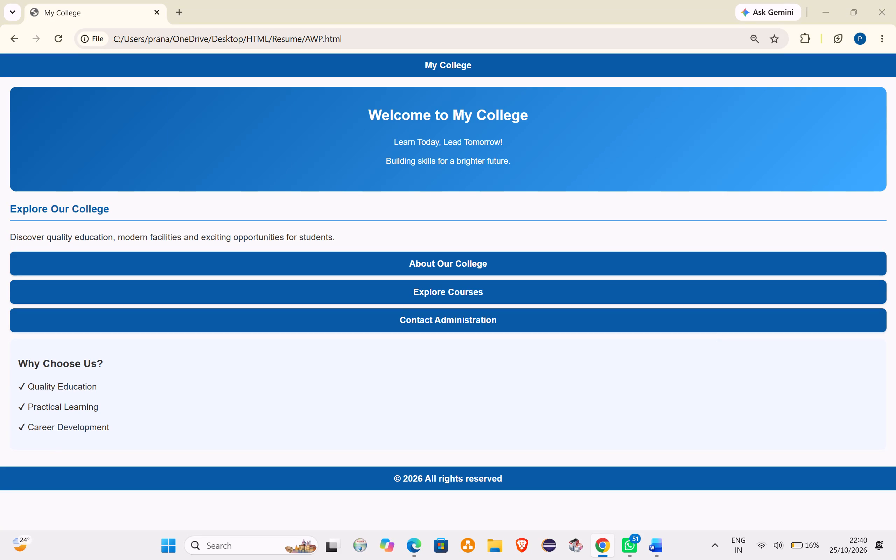
# Capture the My College home page from its header bar to the footer as a screenshot and copy it.
pyautogui.moveTo(0, 54); pyautogui.dragTo(463, 354)
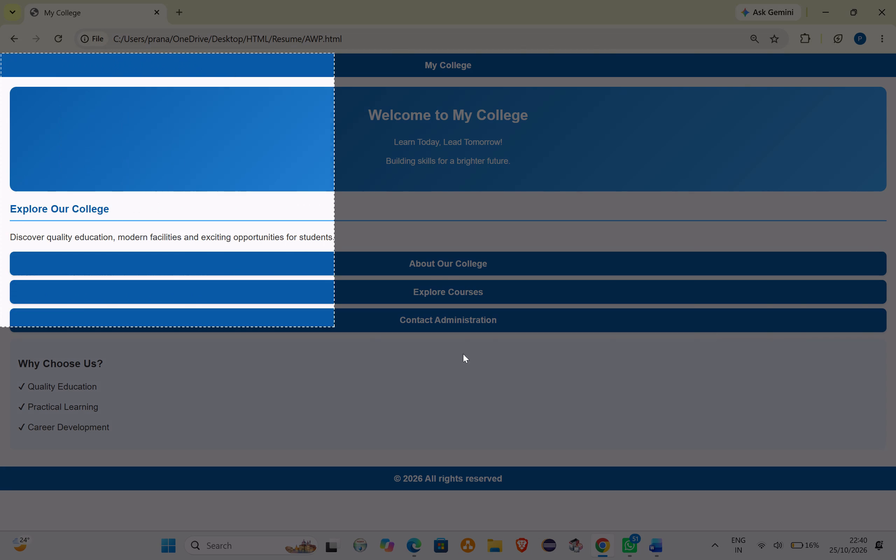
pyautogui.moveTo(463, 354); pyautogui.dragTo(894, 490)
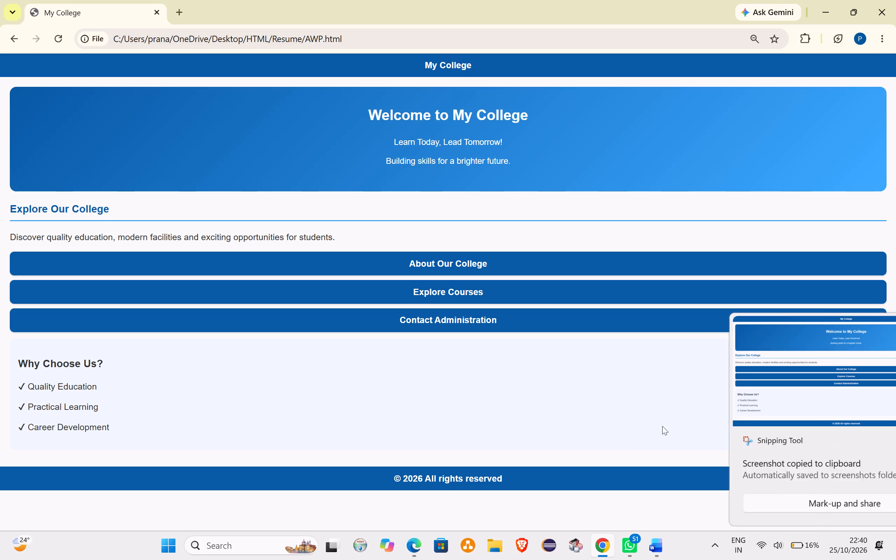
pyautogui.click(727, 384)
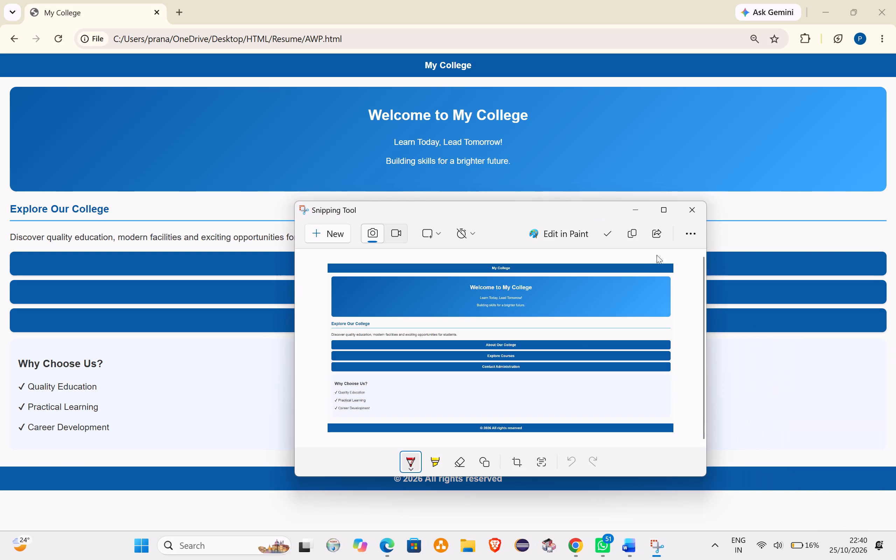
pyautogui.click(636, 239)
pyautogui.click(687, 212)
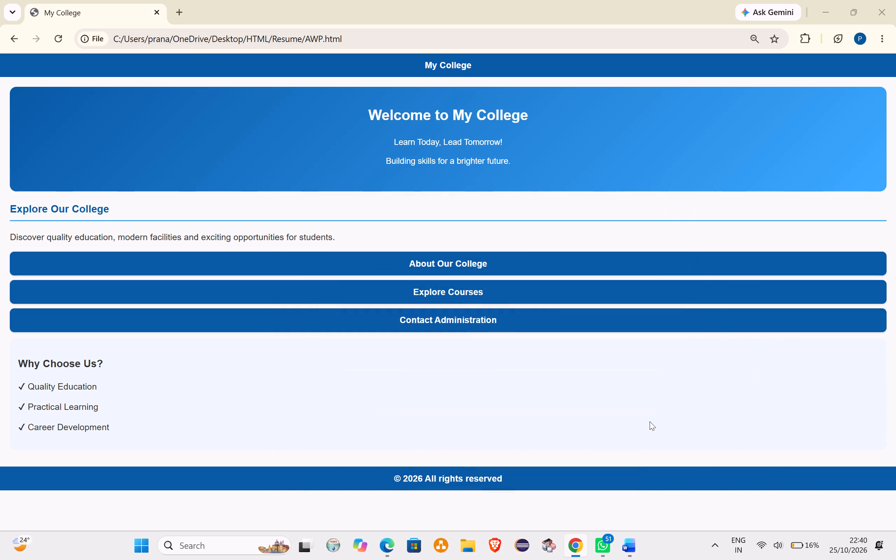
# Paste the home page screenshot under the "Output:" heading in Word, centre it, and start a new line below.
pyautogui.click(664, 549)
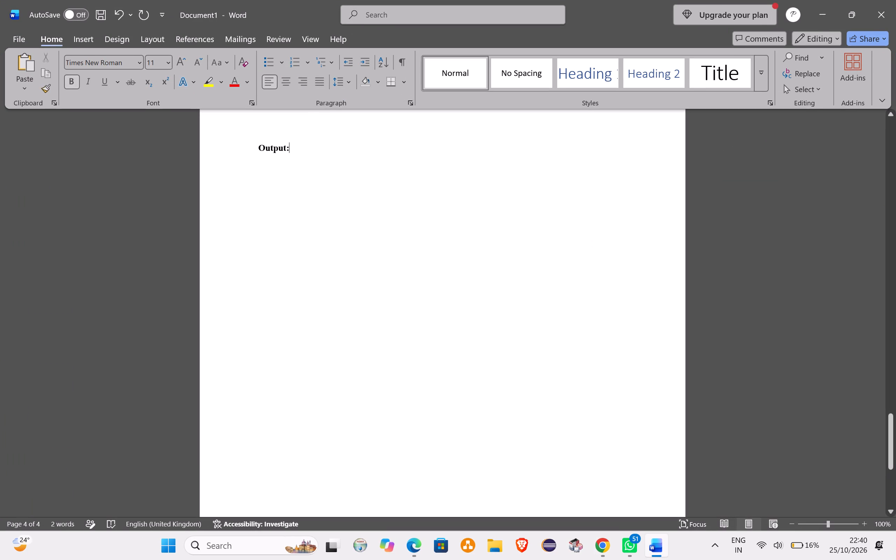
pyautogui.press('Return')
pyautogui.hotkey('ctrl', 'v')
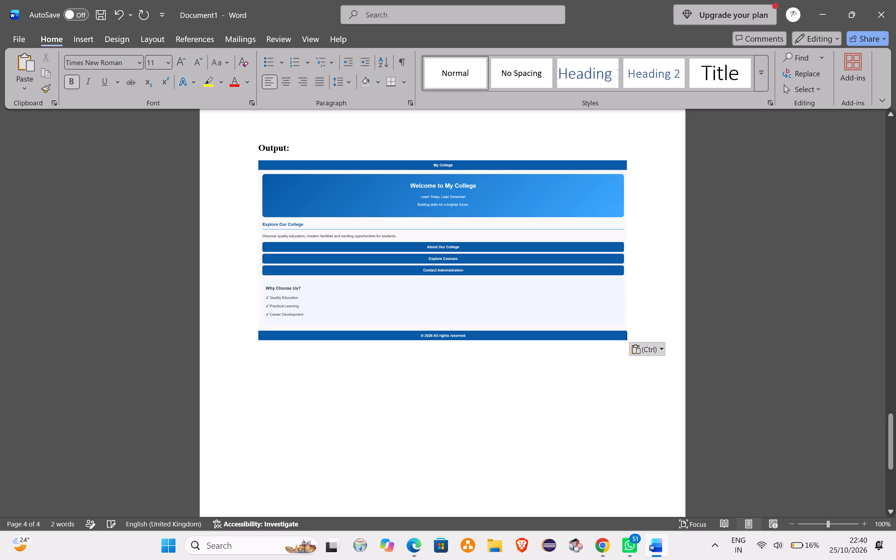
pyautogui.click(280, 83)
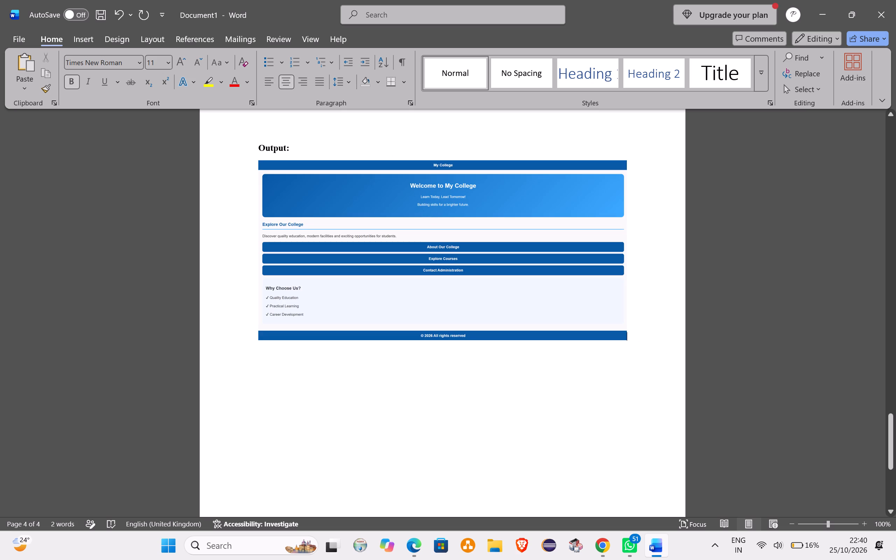
pyautogui.click(472, 266)
pyautogui.click(654, 339)
pyautogui.press('Return')
# Open the About Our College page in Chrome, capture it from header to footer as a screenshot, and copy it.
pyautogui.click(607, 546)
pyautogui.click(460, 269)
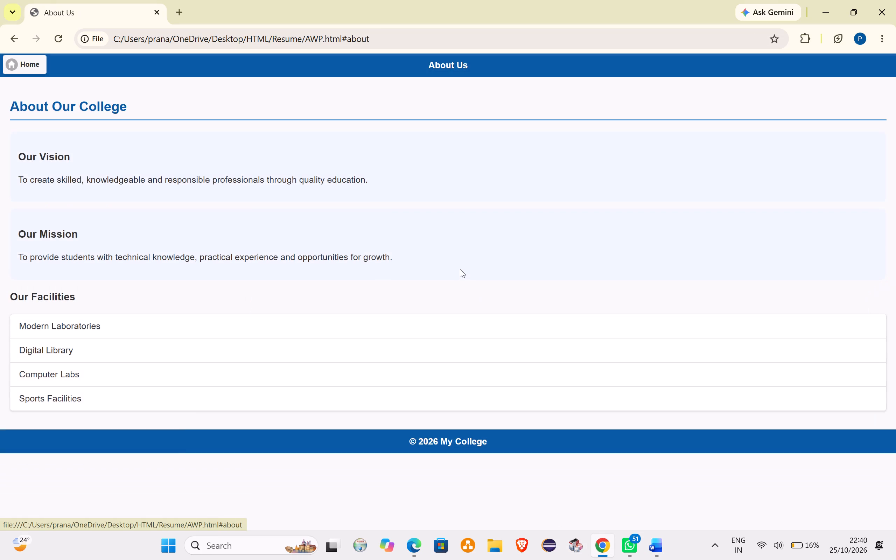
pyautogui.scroll(2, 514, 283)
pyautogui.scroll(3, 670, 282)
pyautogui.scroll(4, 895, 261)
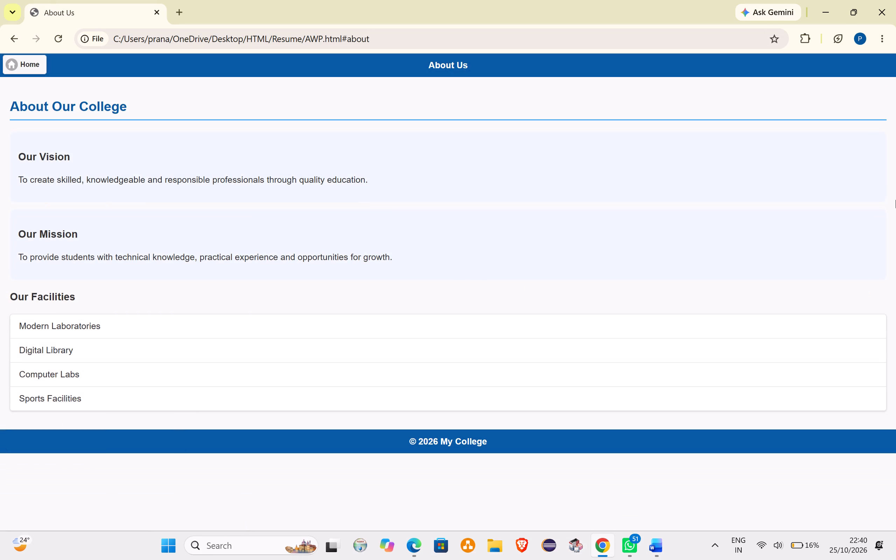
pyautogui.press('shift+super+s')
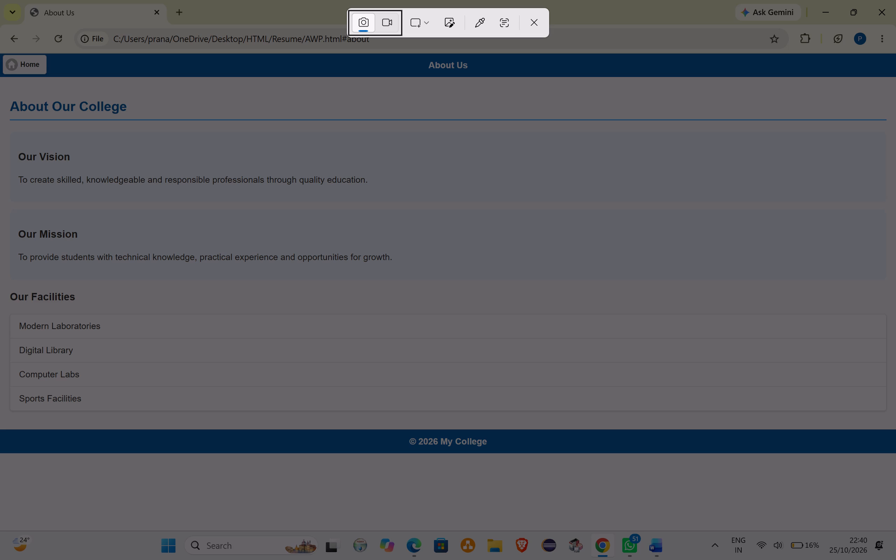
pyautogui.moveTo(0, 54); pyautogui.dragTo(773, 377)
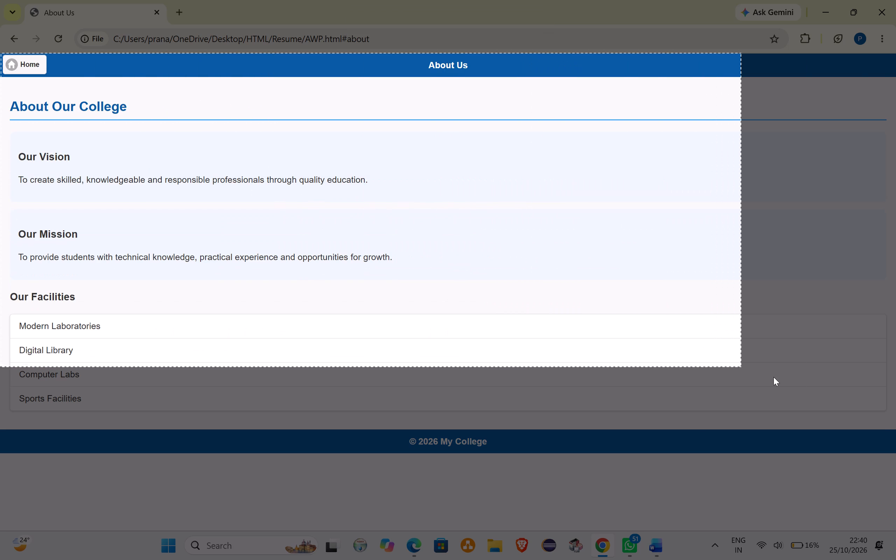
pyautogui.moveTo(773, 377); pyautogui.dragTo(895, 453)
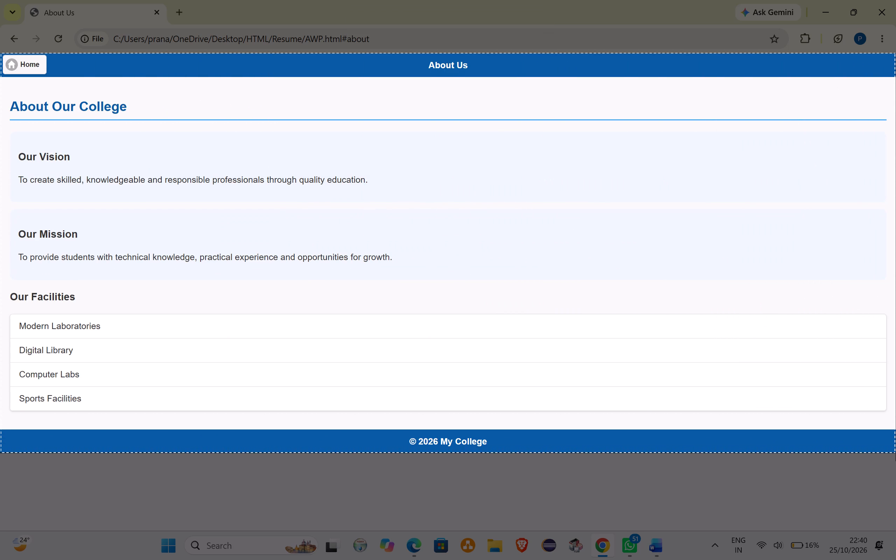
pyautogui.moveTo(895, 453); pyautogui.dragTo(895, 454)
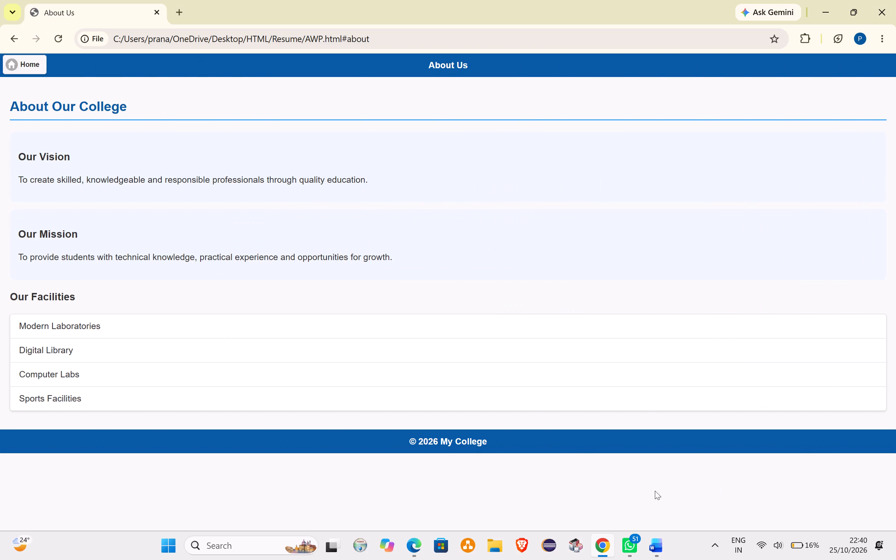
pyautogui.click(711, 377)
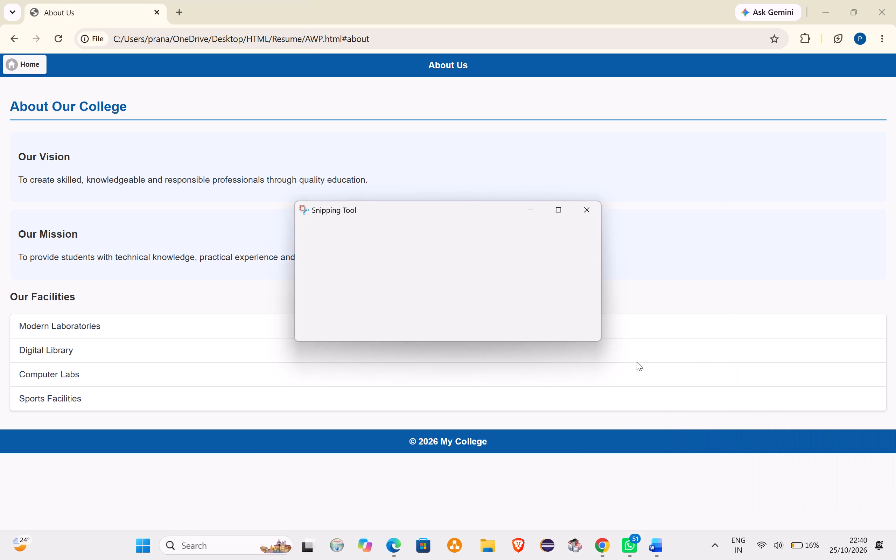
pyautogui.click(633, 234)
pyautogui.click(687, 212)
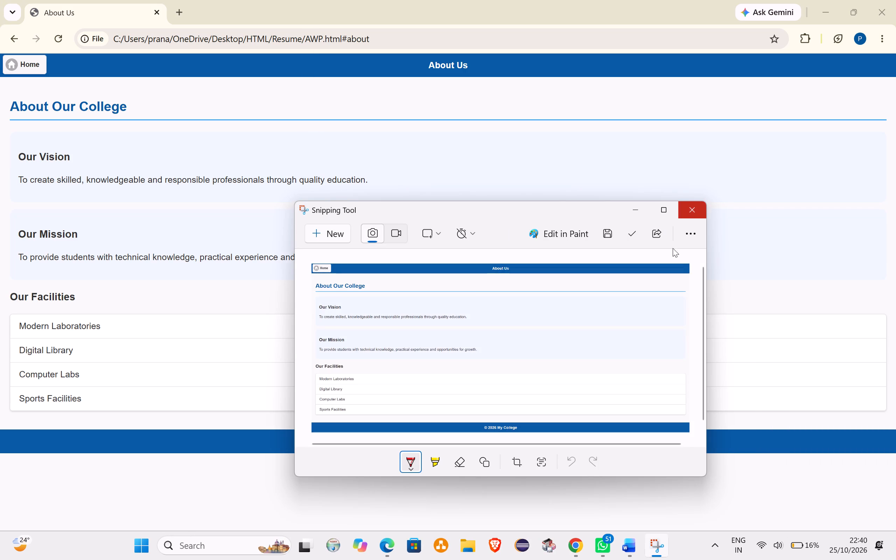
# Paste the About Us page screenshot below the home page screenshot in the Word document.
pyautogui.click(658, 546)
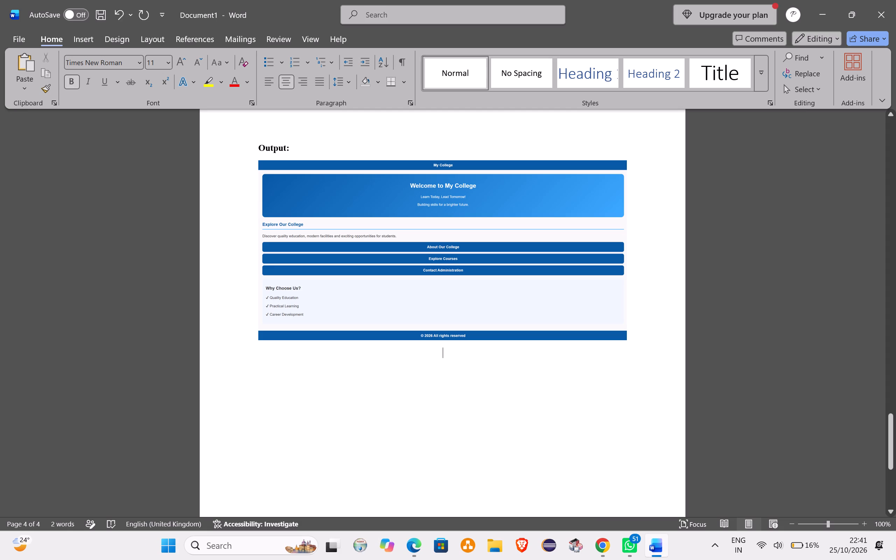
pyautogui.hotkey('ctrl', 'v')
pyautogui.scroll(-9, 472, 405)
pyautogui.scroll(7, 475, 413)
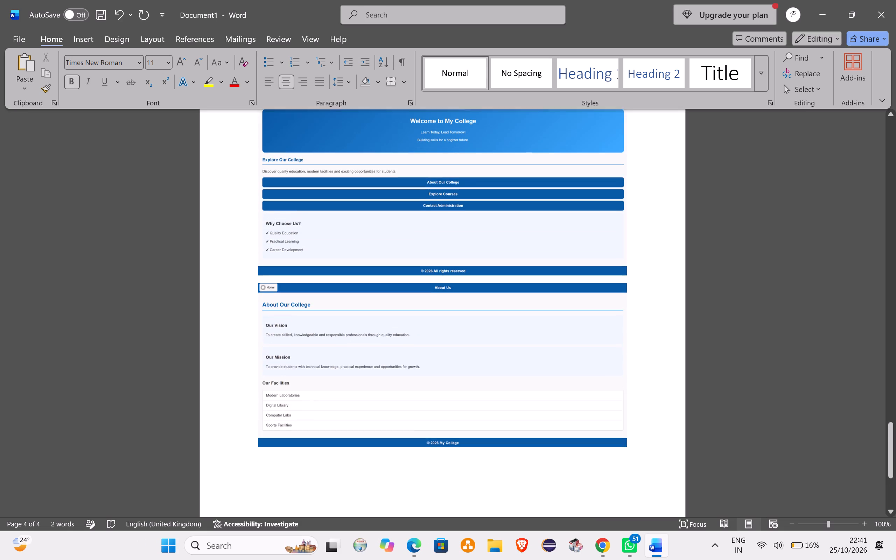
pyautogui.click(641, 270)
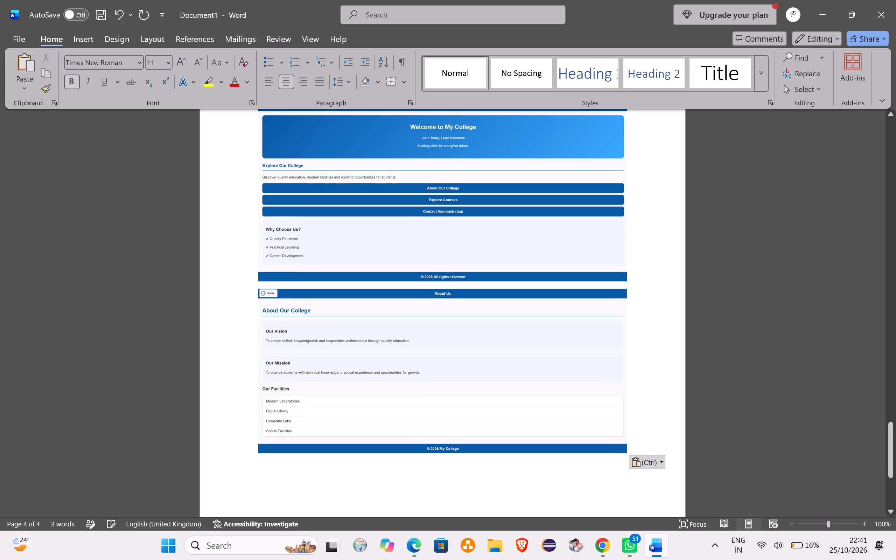
# Enlarge the home page screenshot slightly by its lower corner so it extends a little past the text margin.
pyautogui.click(541, 331)
pyautogui.scroll(2, 638, 404)
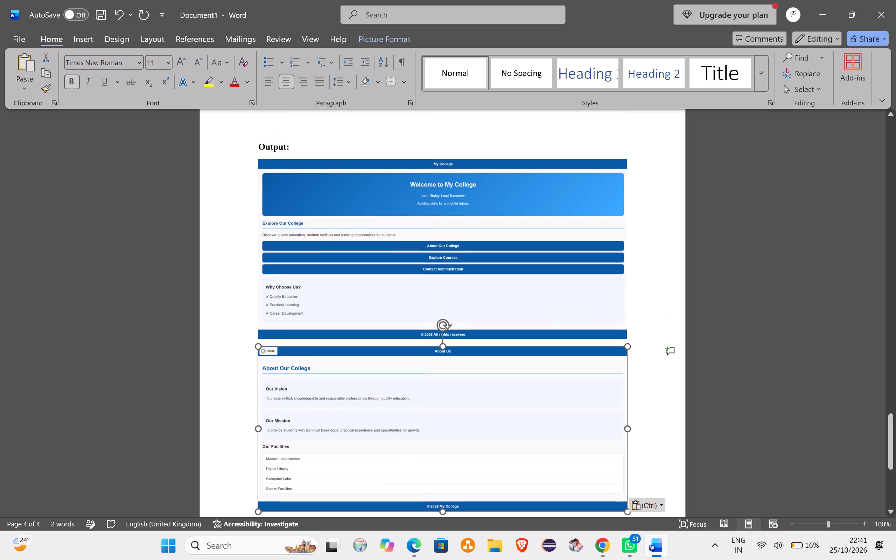
pyautogui.click(482, 278)
pyautogui.moveTo(627, 340); pyautogui.dragTo(633, 346)
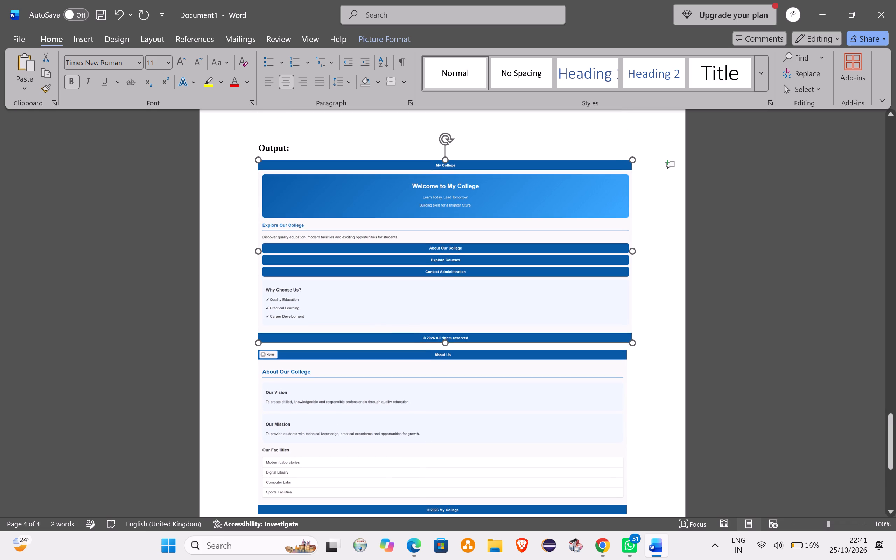
pyautogui.moveTo(633, 346); pyautogui.dragTo(637, 350)
# Enlarge the About Us screenshot proportionally so it extends slightly past the text margin.
pyautogui.click(555, 423)
pyautogui.scroll(-4, 551, 406)
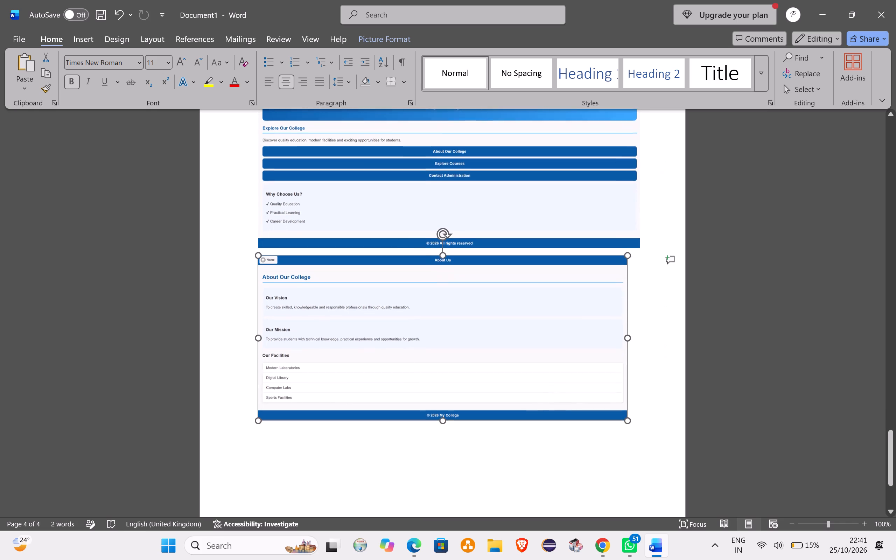
pyautogui.moveTo(626, 404); pyautogui.dragTo(633, 408)
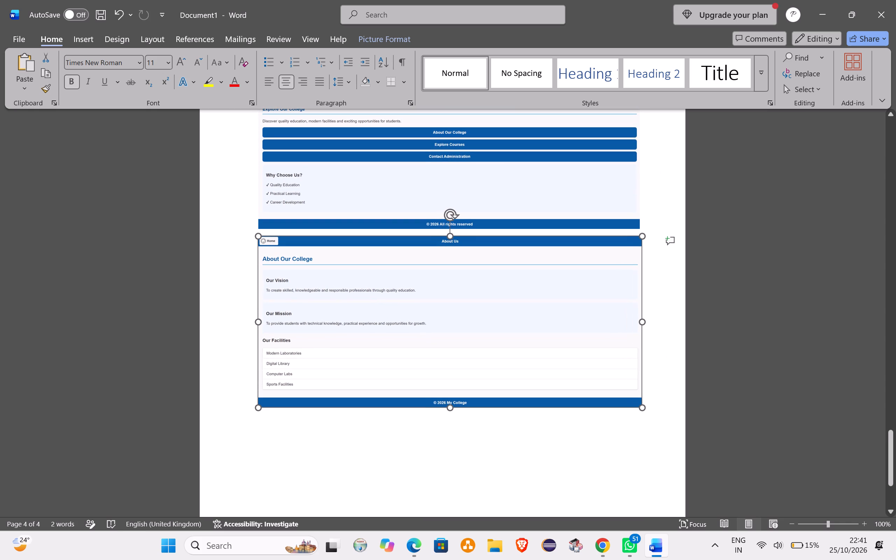
pyautogui.moveTo(633, 408); pyautogui.dragTo(634, 412)
pyautogui.click(619, 466)
pyautogui.scroll(-5, 608, 447)
pyautogui.scroll(3, 608, 447)
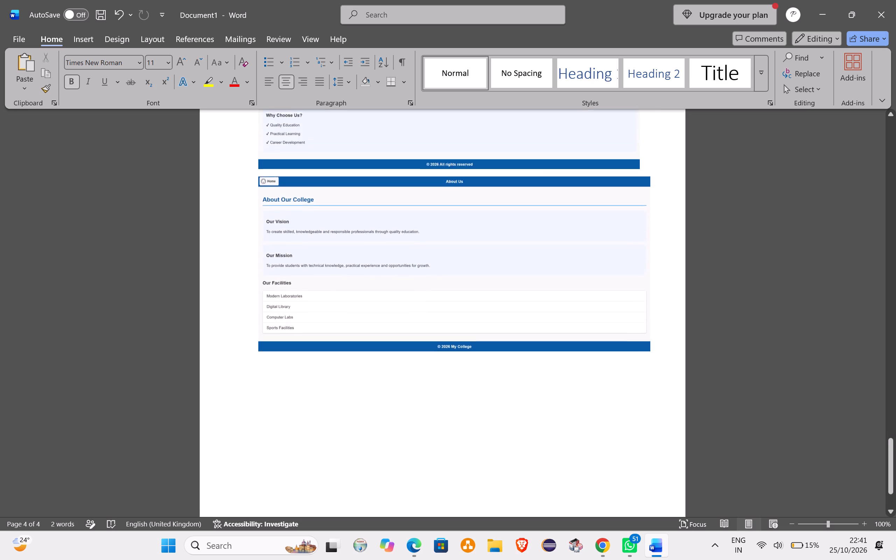
pyautogui.scroll(2, 608, 447)
pyautogui.scroll(5, 528, 487)
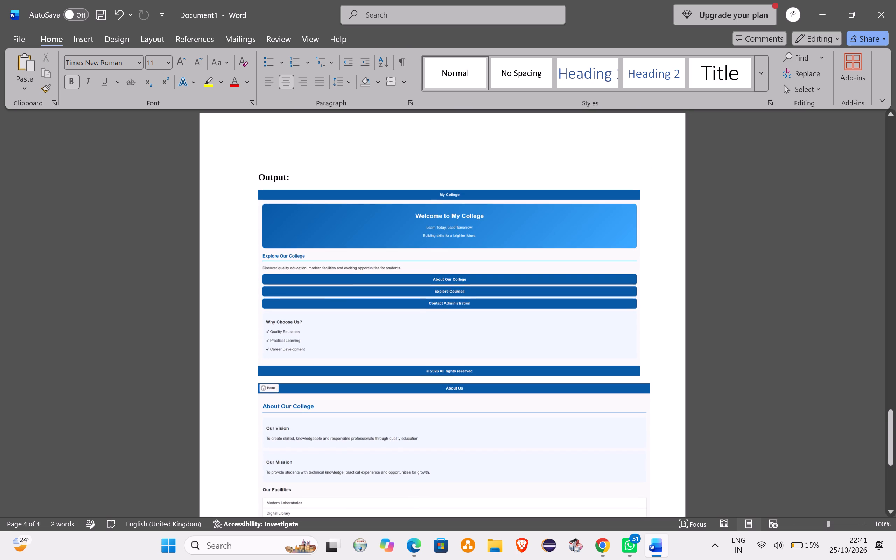
# Narrow the About Us screenshot so its width nearly matches the home page screenshot above it.
pyautogui.click(629, 432)
pyautogui.moveTo(649, 469); pyautogui.dragTo(643, 465)
pyautogui.click(689, 435)
pyautogui.click(620, 402)
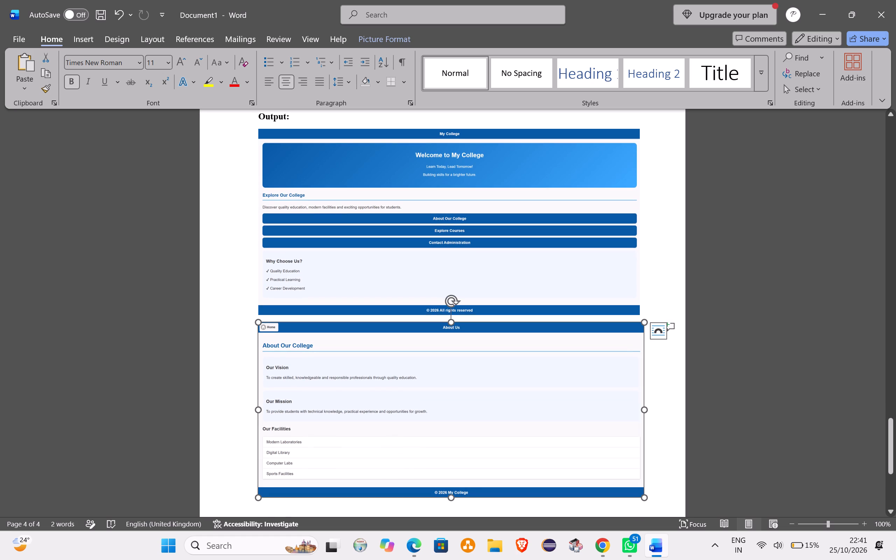
pyautogui.moveTo(644, 410); pyautogui.dragTo(641, 408)
pyautogui.click(656, 403)
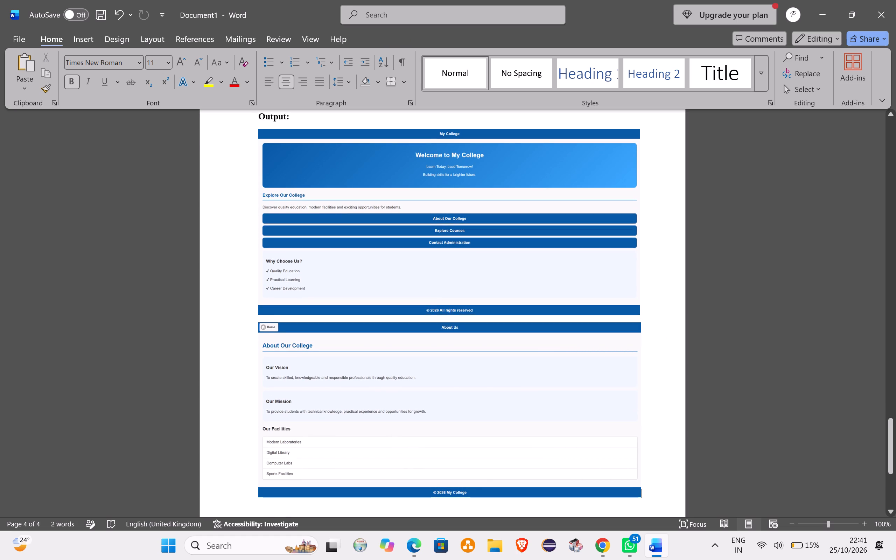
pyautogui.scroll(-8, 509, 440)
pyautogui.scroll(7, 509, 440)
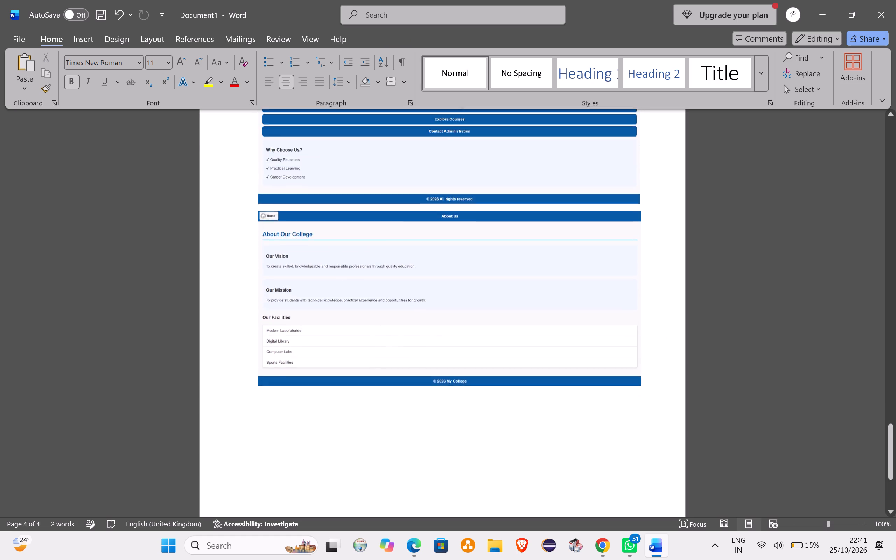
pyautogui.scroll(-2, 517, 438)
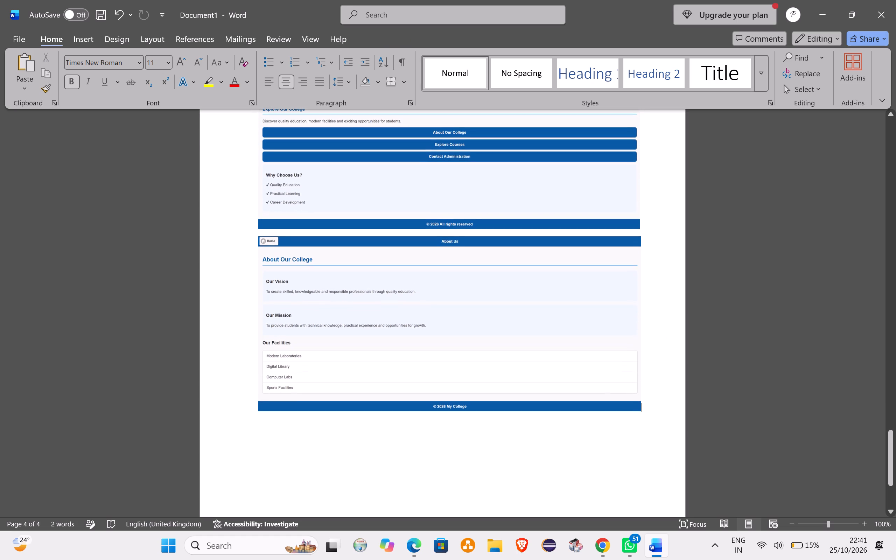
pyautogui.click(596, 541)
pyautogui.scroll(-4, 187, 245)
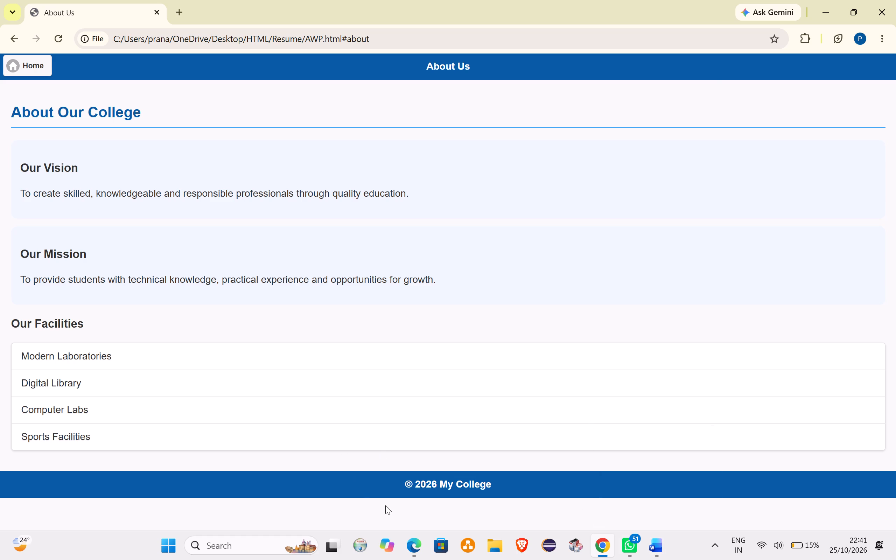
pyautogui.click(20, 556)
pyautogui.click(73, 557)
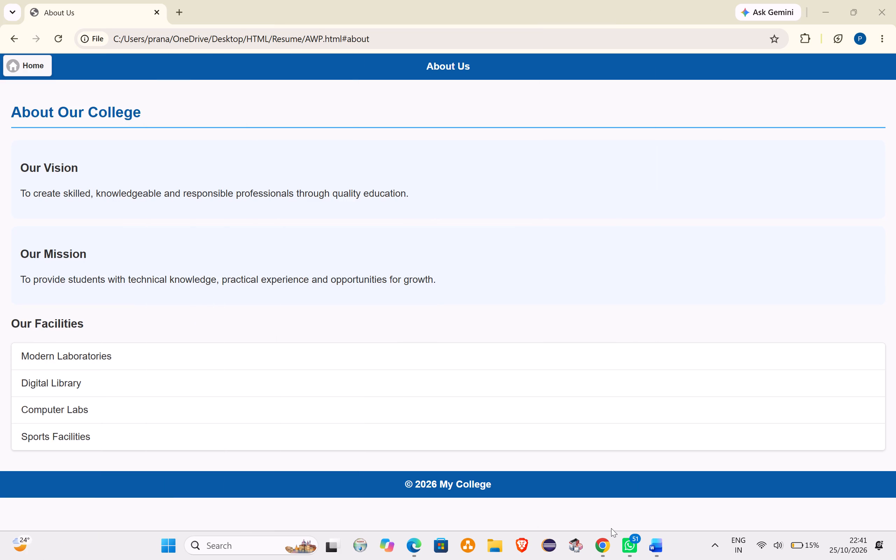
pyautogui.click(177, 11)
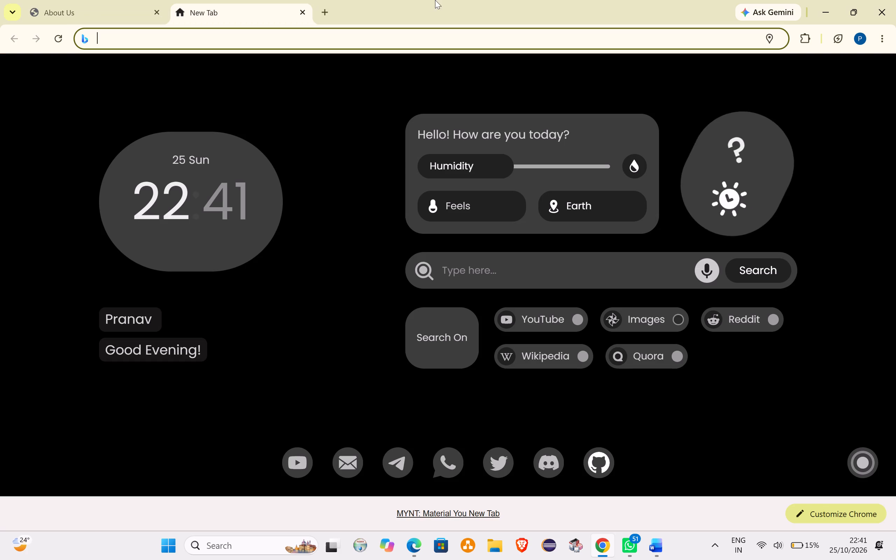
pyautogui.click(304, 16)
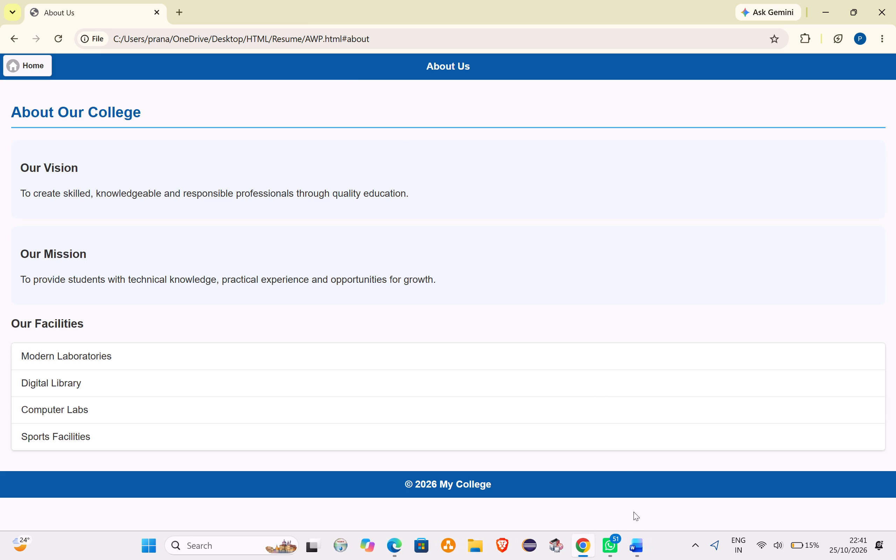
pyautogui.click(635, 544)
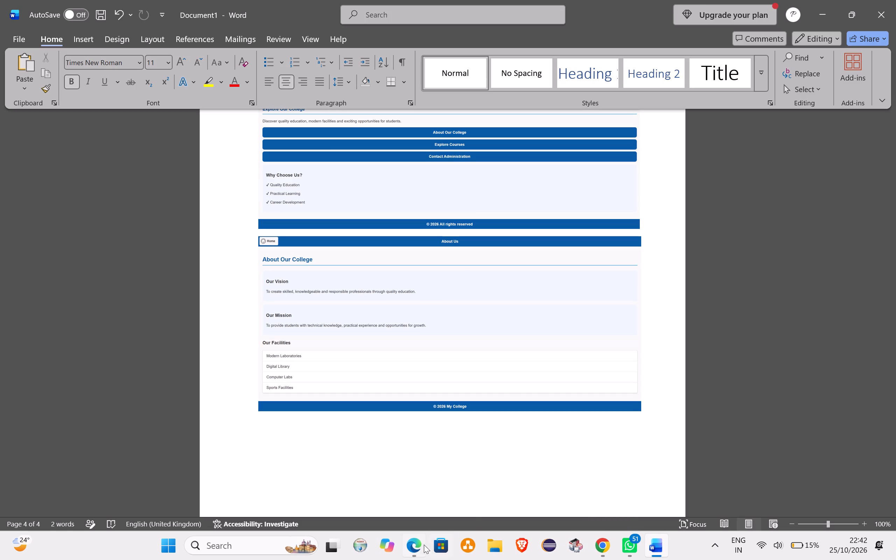
# Switch to the My College website in Chrome, return to its home page and check the footer text.
pyautogui.click(419, 543)
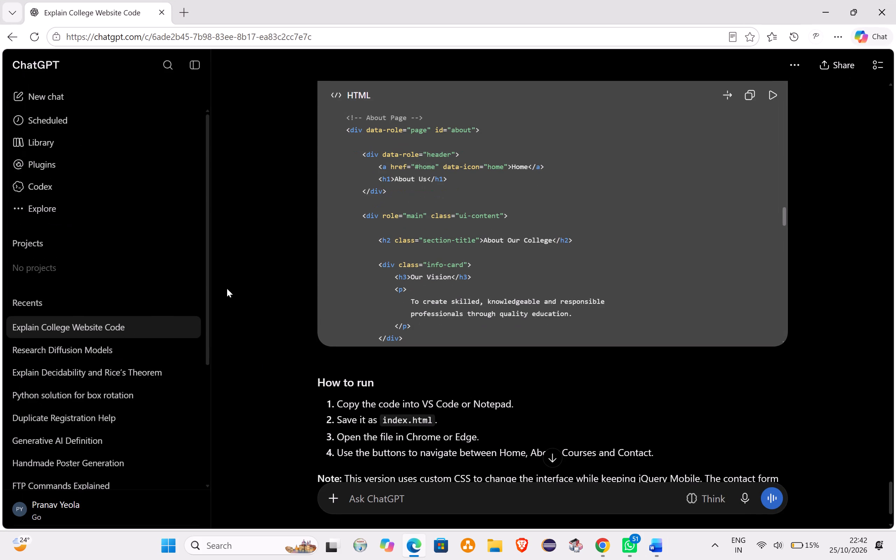
pyautogui.click(601, 553)
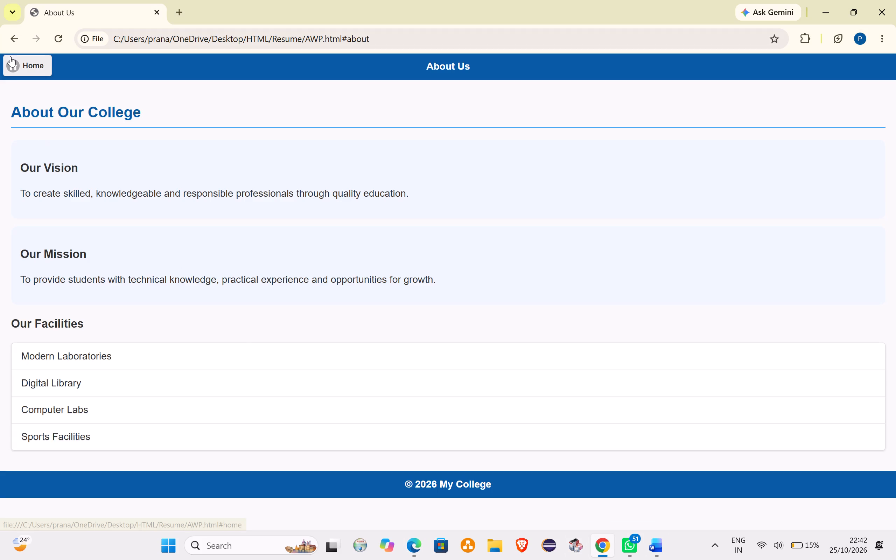
pyautogui.click(10, 56)
pyautogui.scroll(-6, 380, 242)
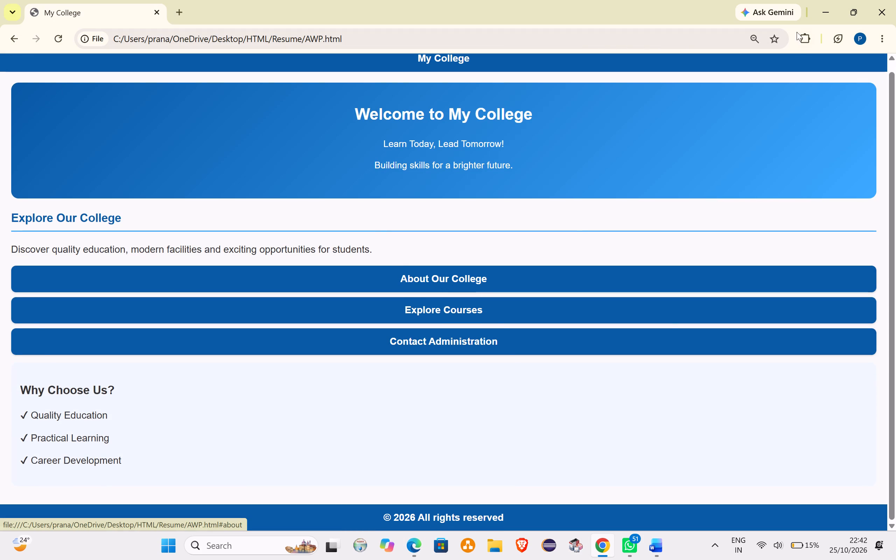
# Clear the open windows, closing Edge, and open the Resume folder inside the desktop HTML folder in Visual Studio Code.
pyautogui.click(837, 0)
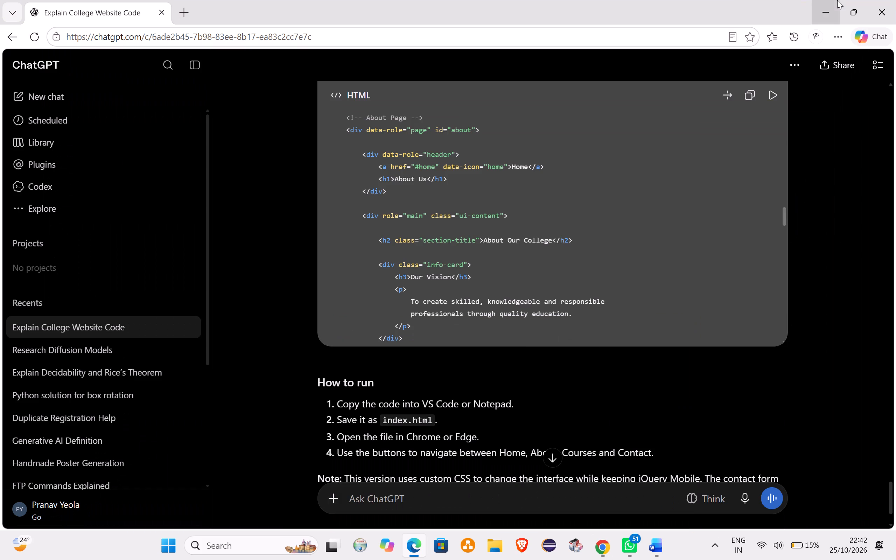
pyautogui.click(885, 6)
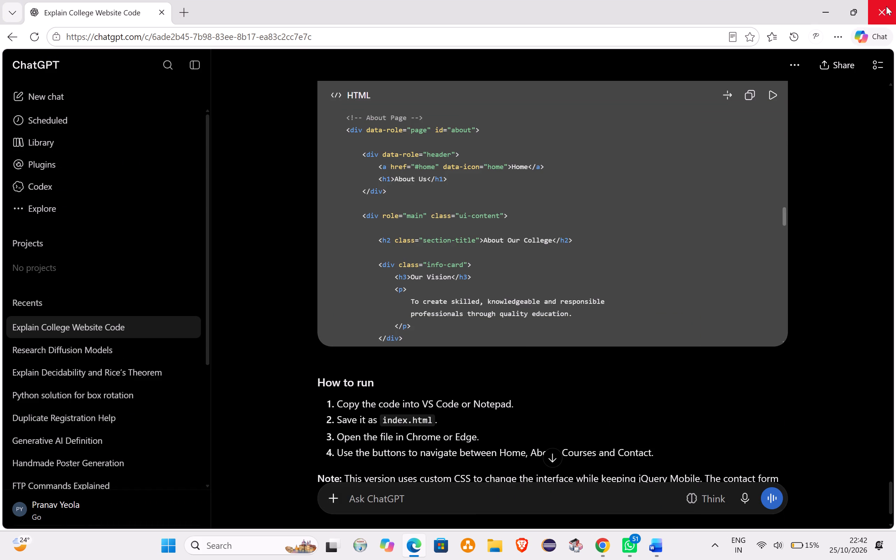
pyautogui.click(814, 0)
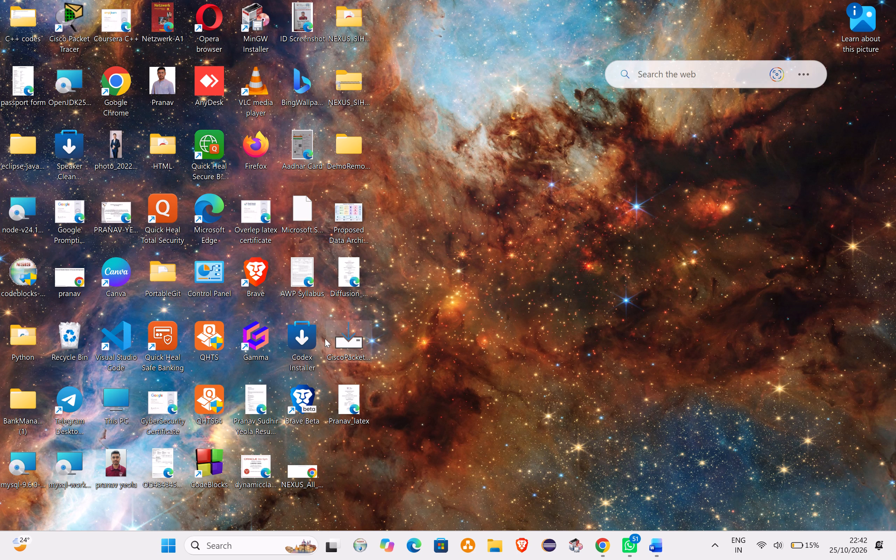
pyautogui.click(163, 161)
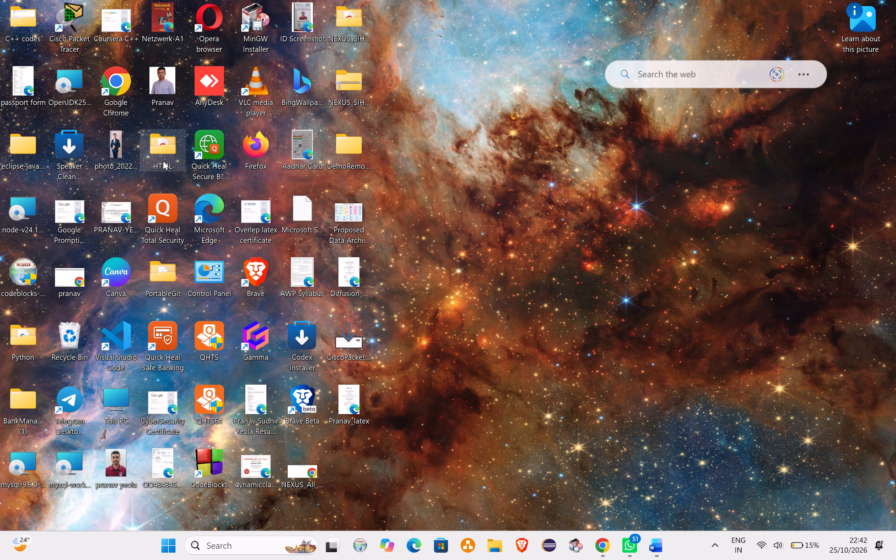
pyautogui.press('Return')
pyautogui.click(142, 154)
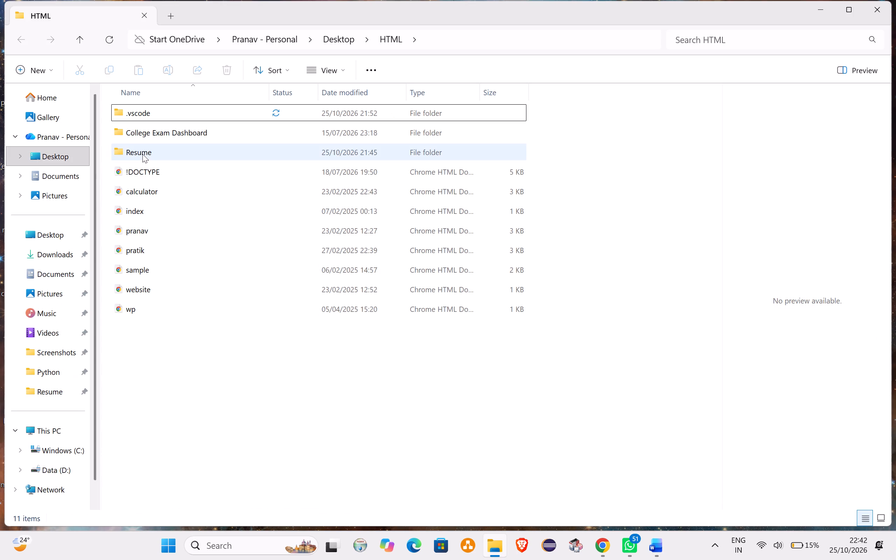
pyautogui.press('Return')
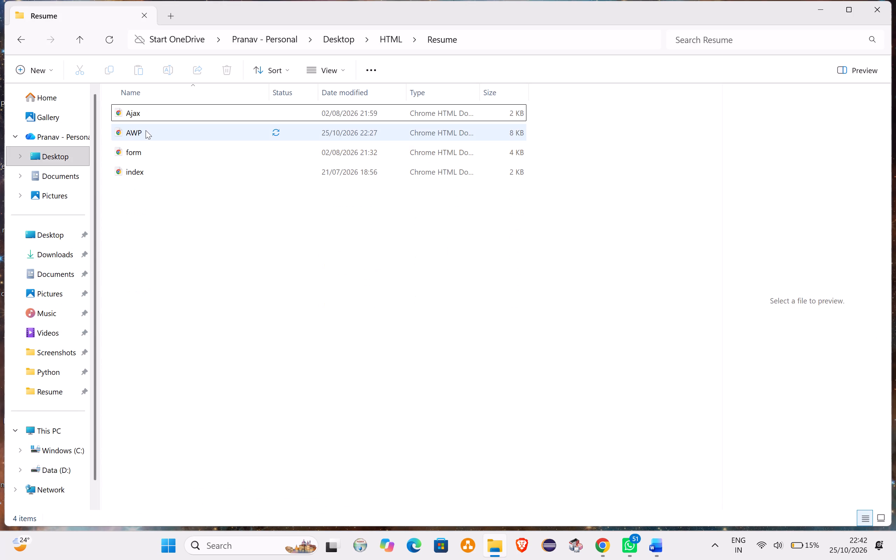
pyautogui.rightClick(146, 131)
pyautogui.click(405, 270)
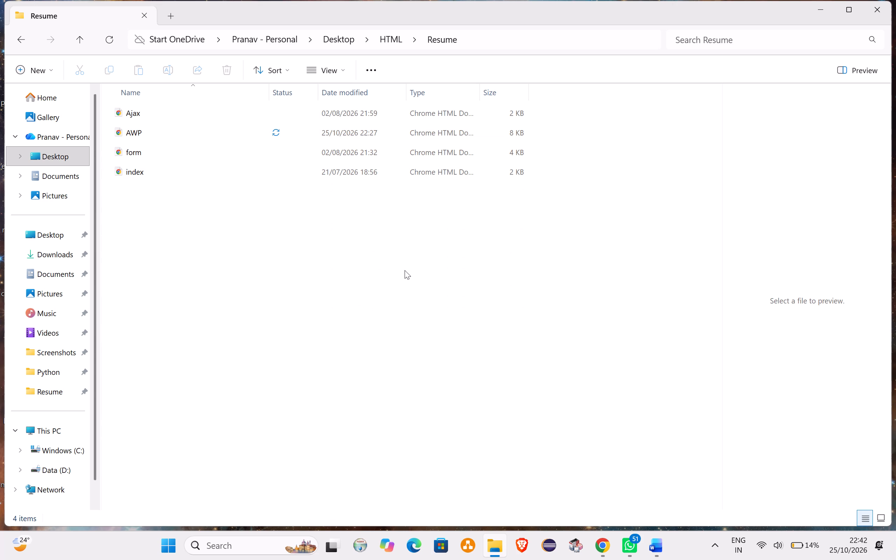
pyautogui.rightClick(202, 138)
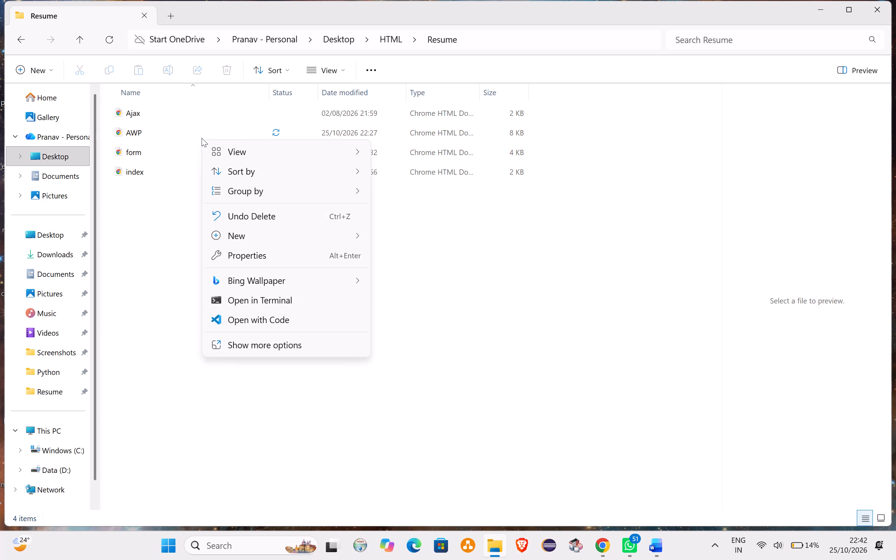
pyautogui.click(281, 317)
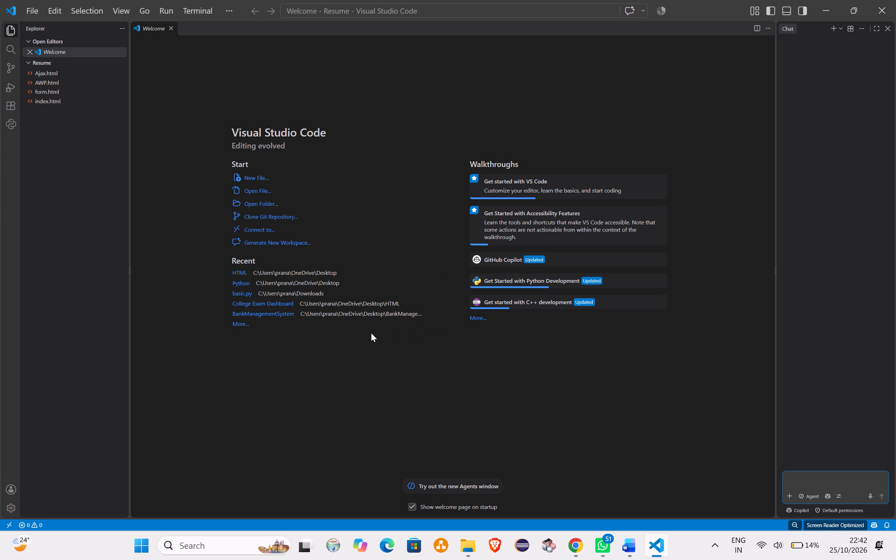
# Open AWP.html in the editor and enlarge the view by one zoom level.
pyautogui.click(56, 83)
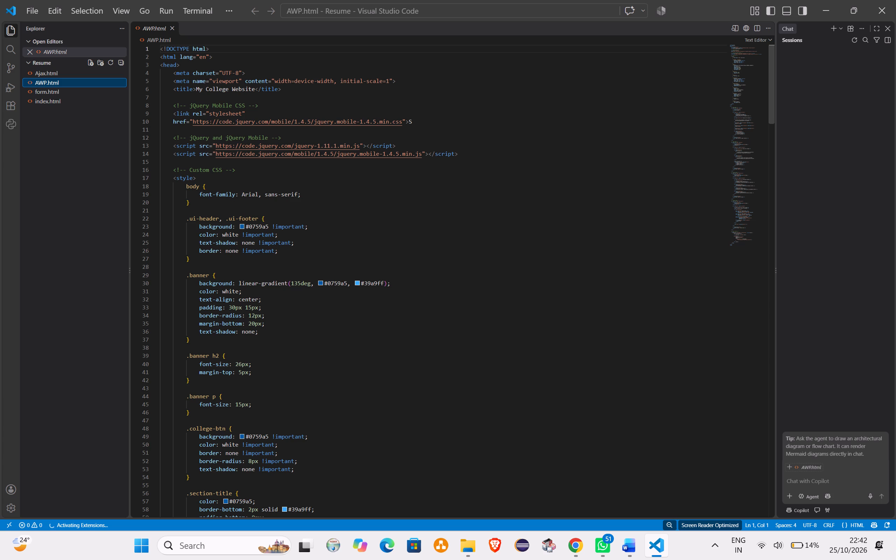
pyautogui.hotkey('ctrl', '=')
pyautogui.hotkey('ctrl', '=')
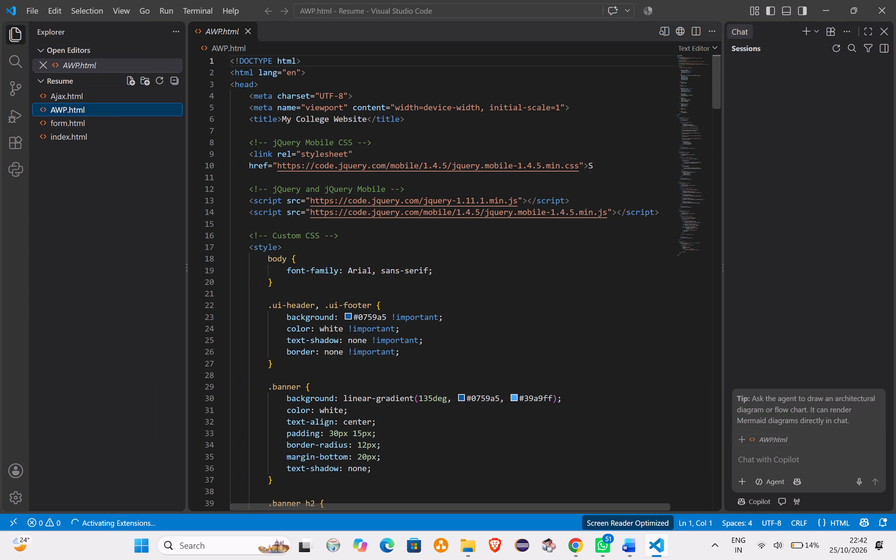
pyautogui.hotkey('ctrl', '-')
# Copy the footer text "&copy; 2026 All rights reserved" from the Home Page section of AWP.html.
pyautogui.scroll(-7, 657, 144)
pyautogui.scroll(-12, 667, 202)
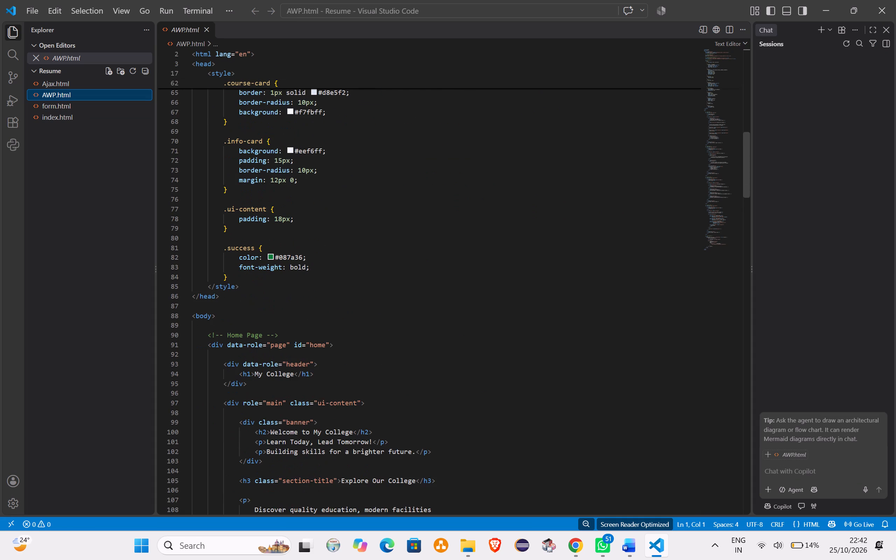
pyautogui.scroll(-6, 671, 220)
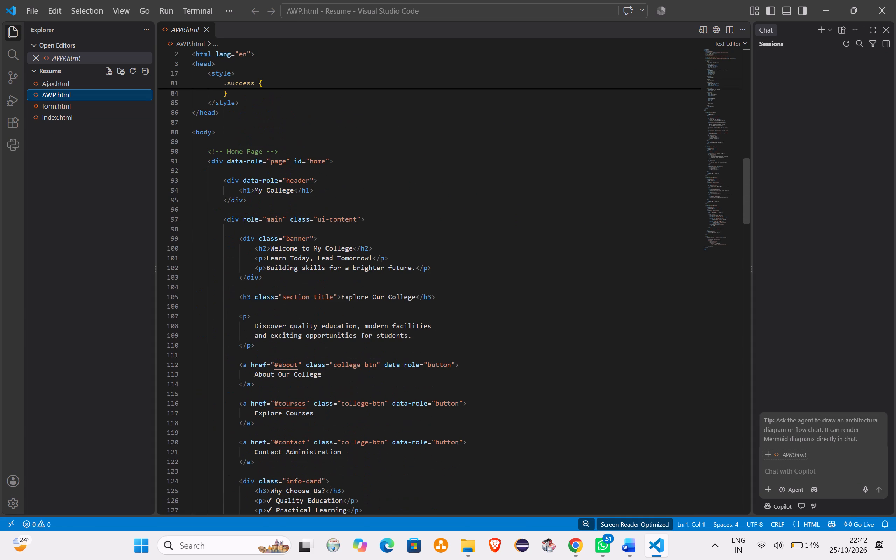
pyautogui.scroll(-6, 671, 220)
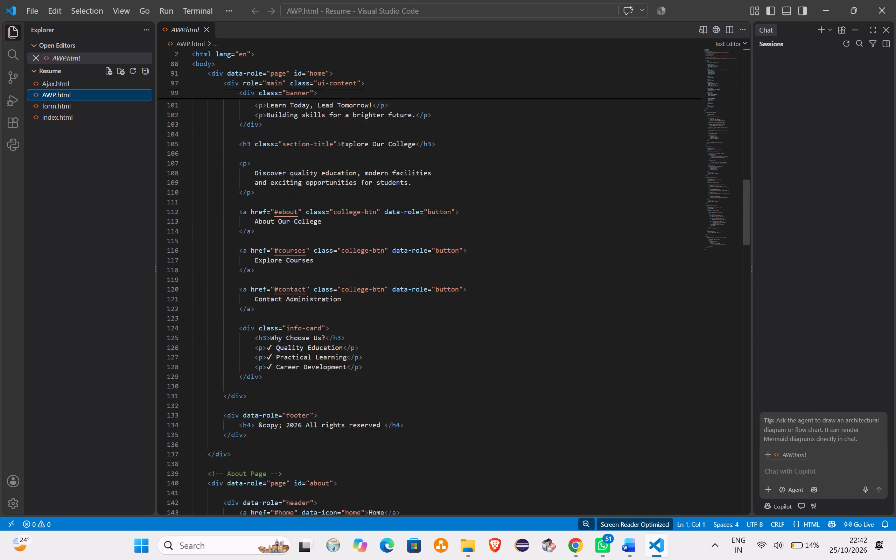
pyautogui.scroll(-4, 671, 220)
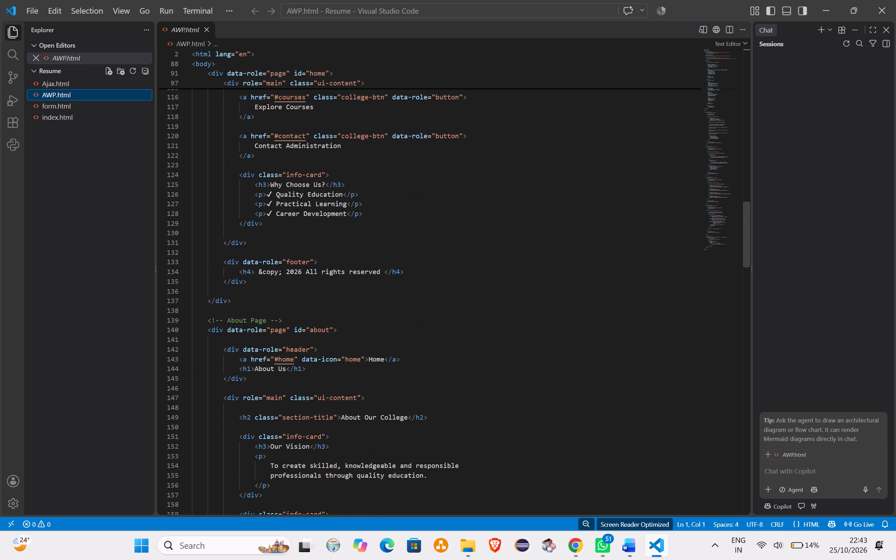
pyautogui.scroll(-1, 671, 220)
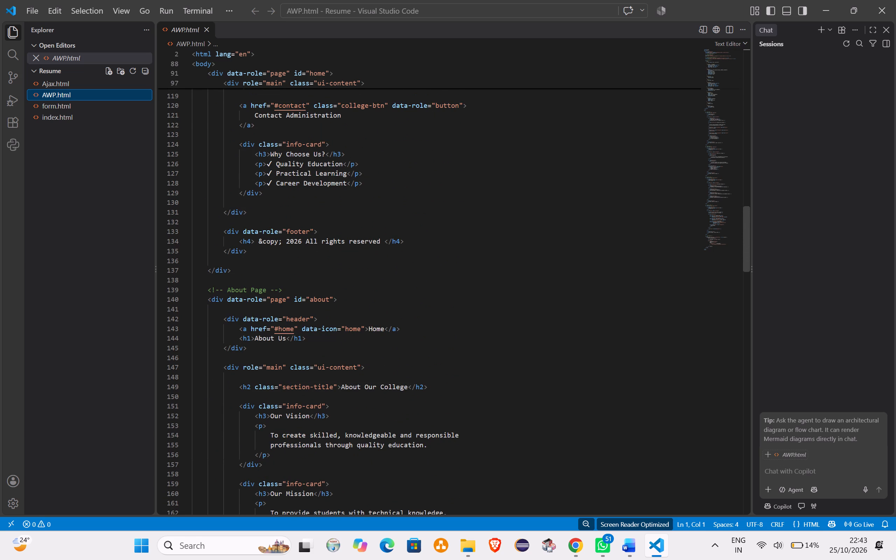
pyautogui.moveTo(256, 246); pyautogui.dragTo(365, 246)
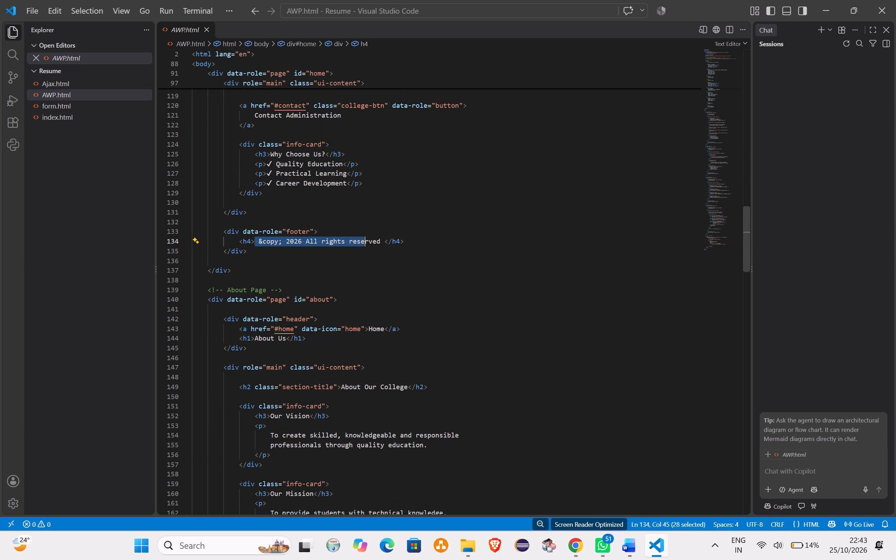
pyautogui.moveTo(365, 246); pyautogui.dragTo(380, 245)
pyautogui.hotkey('ctrl', 'c')
# Replace the About Page footer text with the copied "&copy; 2026 All rights reserved".
pyautogui.click(460, 303)
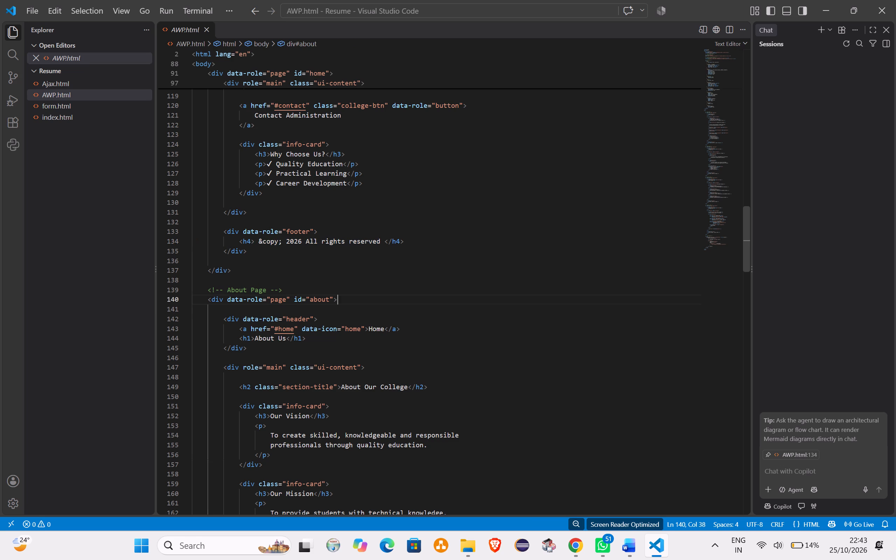
pyautogui.scroll(-2, 460, 303)
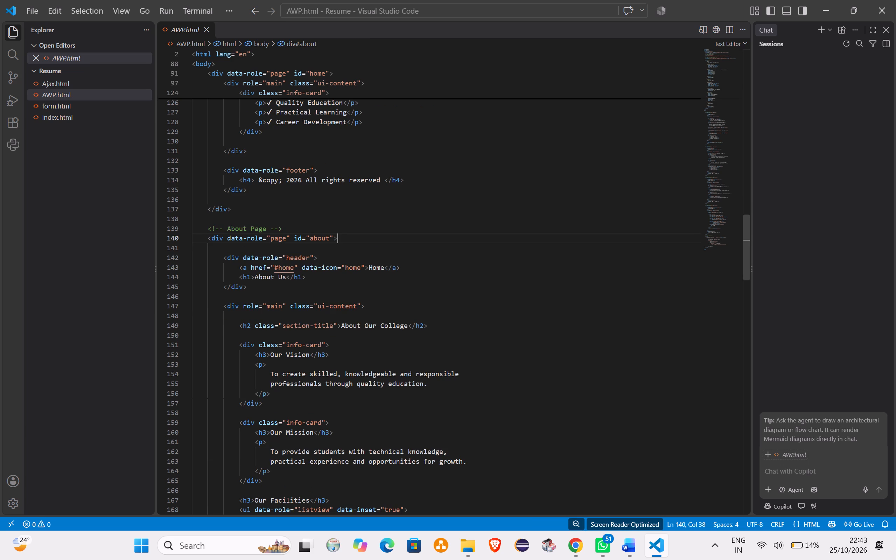
pyautogui.scroll(-1, 470, 280)
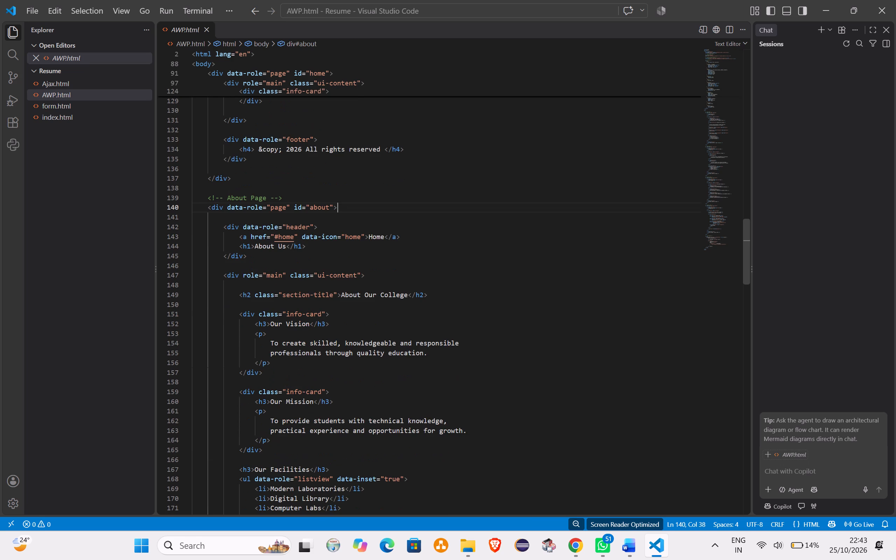
pyautogui.scroll(-3, 470, 280)
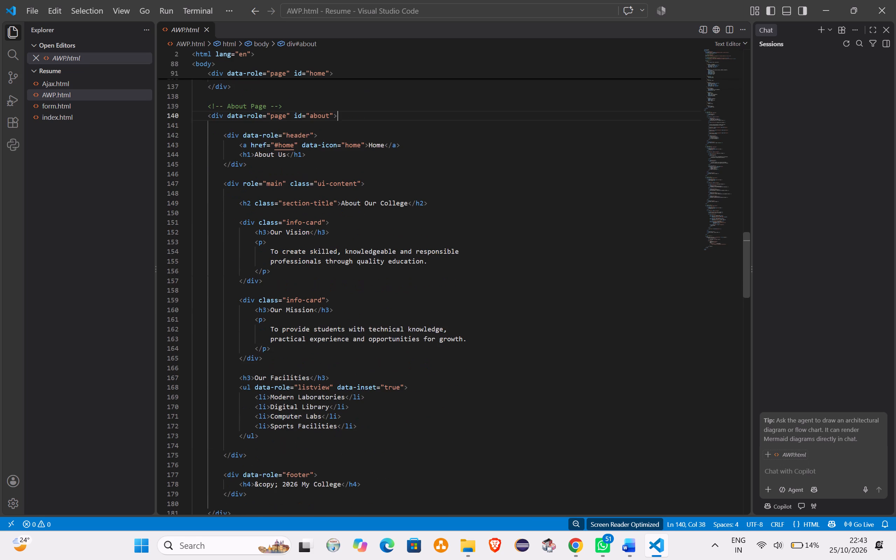
pyautogui.scroll(-3, 470, 280)
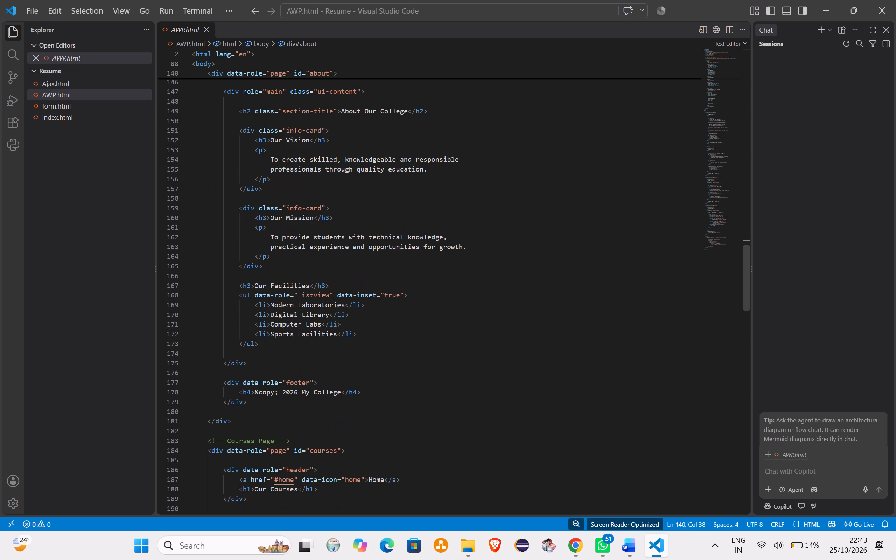
pyautogui.moveTo(255, 392); pyautogui.dragTo(287, 391)
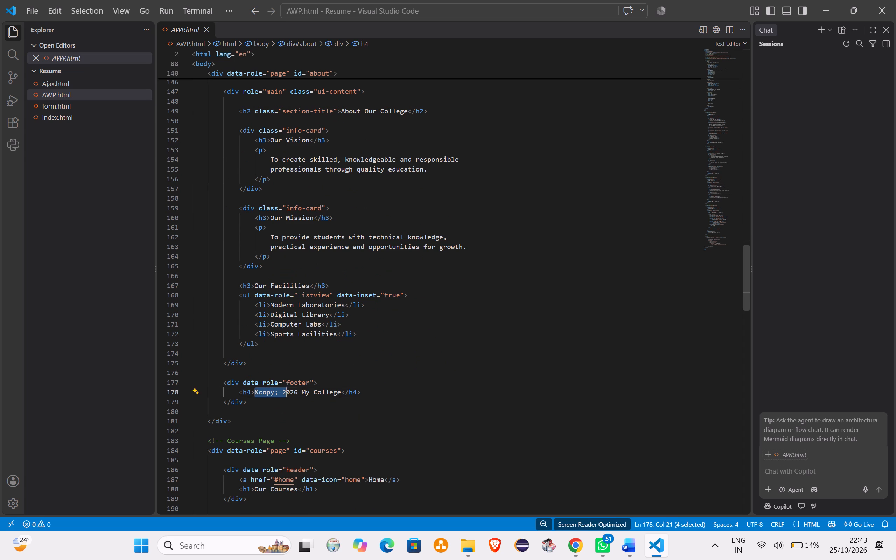
pyautogui.moveTo(287, 391); pyautogui.dragTo(341, 395)
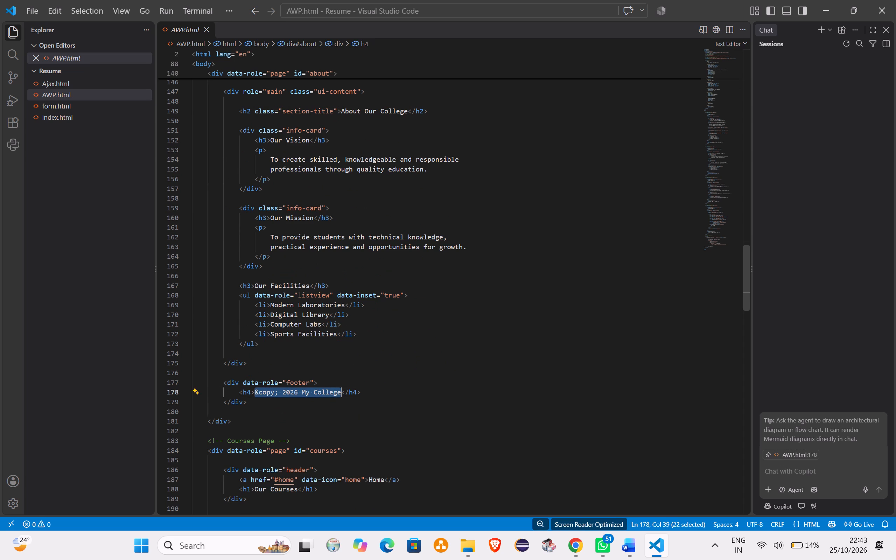
pyautogui.hotkey('ctrl', 'v')
# Replace the Courses Page footer text in AWP.html with "&copy; 2026 All rights reserved".
pyautogui.scroll(-4, 533, 338)
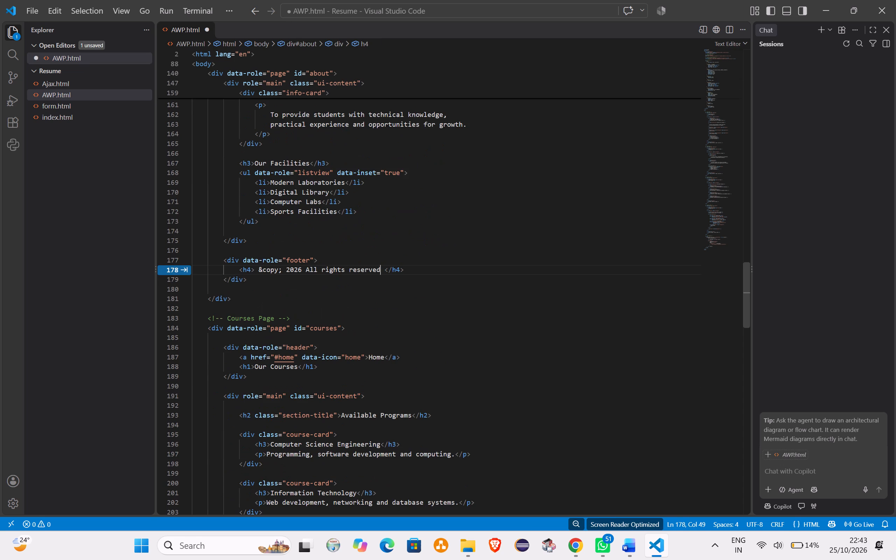
pyautogui.scroll(-1, 533, 338)
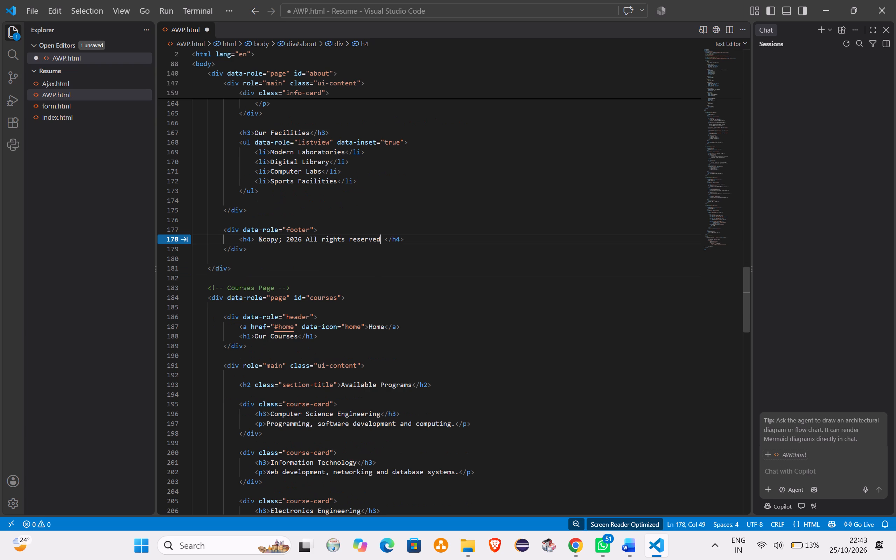
pyautogui.scroll(-4, 533, 338)
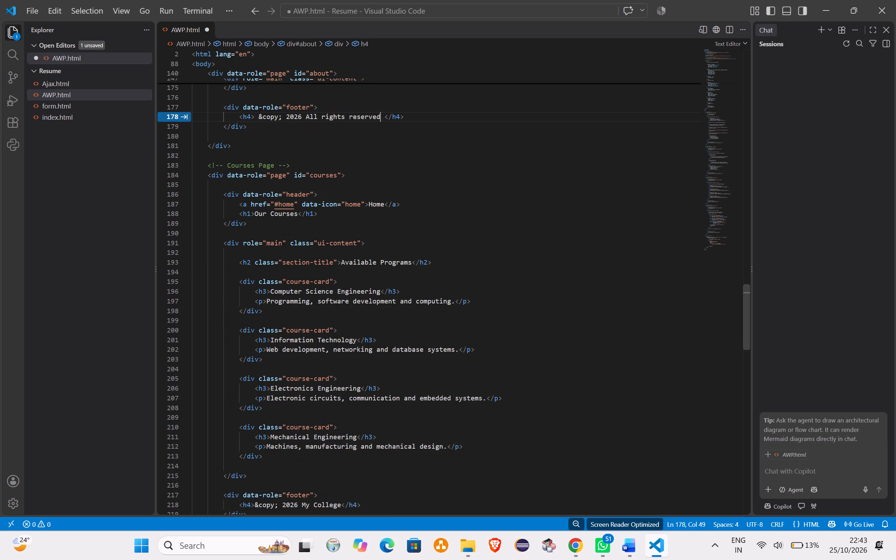
pyautogui.scroll(-5, 533, 338)
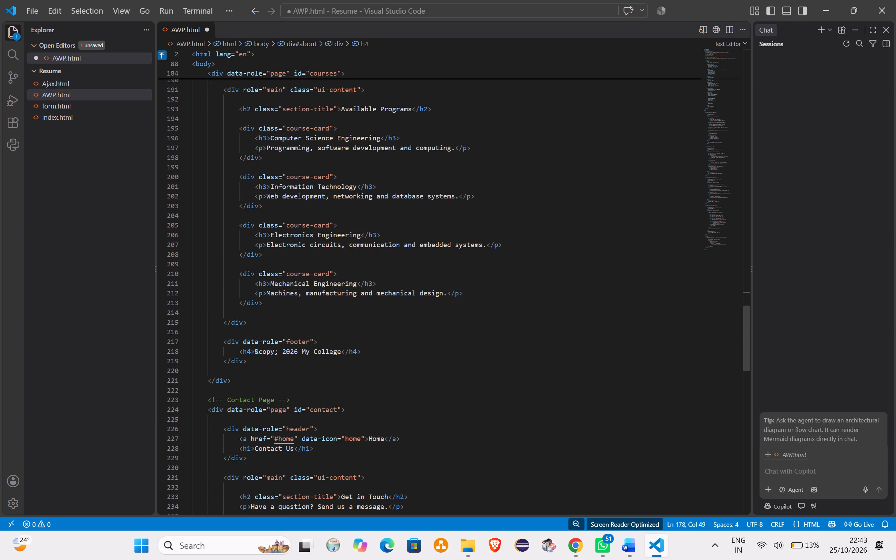
pyautogui.moveTo(255, 352); pyautogui.dragTo(265, 354)
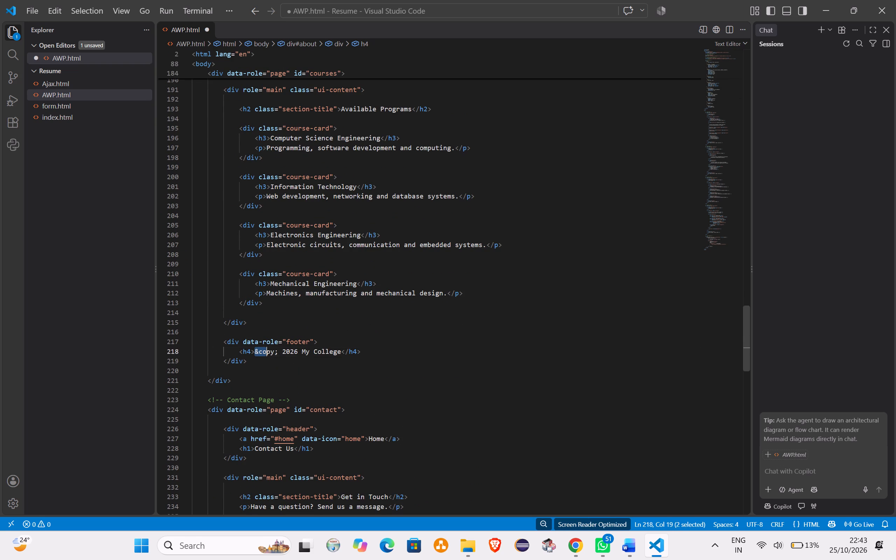
pyautogui.moveTo(265, 354); pyautogui.dragTo(336, 358)
pyautogui.click(409, 330)
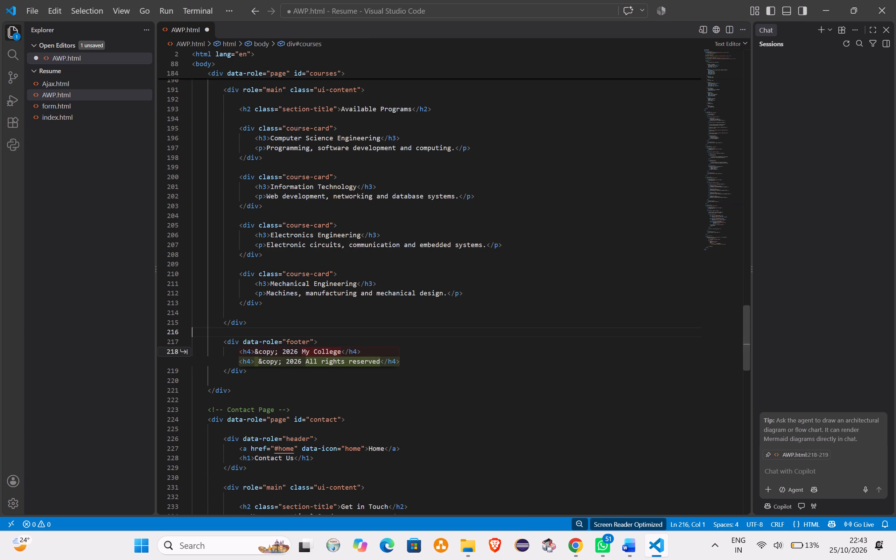
pyautogui.click(460, 374)
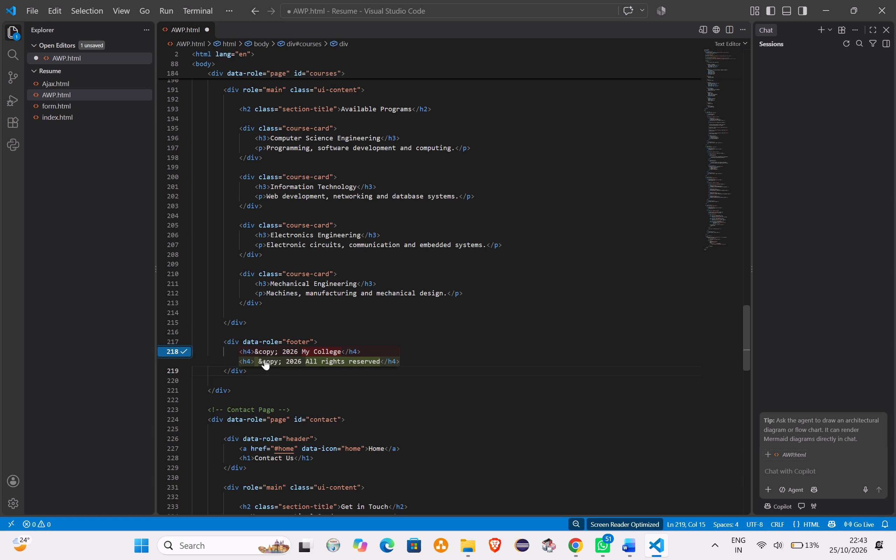
pyautogui.click(306, 363)
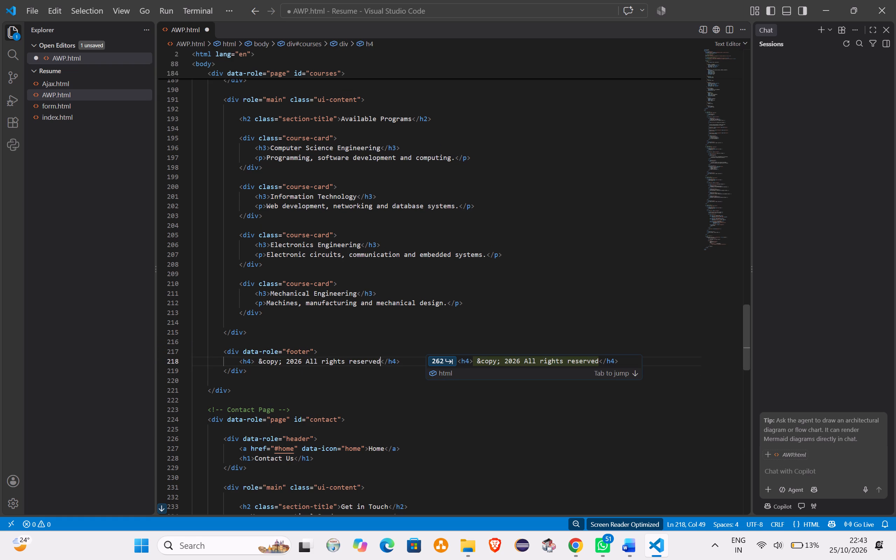
# Replace the Contact Page footer text with "&copy; 2026 All rights reserved" and save AWP.html.
pyautogui.scroll(4, 447, 425)
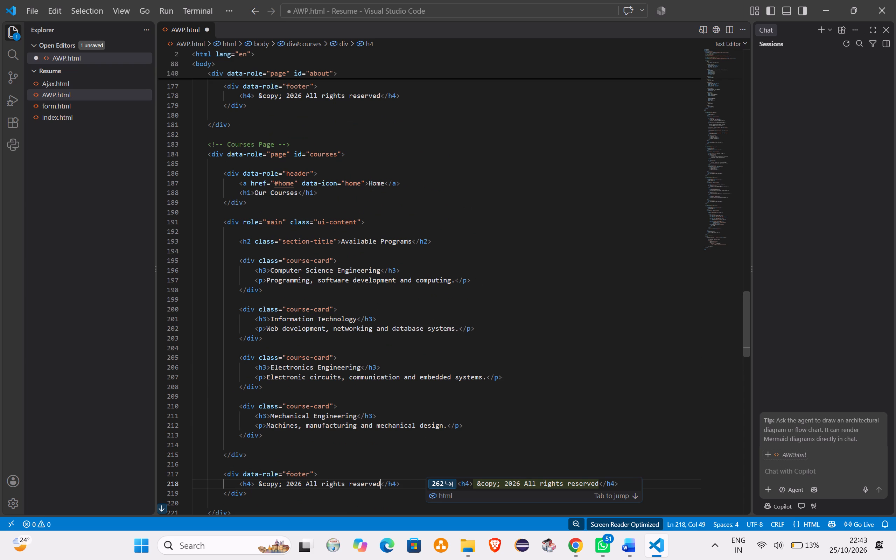
pyautogui.scroll(-4, 491, 358)
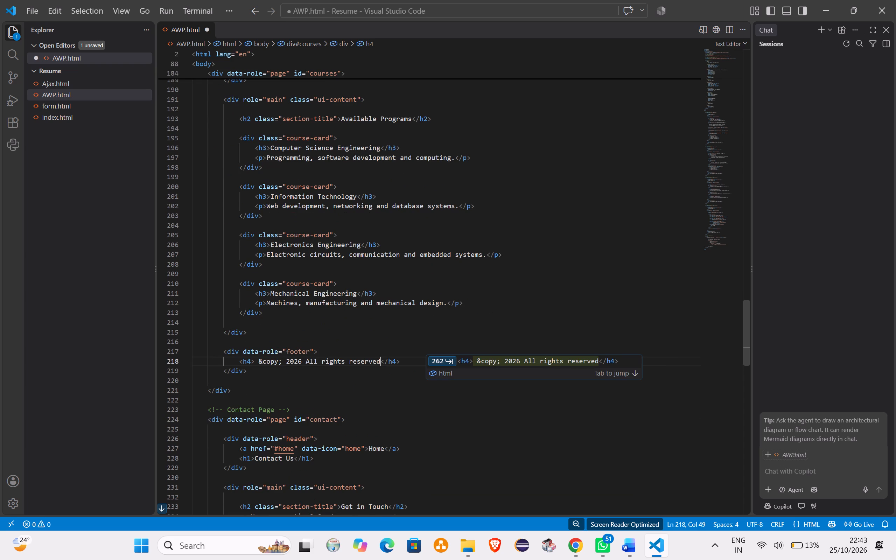
pyautogui.scroll(-13, 364, 376)
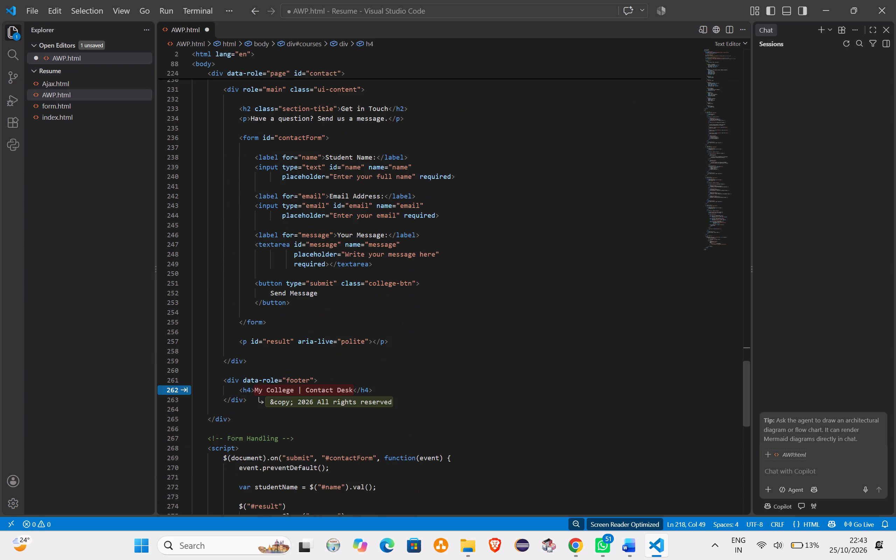
pyautogui.click(287, 399)
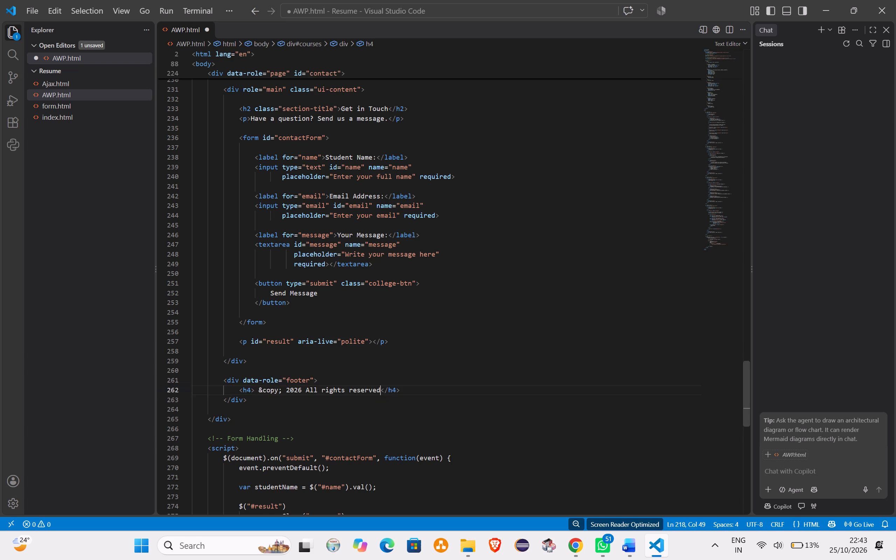
pyautogui.scroll(-2, 499, 389)
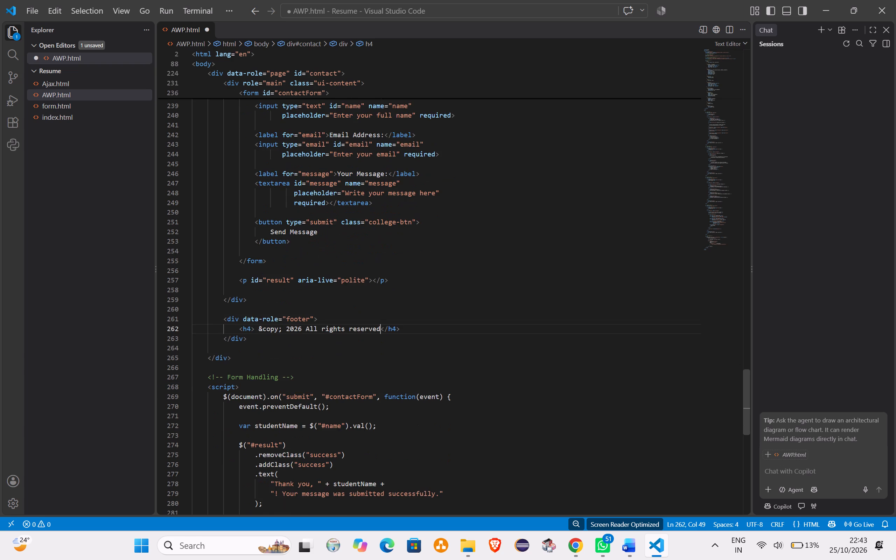
pyautogui.scroll(-4, 499, 389)
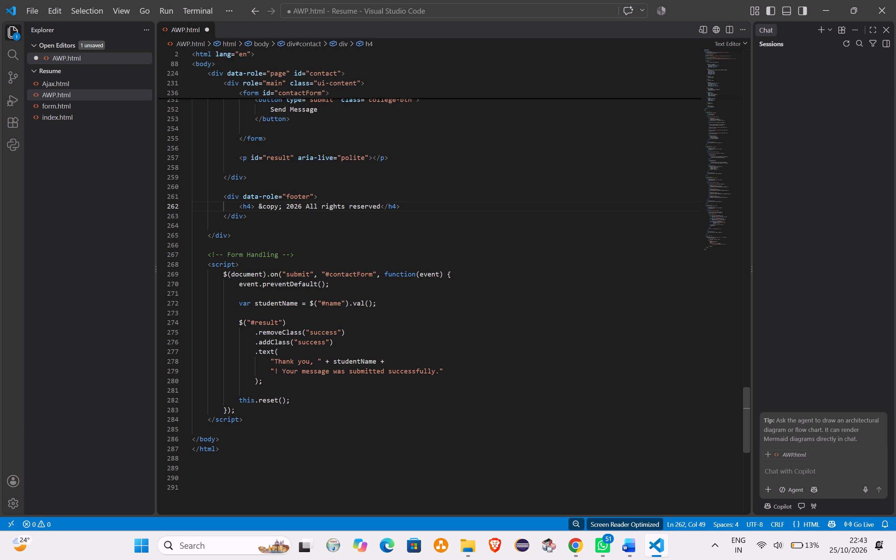
pyautogui.hotkey('ctrl', 's')
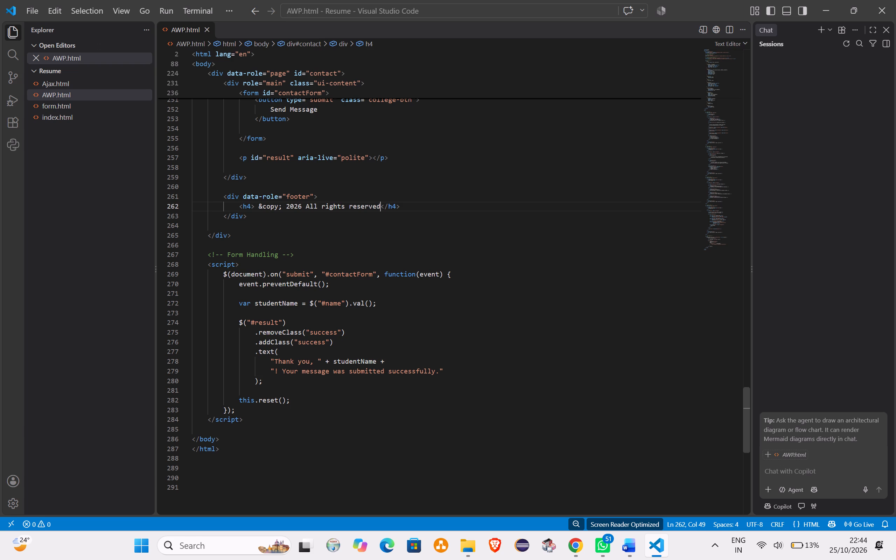
pyautogui.hotkey('ctrl', 's')
# Switch to Chrome, reload the My College page and open its About Our College page.
pyautogui.click(577, 545)
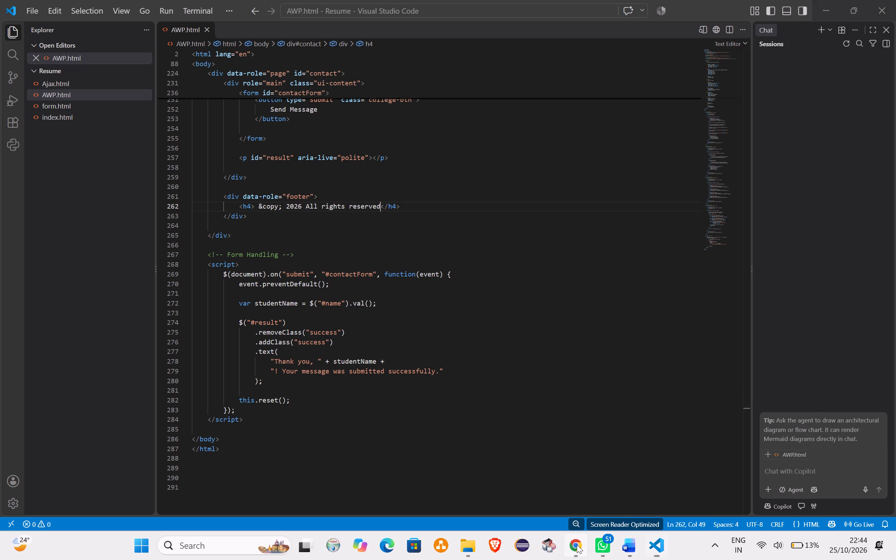
pyautogui.click(59, 39)
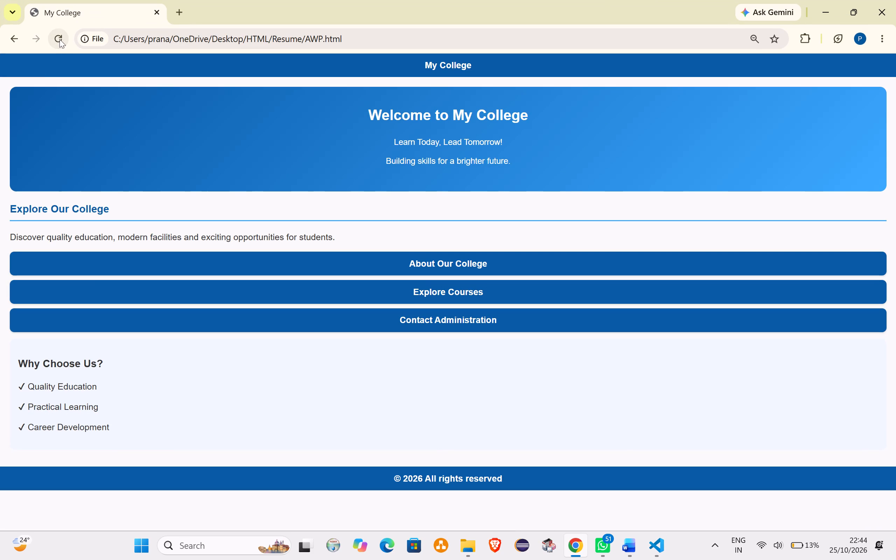
pyautogui.click(491, 261)
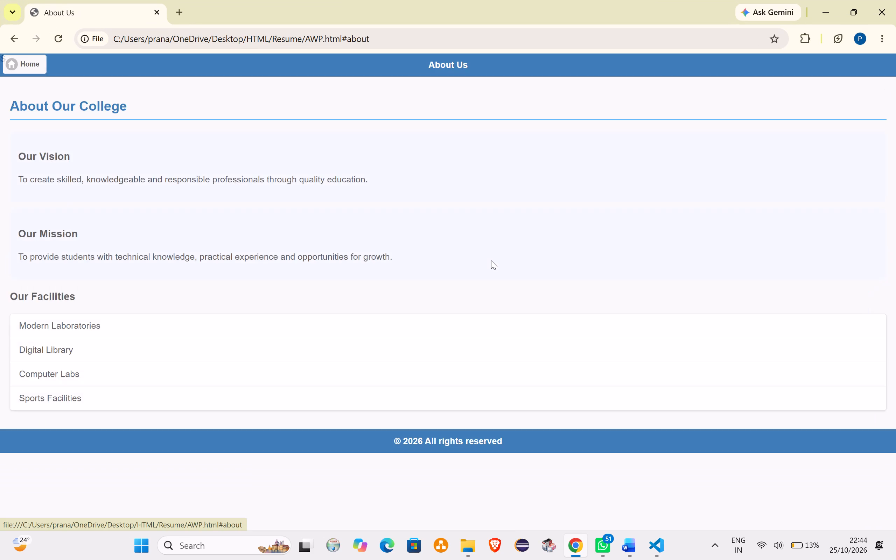
pyautogui.scroll(1, 491, 260)
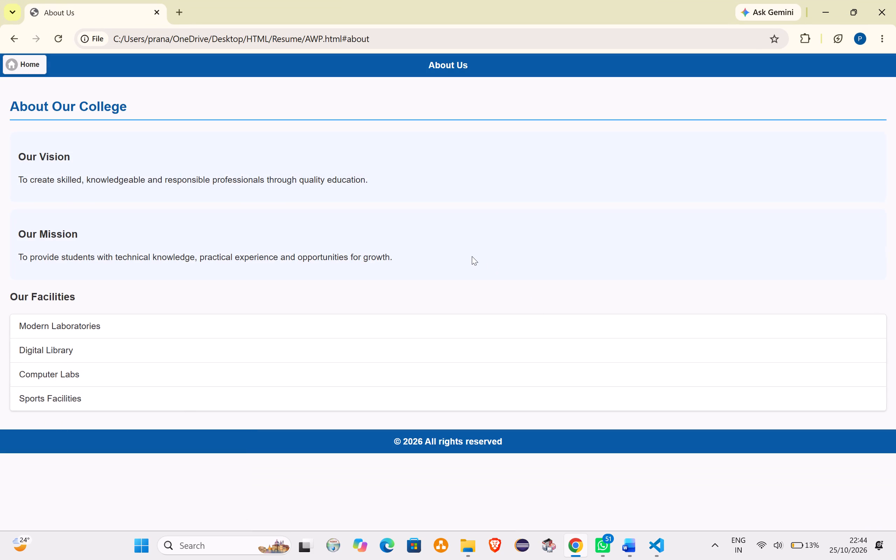
# Capture a screenshot of the About Us page from its header bar down to its footer and copy it.
pyautogui.press('shift+super+s')
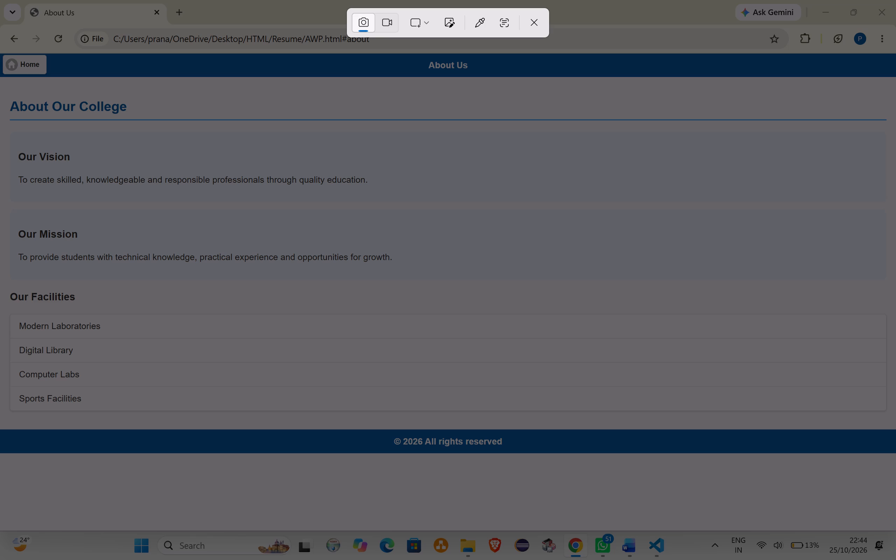
pyautogui.moveTo(0, 53); pyautogui.dragTo(895, 472)
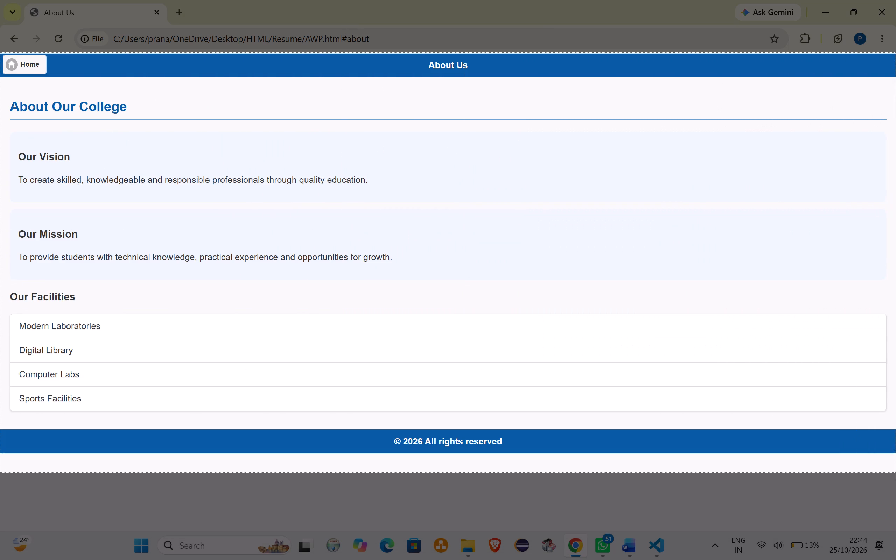
pyautogui.moveTo(895, 472); pyautogui.dragTo(895, 454)
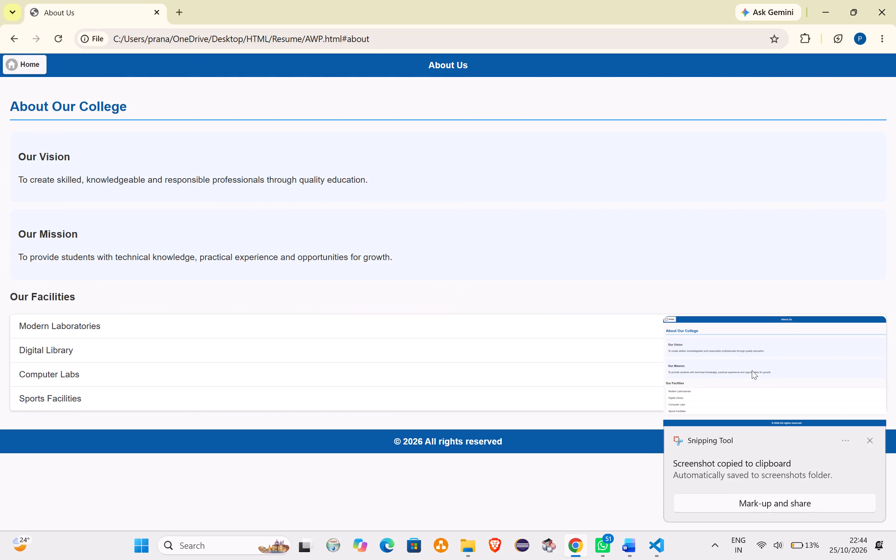
pyautogui.click(752, 370)
pyautogui.click(635, 235)
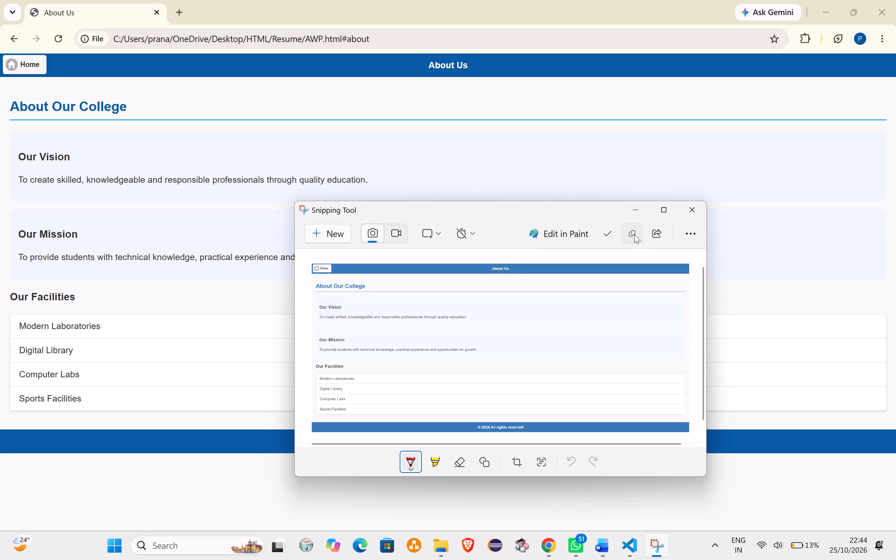
pyautogui.click(689, 212)
# In the Word document, paste the new About Us screenshot and delete the old one with the "© 2026 My College" footer.
pyautogui.click(631, 548)
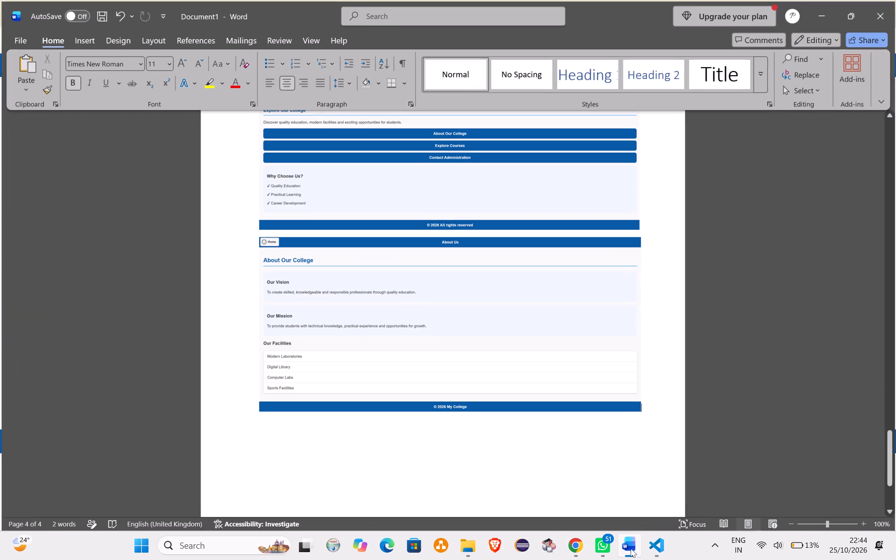
pyautogui.click(519, 371)
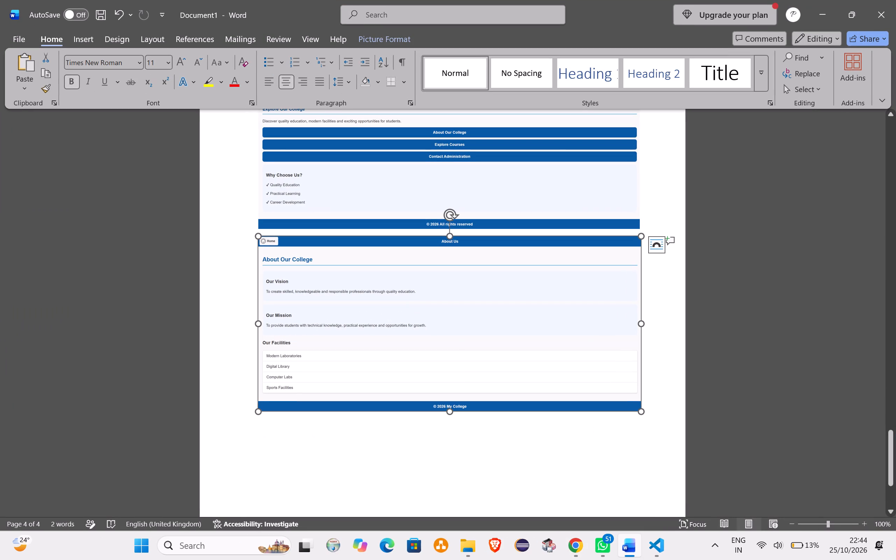
pyautogui.hotkey('ctrl', 'v')
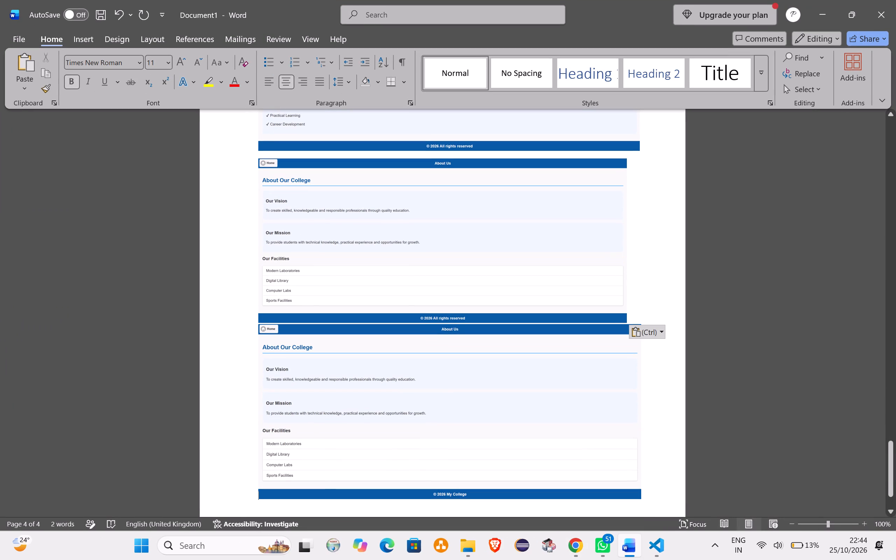
pyautogui.click(505, 409)
pyautogui.press('BackSpace')
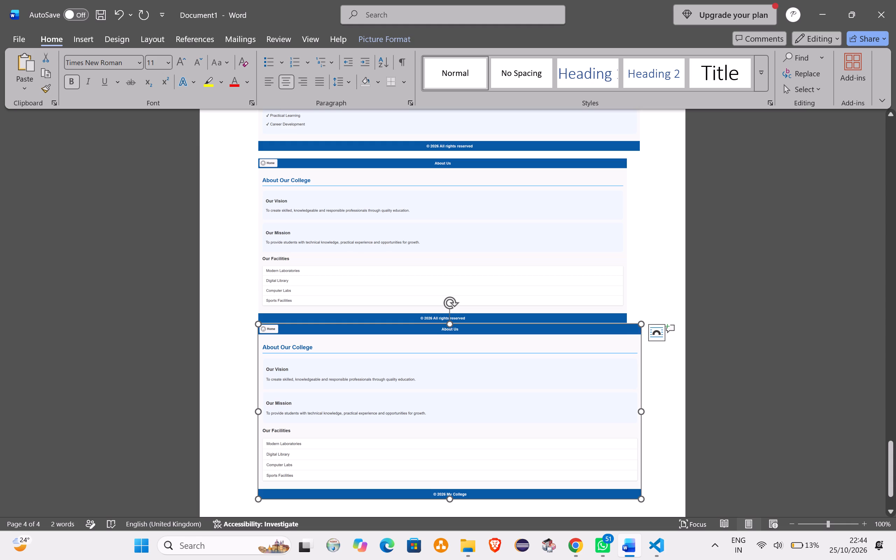
# Stretch the new About Us screenshot slightly wider and taller to about the width of the Home page screenshot above it.
pyautogui.click(475, 236)
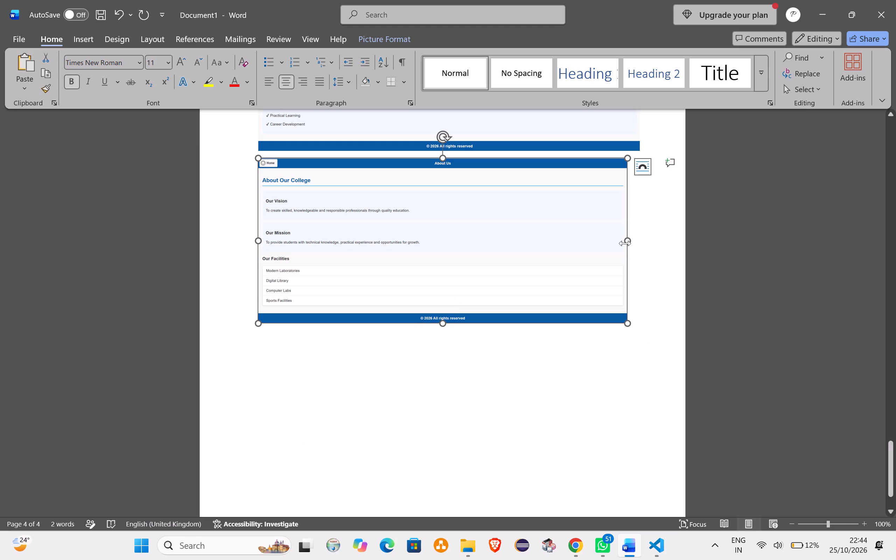
pyautogui.moveTo(626, 240); pyautogui.dragTo(639, 238)
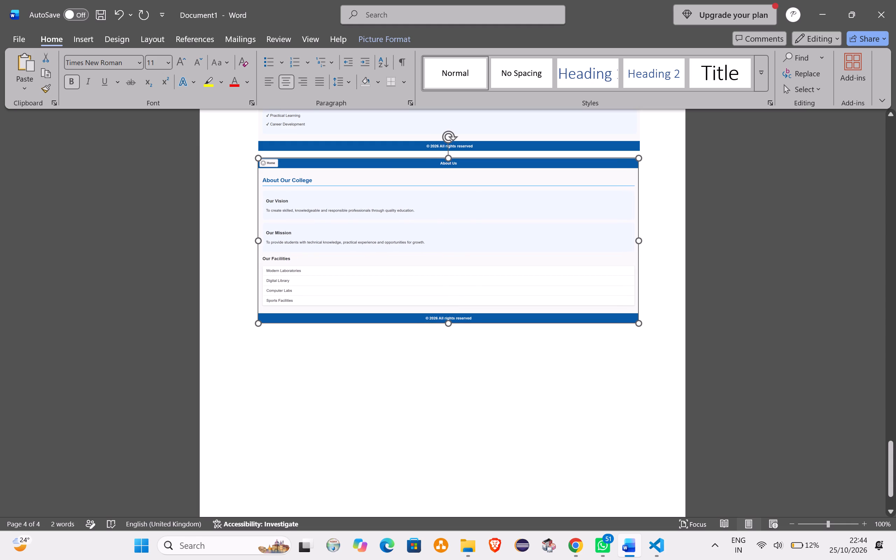
pyautogui.moveTo(639, 238); pyautogui.dragTo(641, 237)
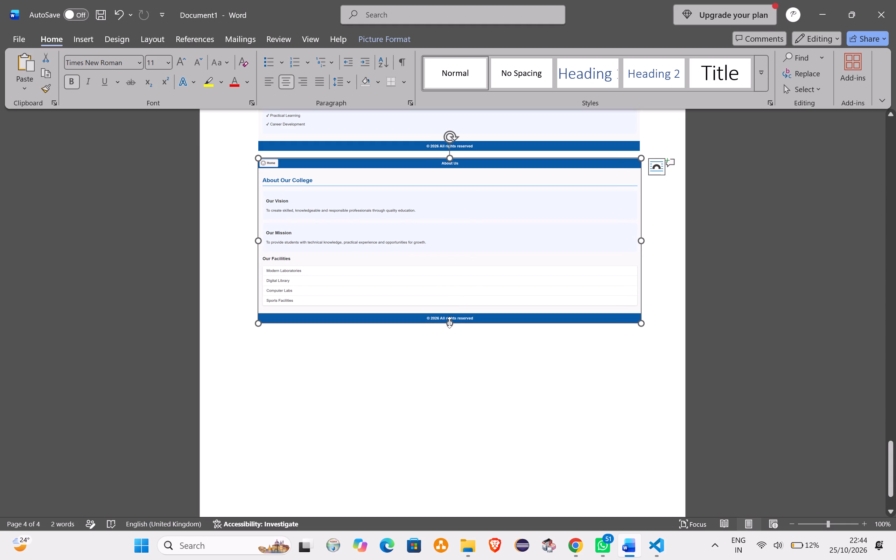
pyautogui.moveTo(448, 323); pyautogui.dragTo(447, 333)
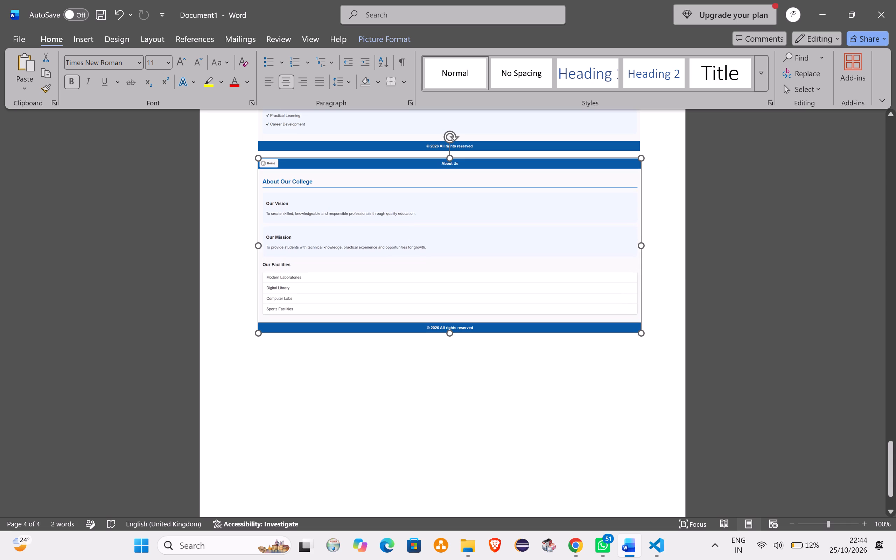
pyautogui.moveTo(447, 333); pyautogui.dragTo(446, 334)
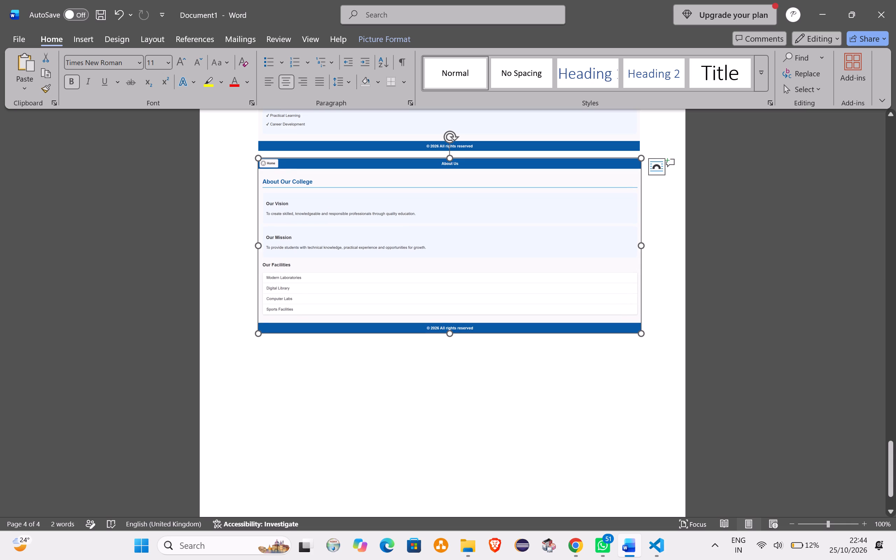
pyautogui.click(466, 390)
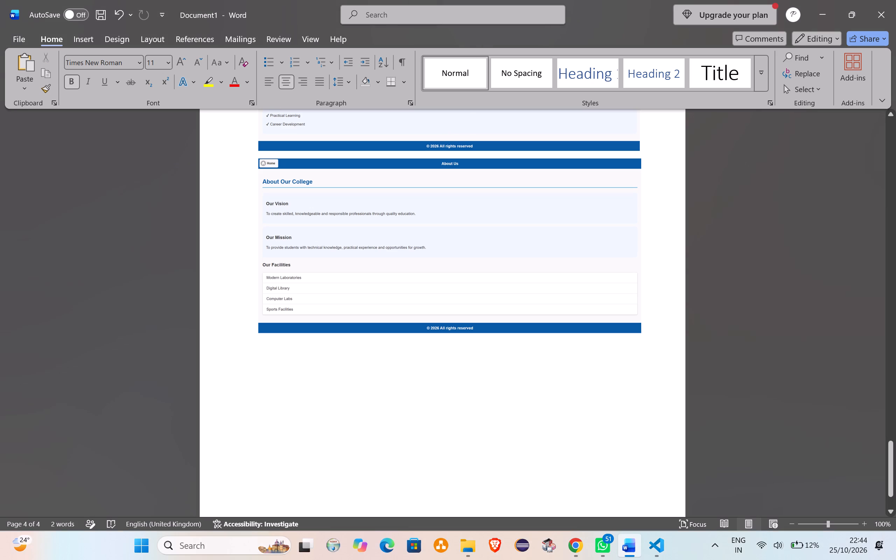
pyautogui.scroll(6, 444, 289)
pyautogui.scroll(-4, 463, 307)
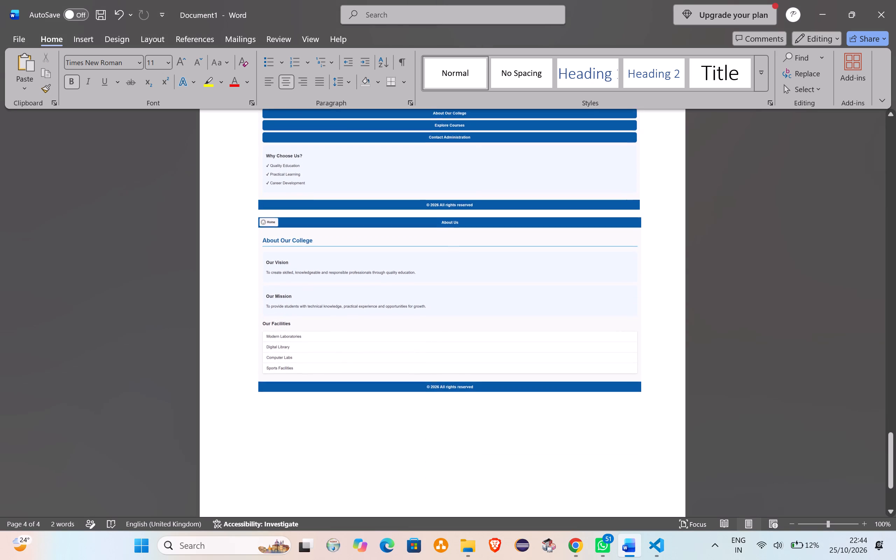
pyautogui.scroll(4, 453, 329)
pyautogui.scroll(-4, 580, 398)
# Switch back to Chrome with the About Us page.
pyautogui.click(576, 545)
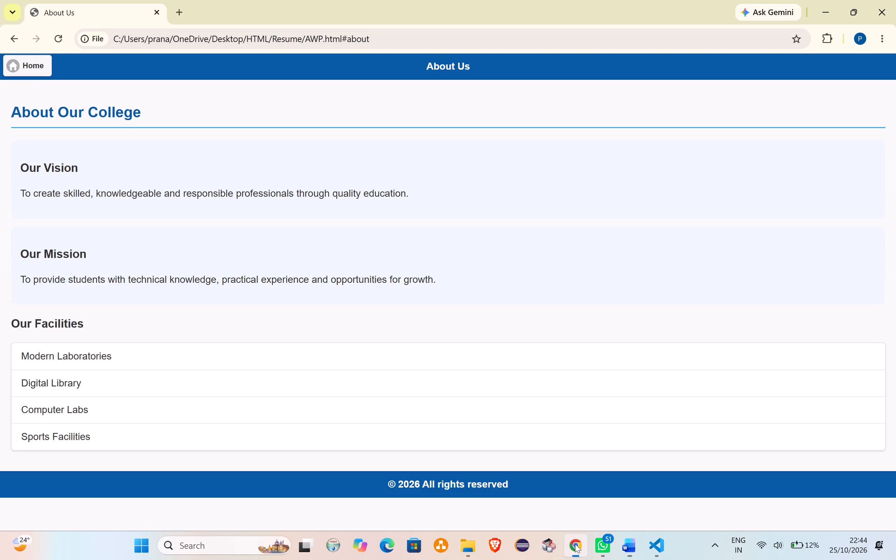
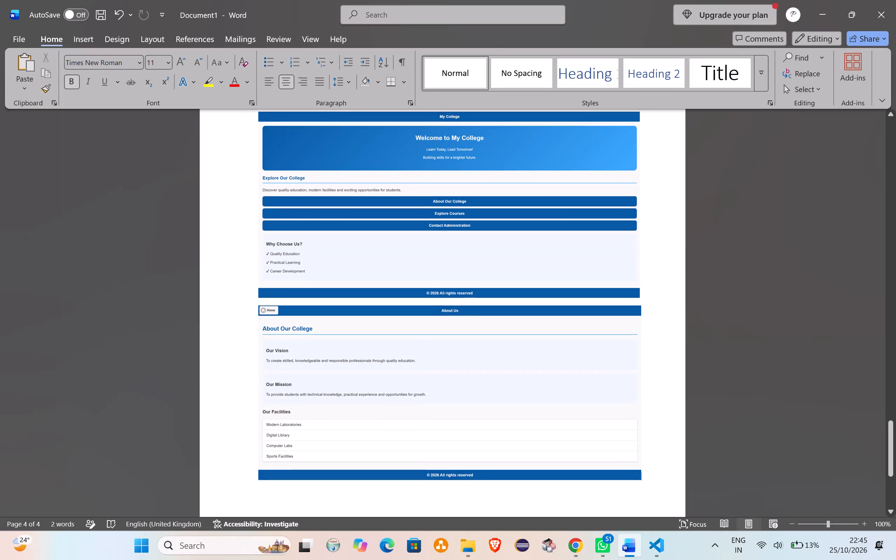
# Insert a blank line between the Home page screenshot and the About Us screenshot.
pyautogui.click(465, 252)
pyautogui.click(465, 350)
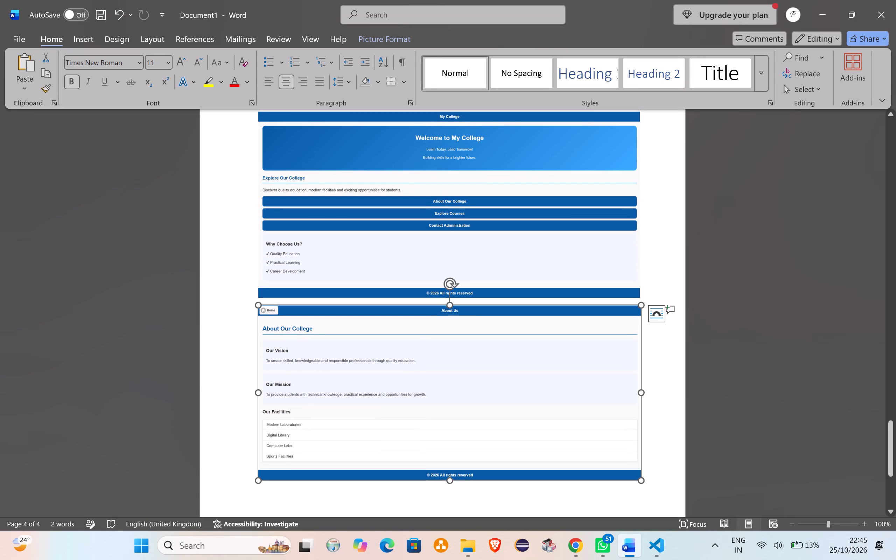
pyautogui.click(655, 293)
pyautogui.press('Return')
# Enlarge the About Us screenshot proportionally to slightly wider than the Home page screenshot, keeping it centre-aligned.
pyautogui.click(524, 389)
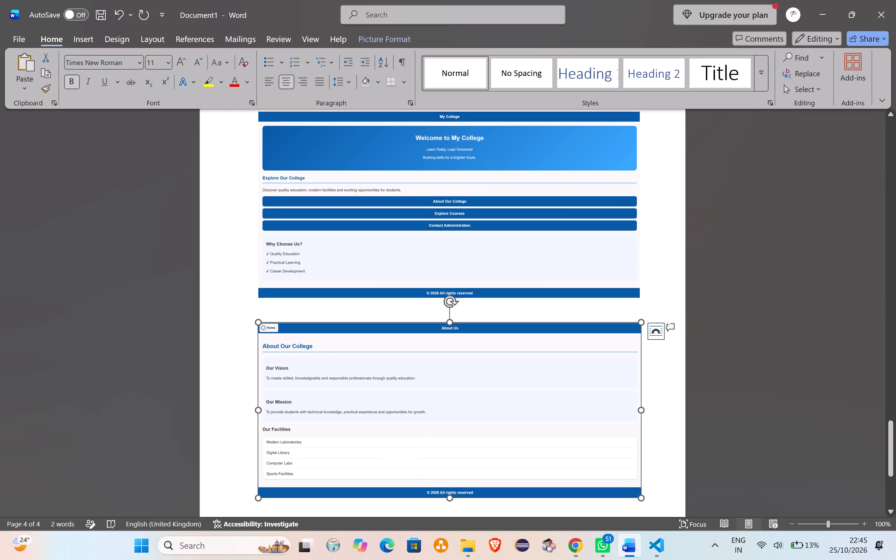
pyautogui.scroll(-5, 616, 451)
pyautogui.moveTo(640, 352); pyautogui.dragTo(651, 370)
pyautogui.click(272, 76)
pyautogui.click(272, 77)
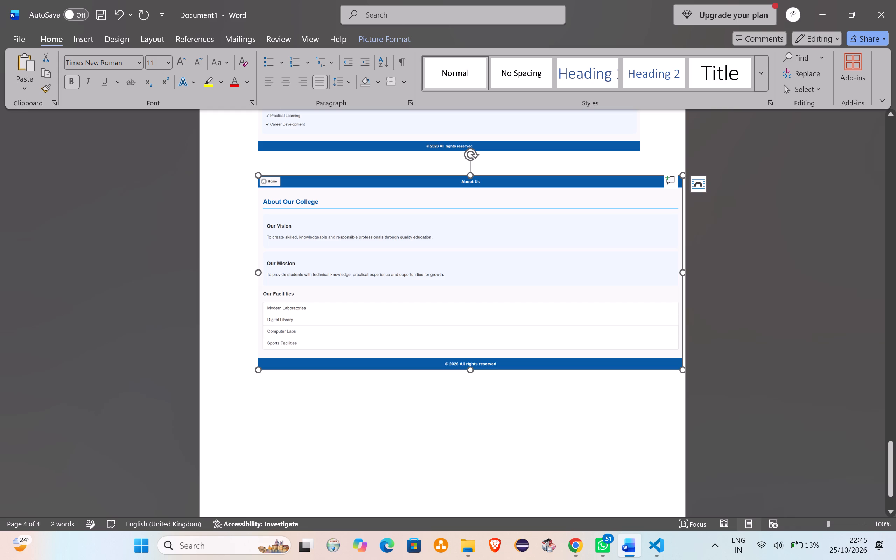
pyautogui.click(287, 85)
pyautogui.moveTo(255, 368); pyautogui.dragTo(282, 319)
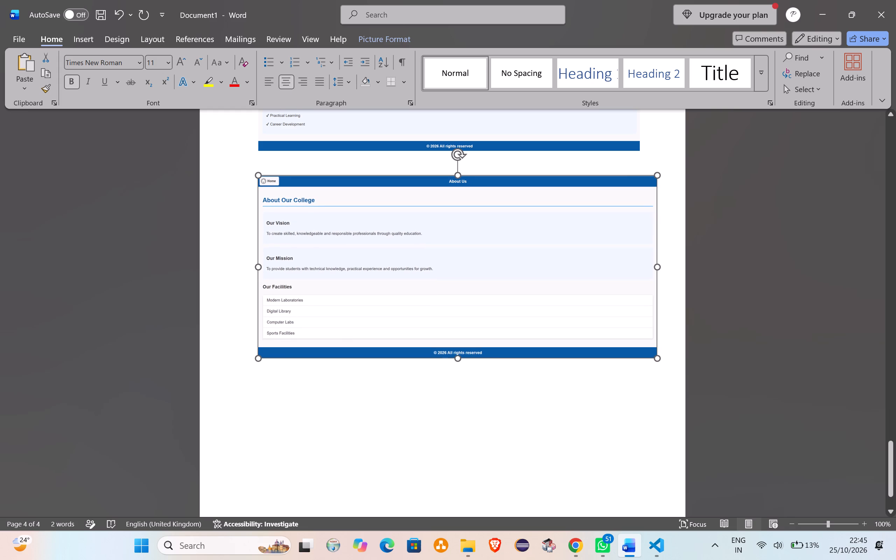
pyautogui.moveTo(282, 319); pyautogui.dragTo(280, 320)
# Enlarge the Home page screenshot slightly in proportion, extending it a little past the text margin.
pyautogui.scroll(6, 321, 326)
pyautogui.click(448, 289)
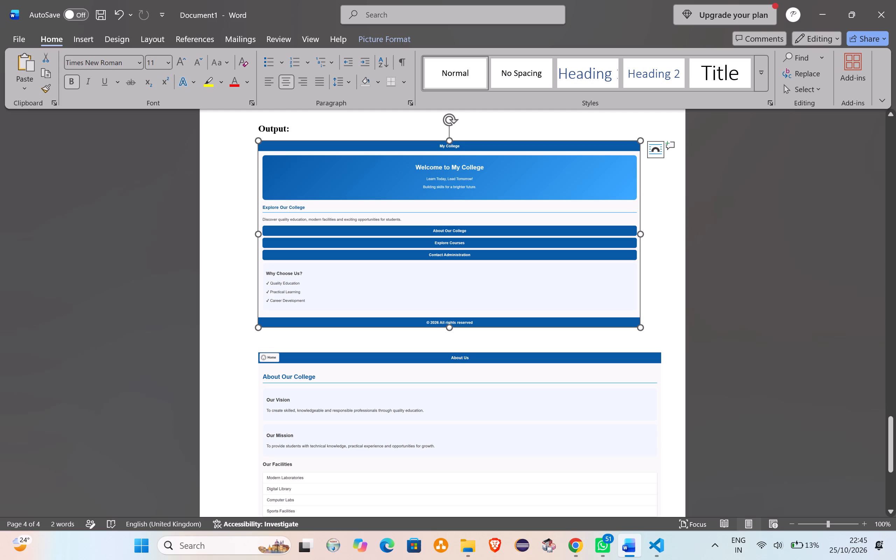
pyautogui.click(640, 330)
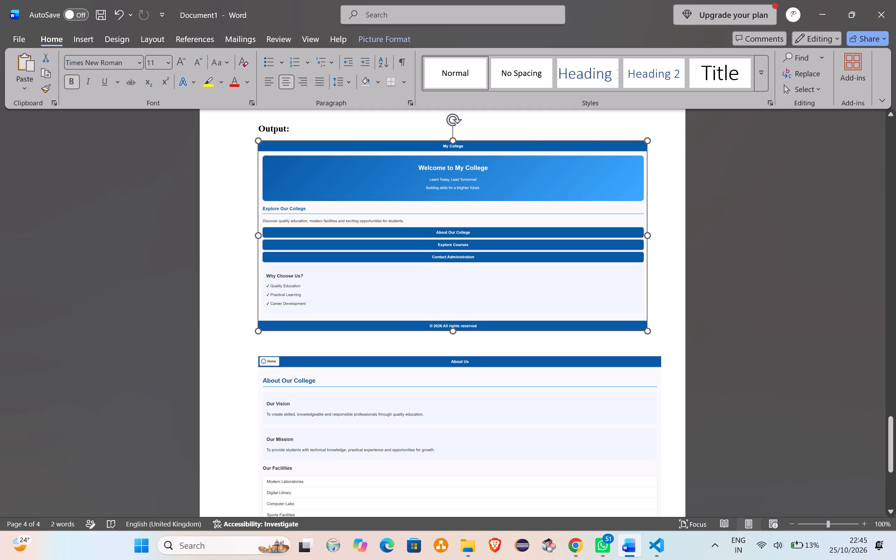
# Narrow the About Us screenshot to about the Home page screenshot's width and stretch it slightly taller.
pyautogui.click(538, 473)
pyautogui.scroll(-4, 497, 442)
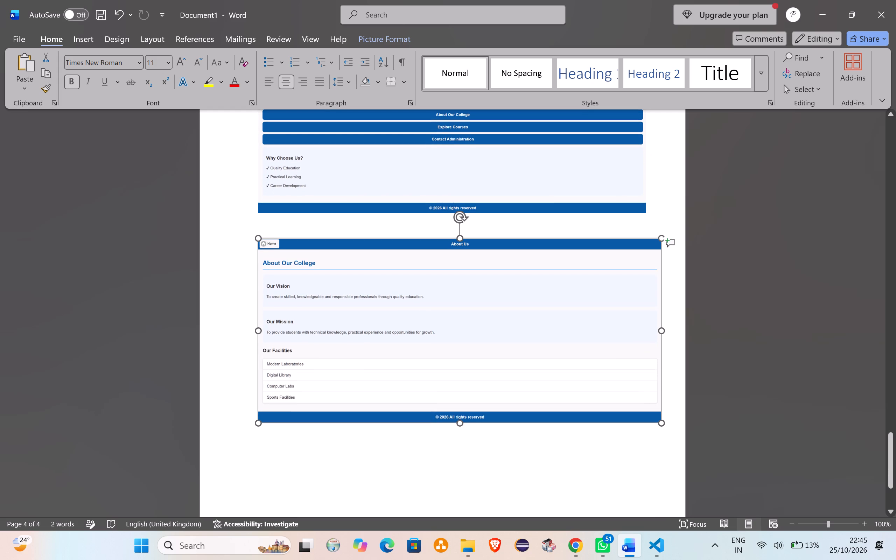
pyautogui.moveTo(659, 330); pyautogui.dragTo(648, 325)
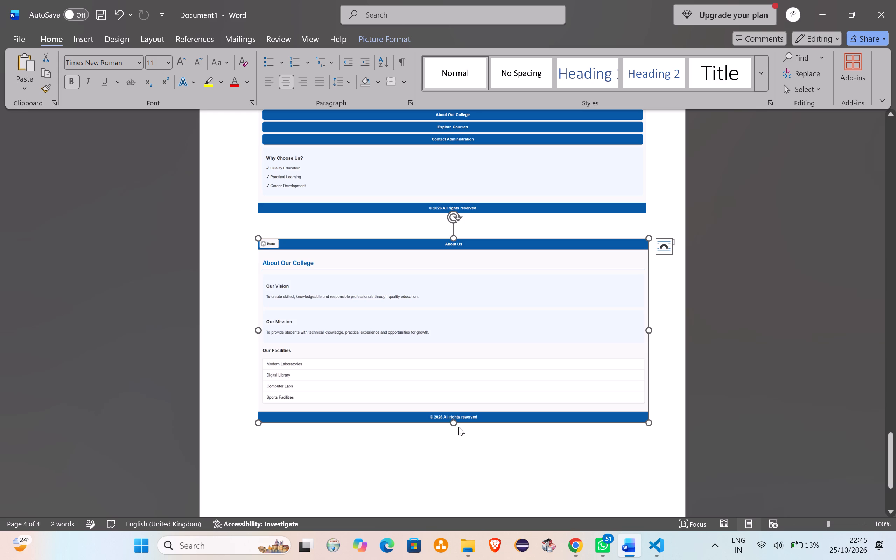
pyautogui.moveTo(451, 422); pyautogui.dragTo(450, 433)
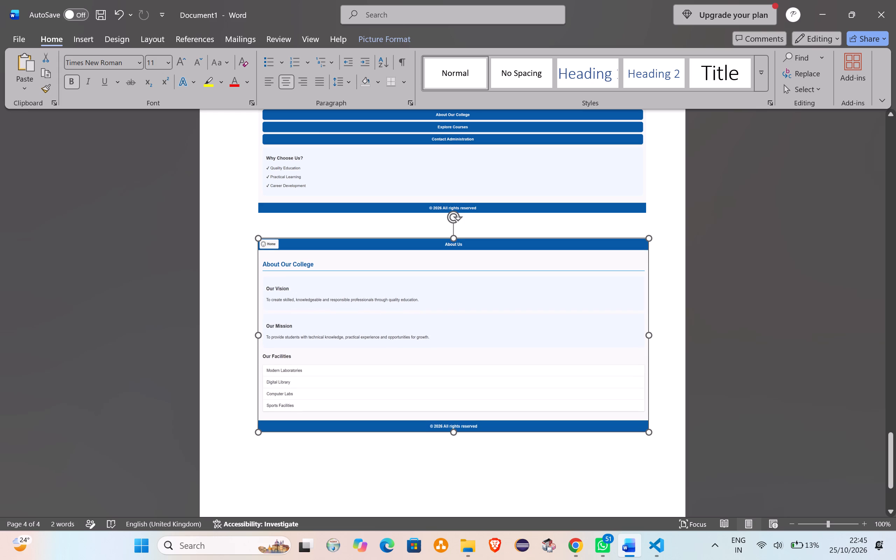
pyautogui.moveTo(450, 433); pyautogui.dragTo(449, 436)
pyautogui.click(358, 470)
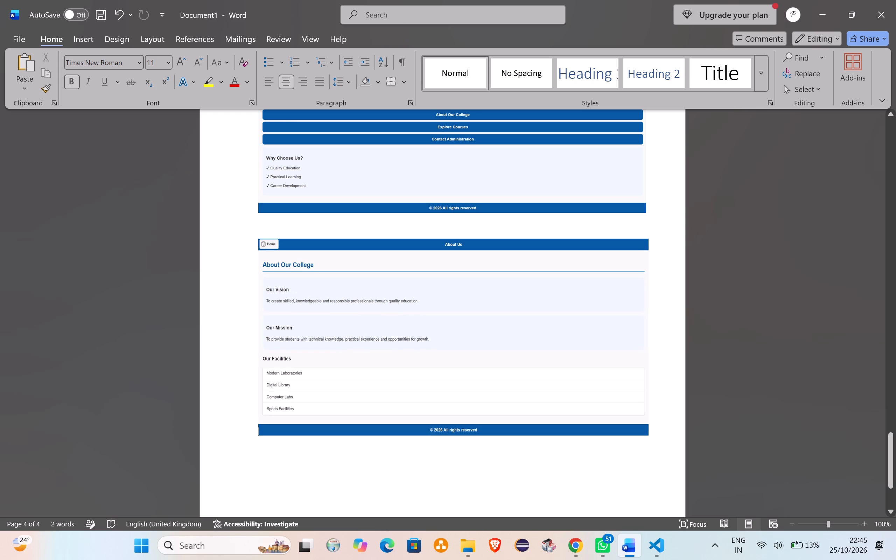
# Add blank lines below the About Us screenshot until the insertion point reaches the start of a new page.
pyautogui.scroll(-5, 537, 440)
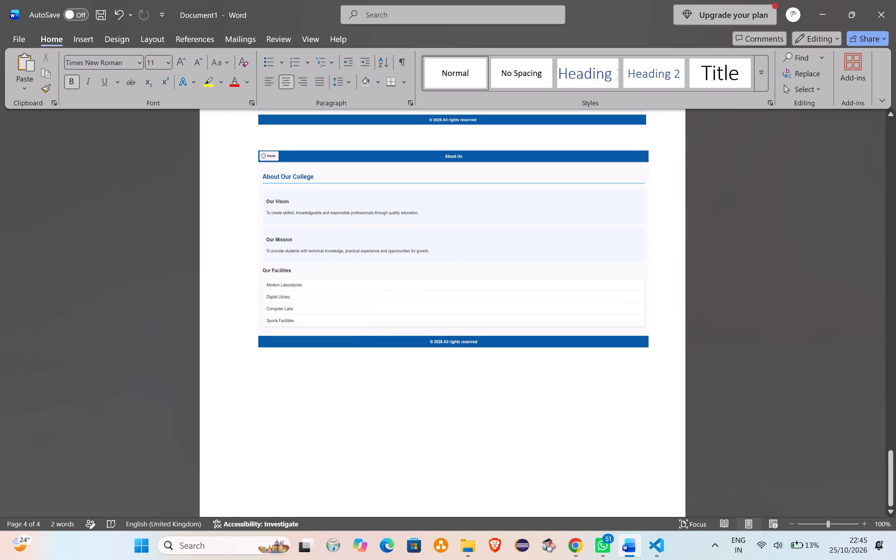
pyautogui.scroll(7, 550, 446)
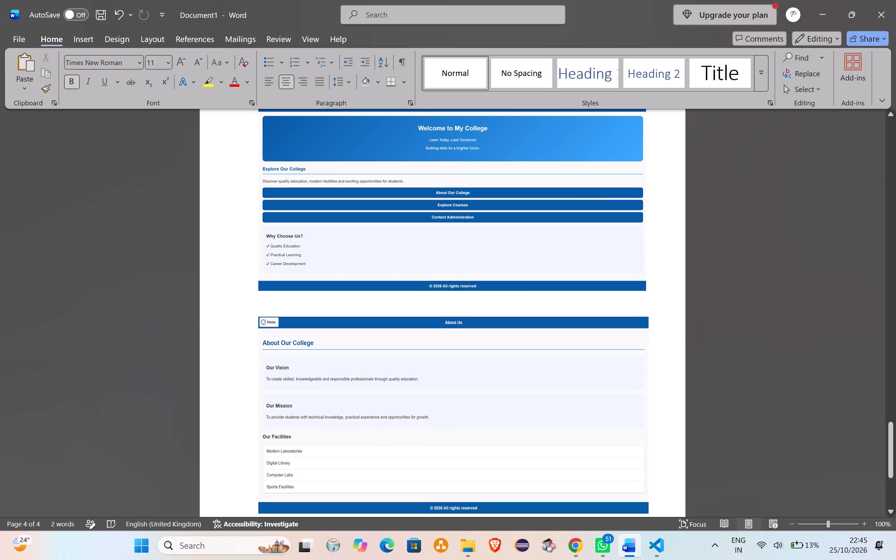
pyautogui.scroll(-10, 611, 419)
pyautogui.click(634, 397)
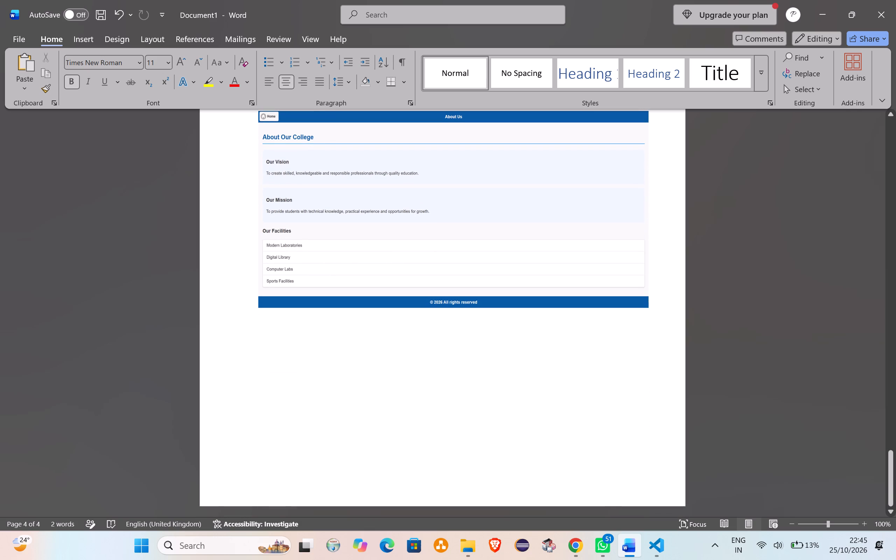
pyautogui.click(670, 327)
pyautogui.click(648, 331)
pyautogui.press('Return')
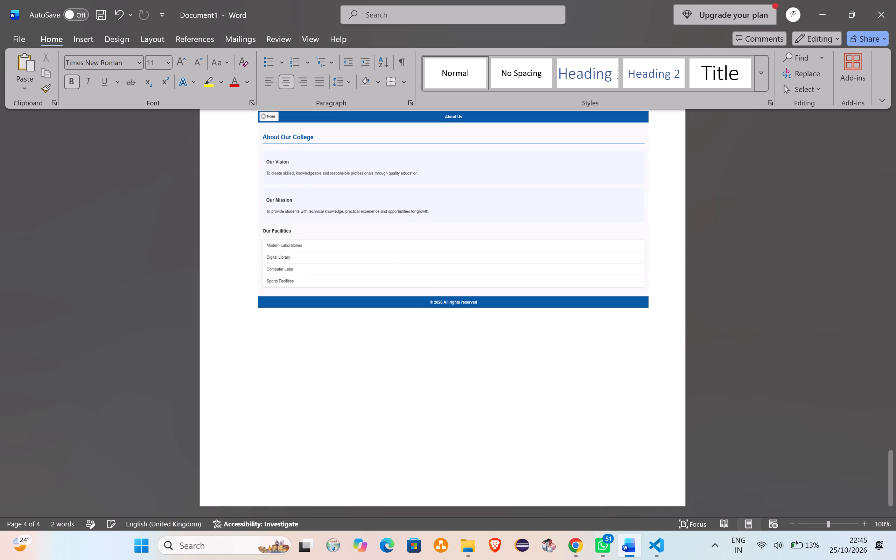
pyautogui.press('Return')
pyautogui.press('Return')
pyautogui.press('Return')
pyautogui.press('Return')
pyautogui.press('Return')
pyautogui.press('Return')
pyautogui.press('Return')
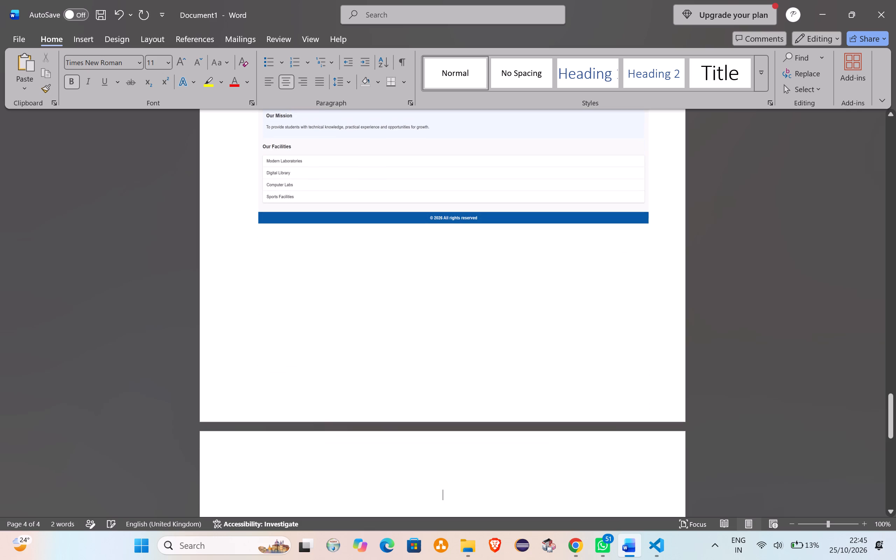
# In Chrome, open the Our Courses page through Home and capture it from header bar to footer with the Snipping Tool.
pyautogui.click(571, 547)
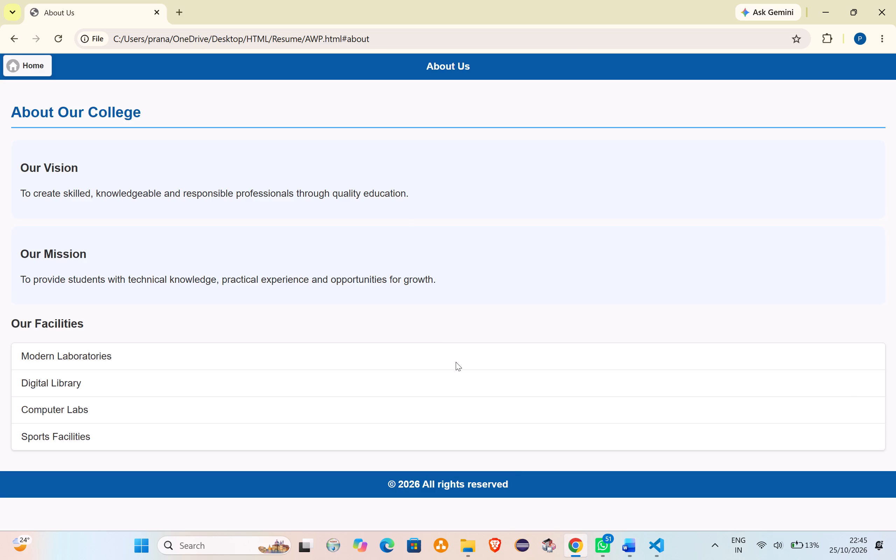
pyautogui.click(12, 72)
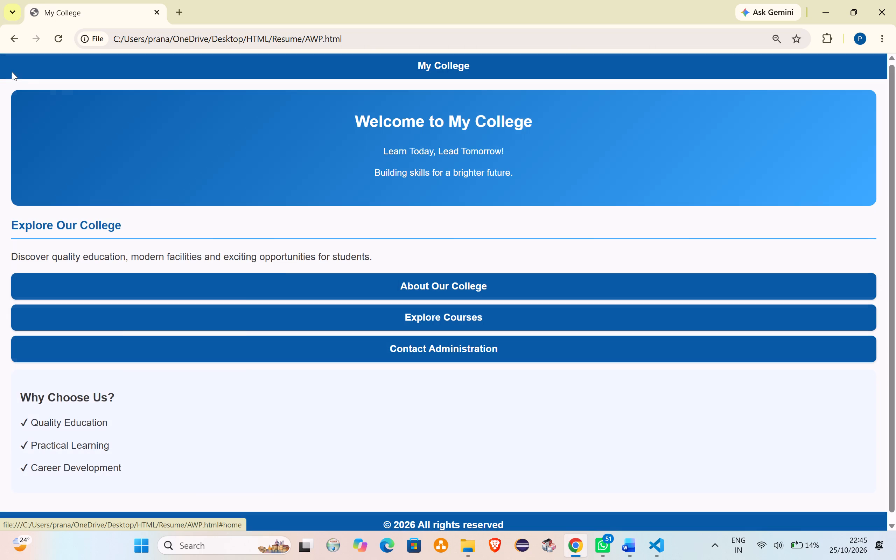
pyautogui.click(404, 317)
pyautogui.scroll(-3, 410, 316)
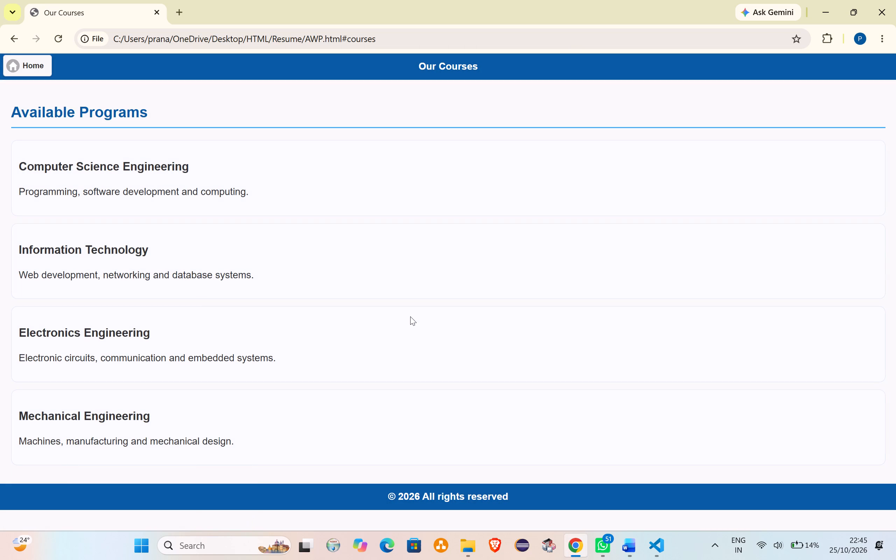
pyautogui.scroll(2, 410, 316)
pyautogui.press('shift+super+s')
pyautogui.moveTo(0, 54); pyautogui.dragTo(0, 54)
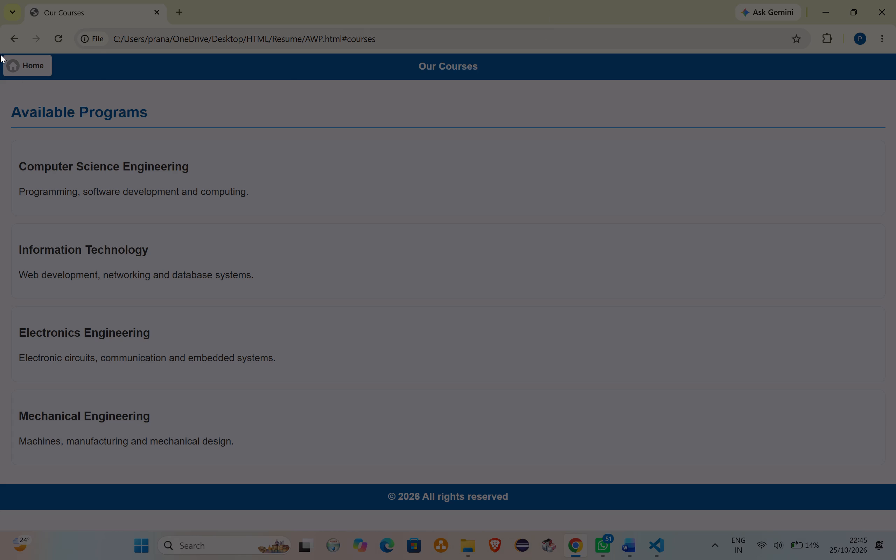
pyautogui.moveTo(0, 54); pyautogui.dragTo(895, 505)
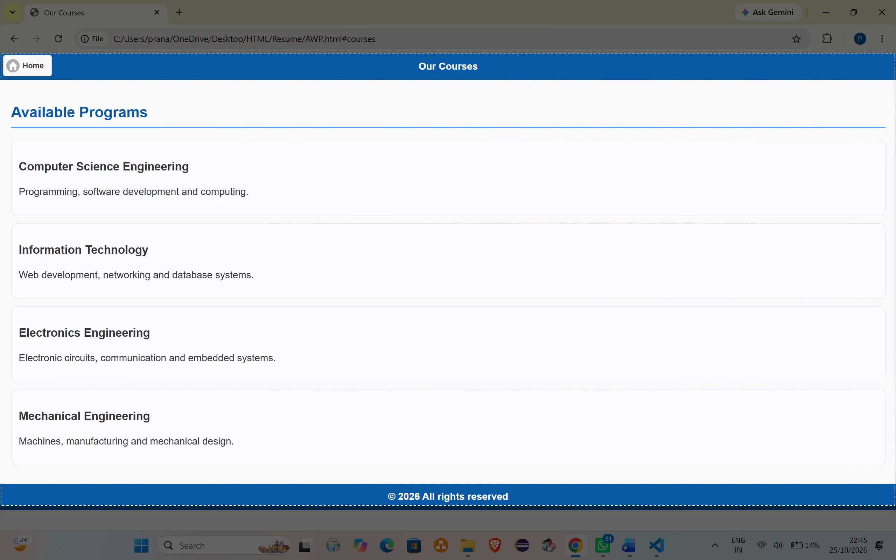
pyautogui.moveTo(895, 505); pyautogui.dragTo(894, 507)
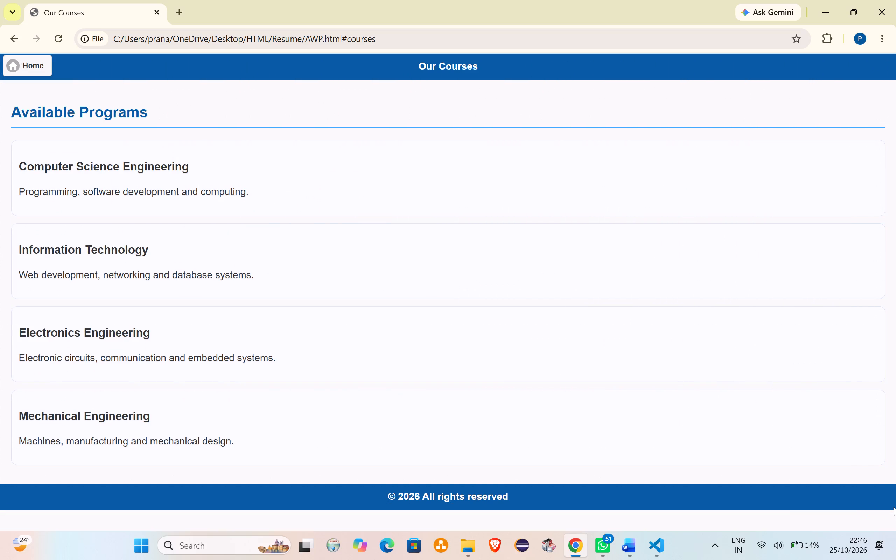
pyautogui.click(729, 373)
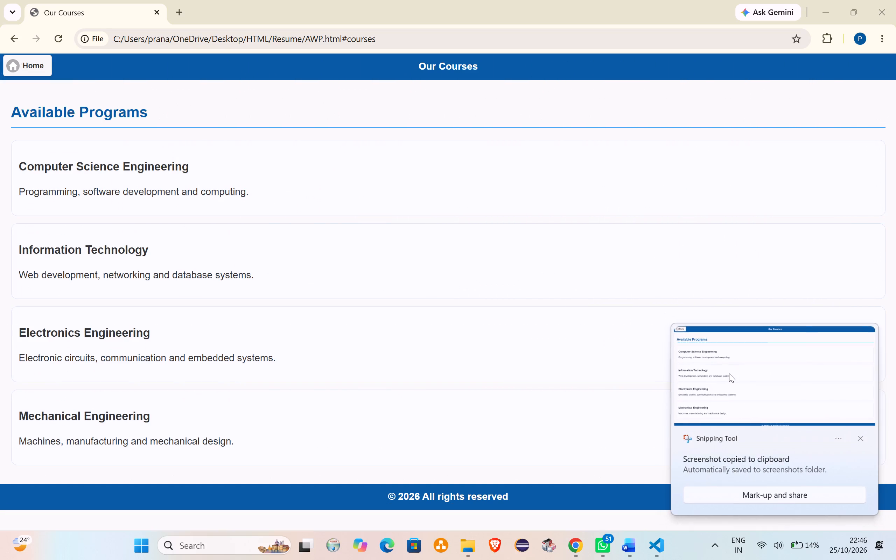
pyautogui.click(640, 230)
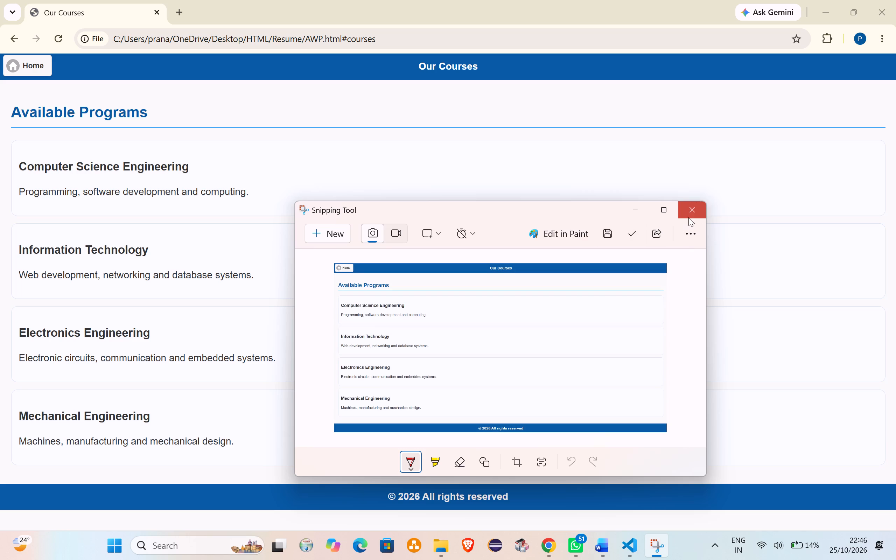
pyautogui.click(689, 217)
# Switch back to Word and paste the Our Courses screenshot at the start of the fifth page.
pyautogui.click(626, 541)
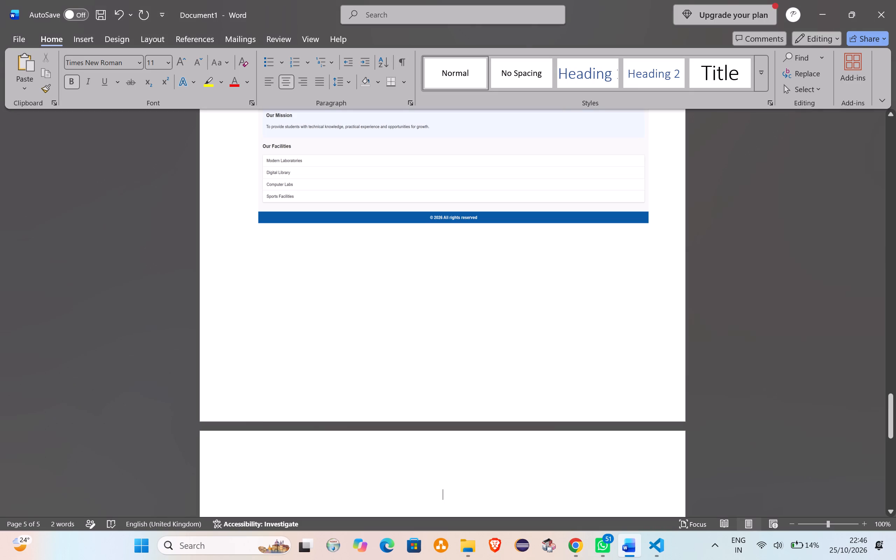
pyautogui.hotkey('ctrl', 'v')
pyautogui.scroll(3, 441, 463)
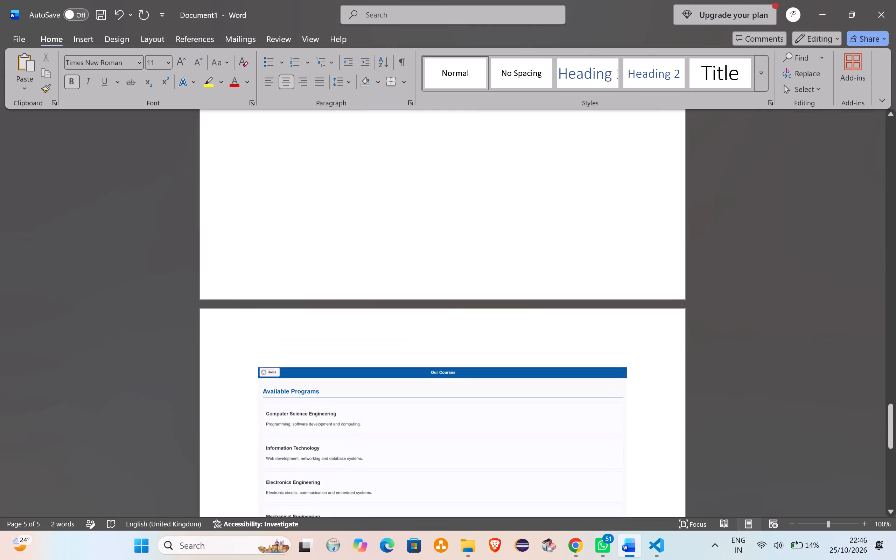
pyautogui.scroll(-1, 441, 463)
# Stretch the Our Courses screenshot slightly wider and taller to about the width of the About Us screenshot.
pyautogui.click(450, 448)
pyautogui.scroll(-4, 514, 424)
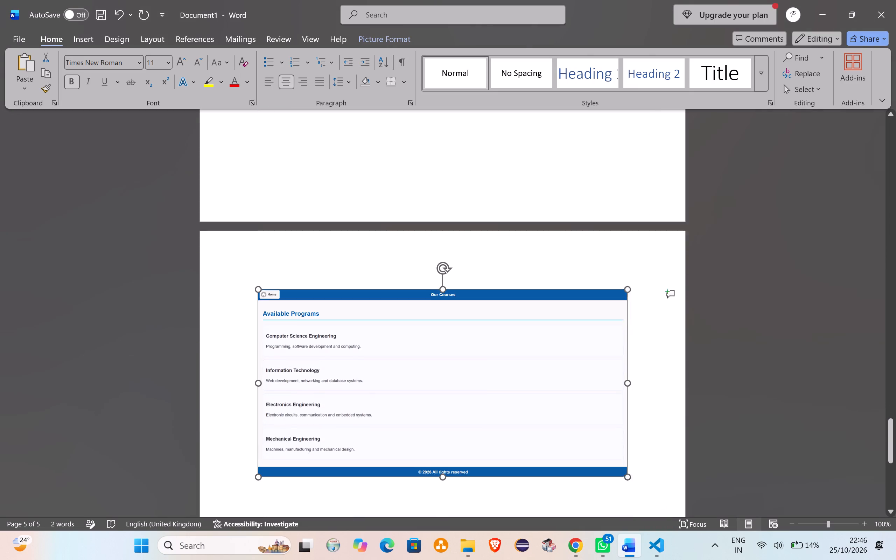
pyautogui.moveTo(631, 347); pyautogui.dragTo(639, 350)
pyautogui.moveTo(449, 437); pyautogui.dragTo(449, 446)
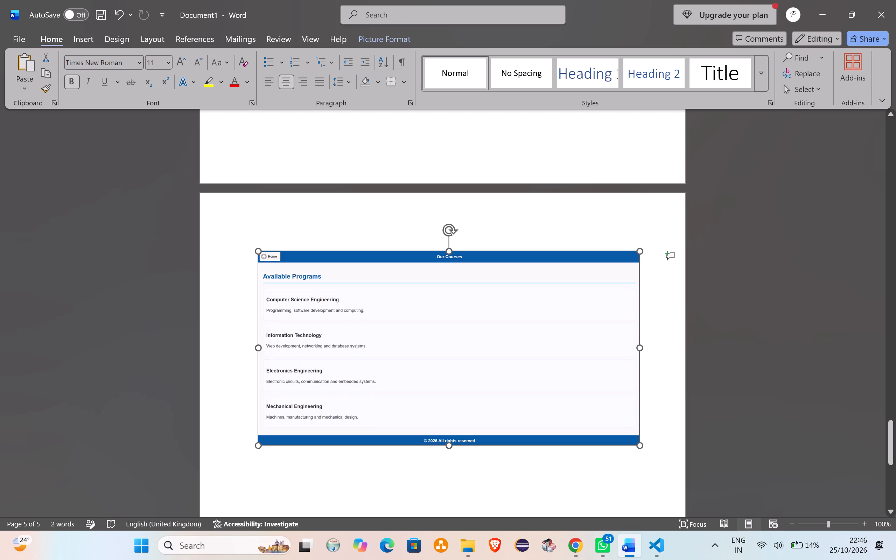
pyautogui.moveTo(449, 446); pyautogui.dragTo(450, 447)
pyautogui.scroll(5, 451, 447)
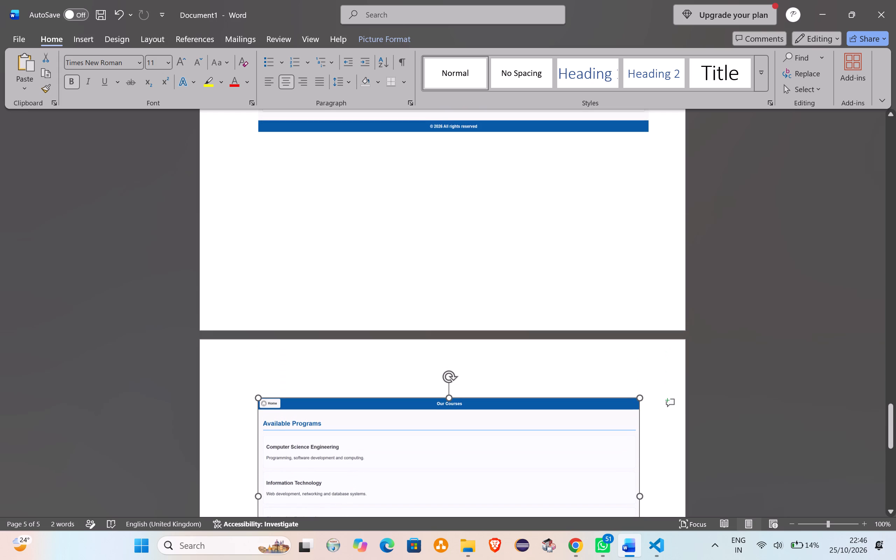
pyautogui.moveTo(256, 498); pyautogui.dragTo(252, 496)
pyautogui.scroll(8, 328, 391)
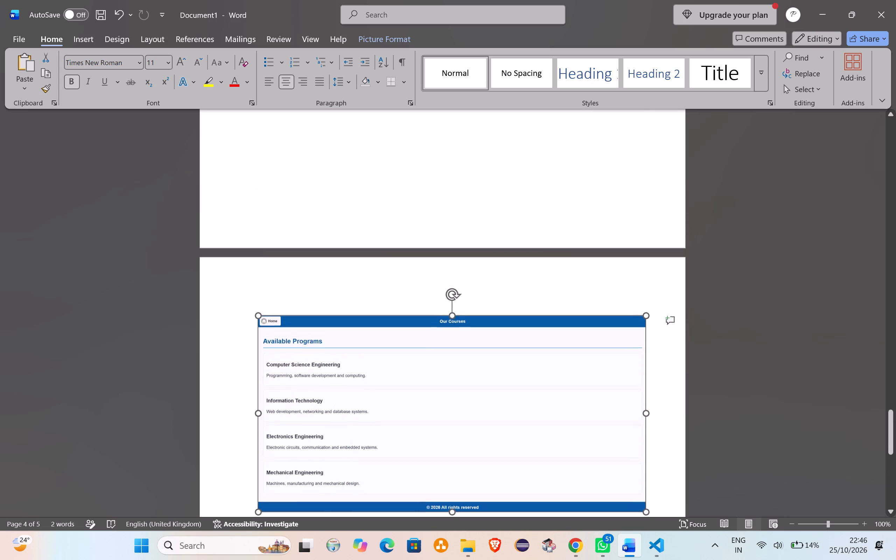
pyautogui.scroll(2, 329, 391)
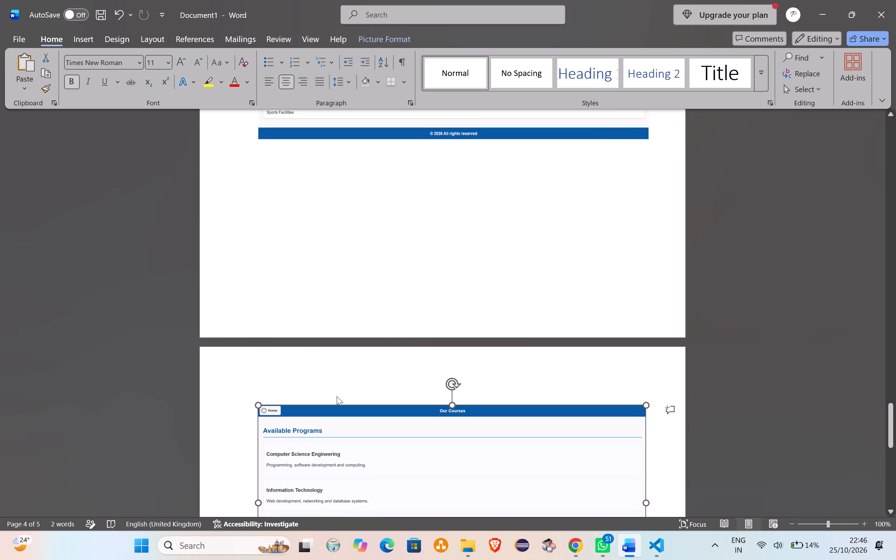
# Start a new line directly below the Our Courses screenshot.
pyautogui.scroll(-11, 411, 415)
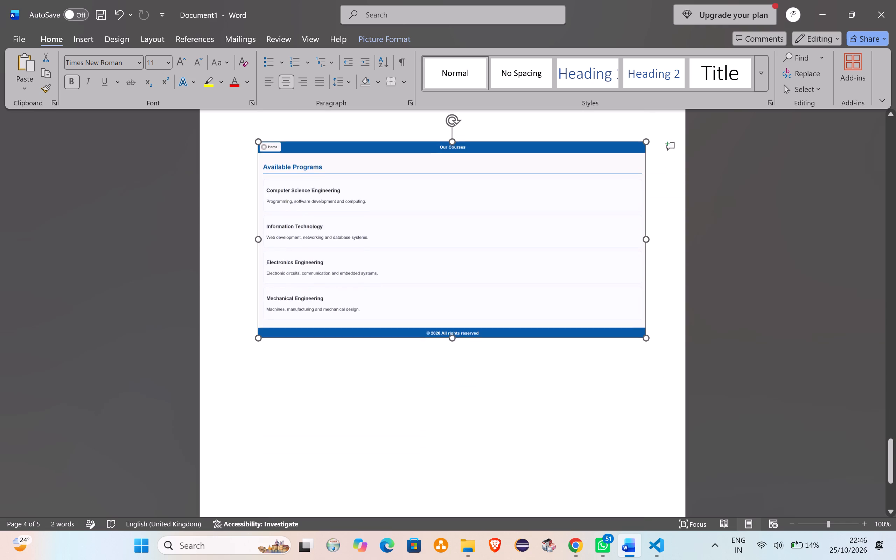
pyautogui.click(430, 378)
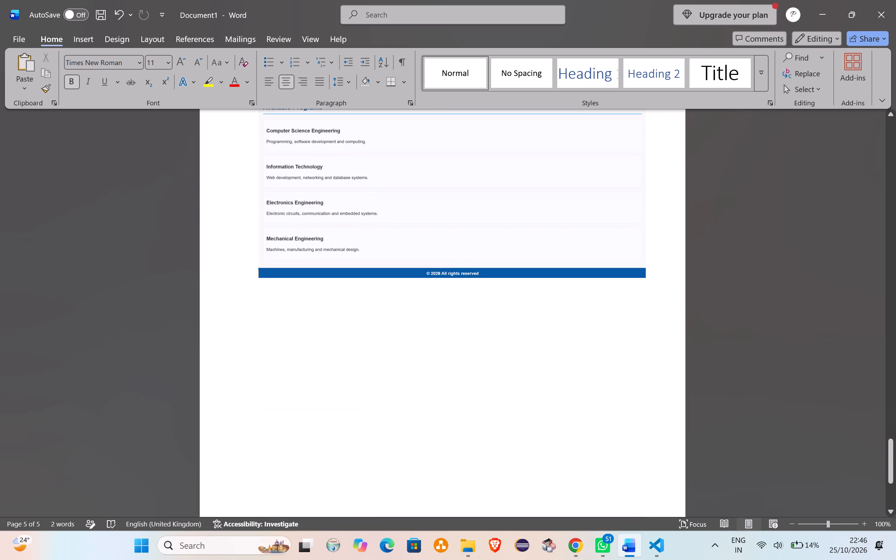
pyautogui.click(660, 280)
pyautogui.press('Return')
# Switch to Chrome and open the Contact Us page from the My College home page.
pyautogui.click(578, 543)
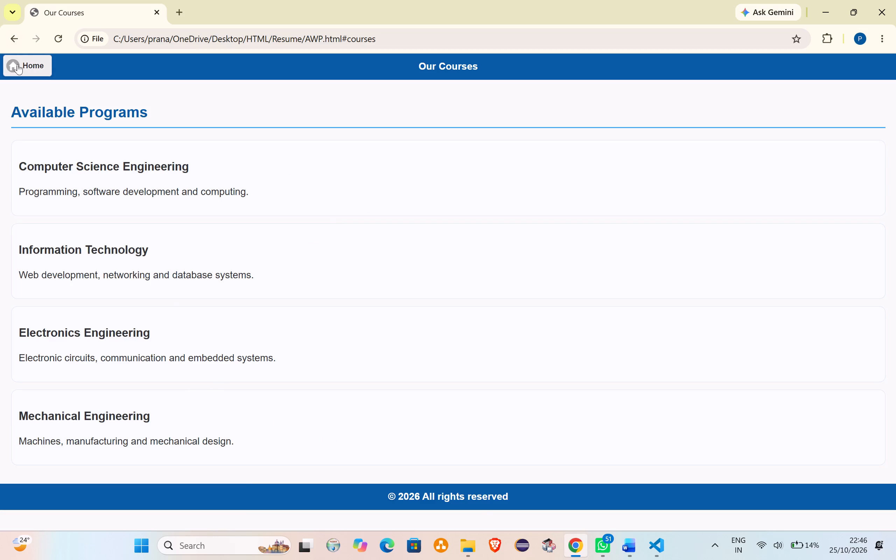
pyautogui.click(17, 64)
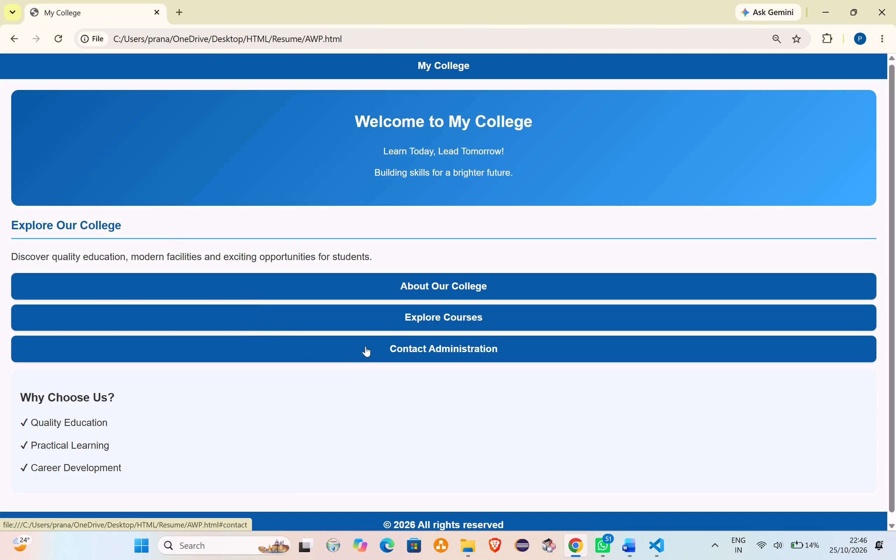
pyautogui.click(395, 323)
pyautogui.click(36, 61)
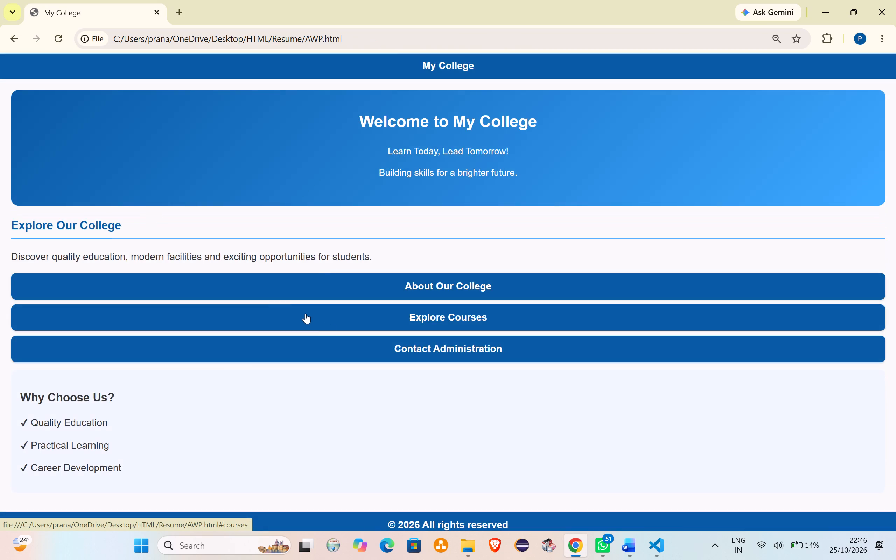
pyautogui.click(371, 351)
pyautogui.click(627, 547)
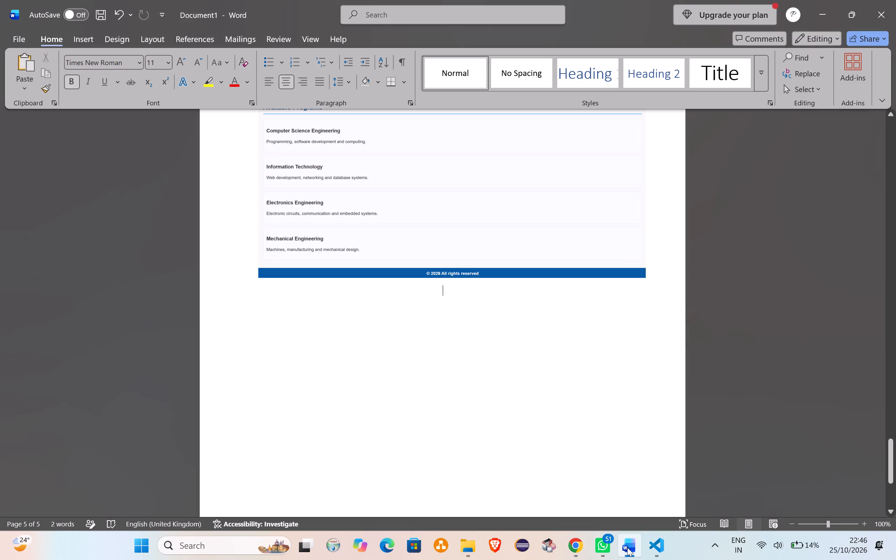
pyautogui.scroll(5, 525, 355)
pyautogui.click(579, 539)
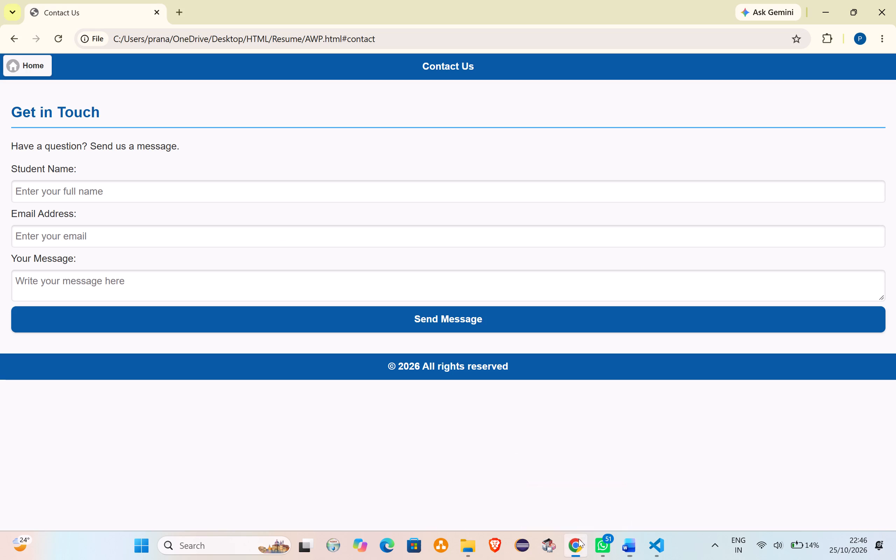
# Fill in the Student Name field of the Contact Us form with the student's name.
pyautogui.click(179, 194)
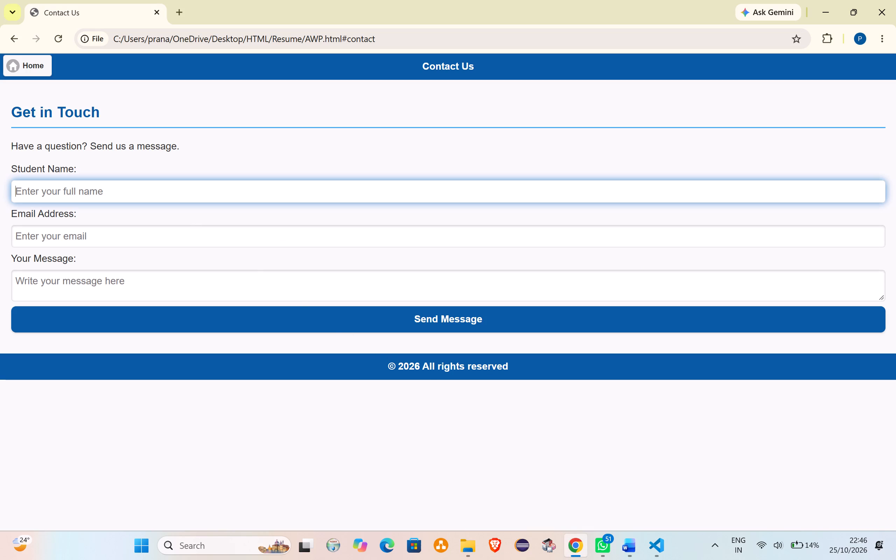
pyautogui.hotkey('shift', 'p')
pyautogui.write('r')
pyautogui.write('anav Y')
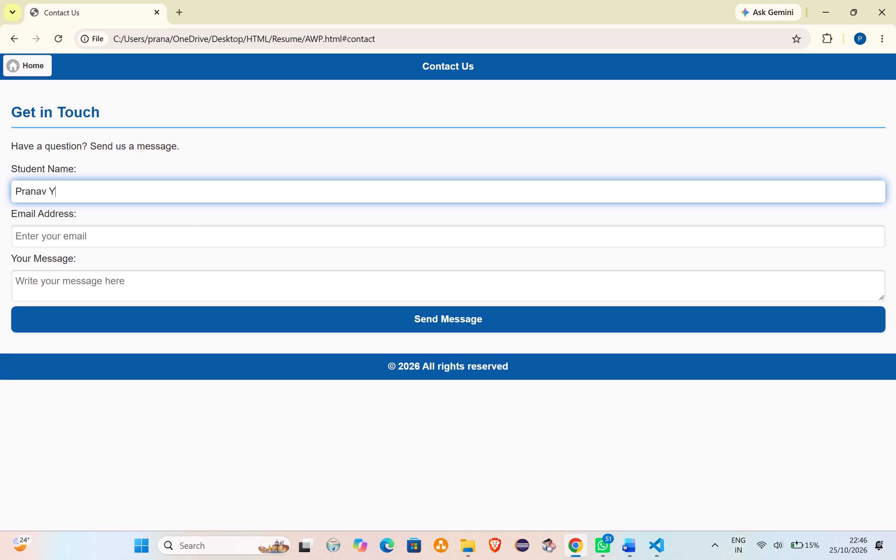
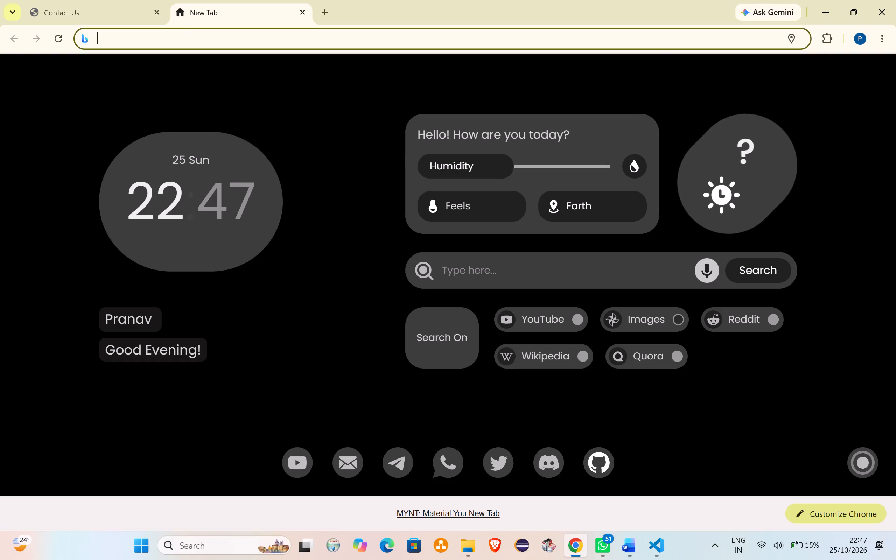
# Search the web for "enquiry admission for b.tech give meaningful sentence".
pyautogui.write('n')
pyautogui.write('qur')
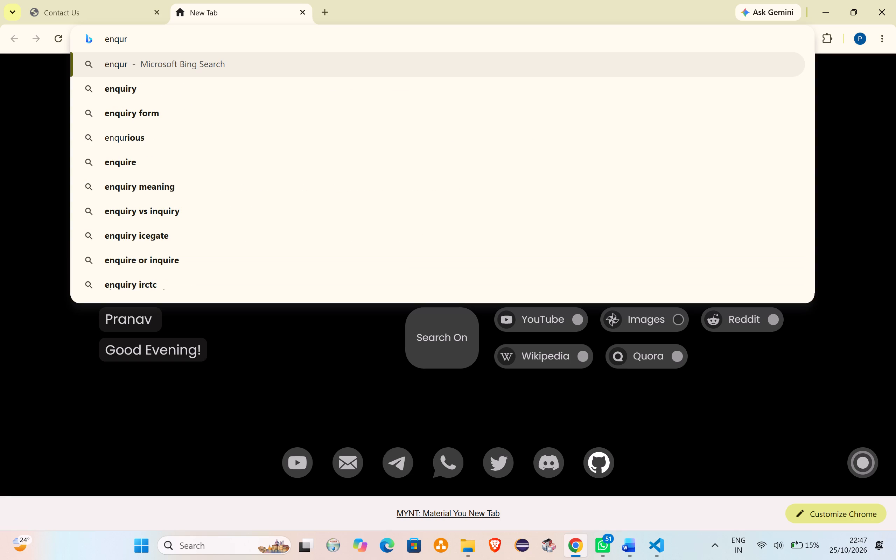
pyautogui.press('BackSpace')
pyautogui.write('iry')
pyautogui.press('space')
pyautogui.press('a')
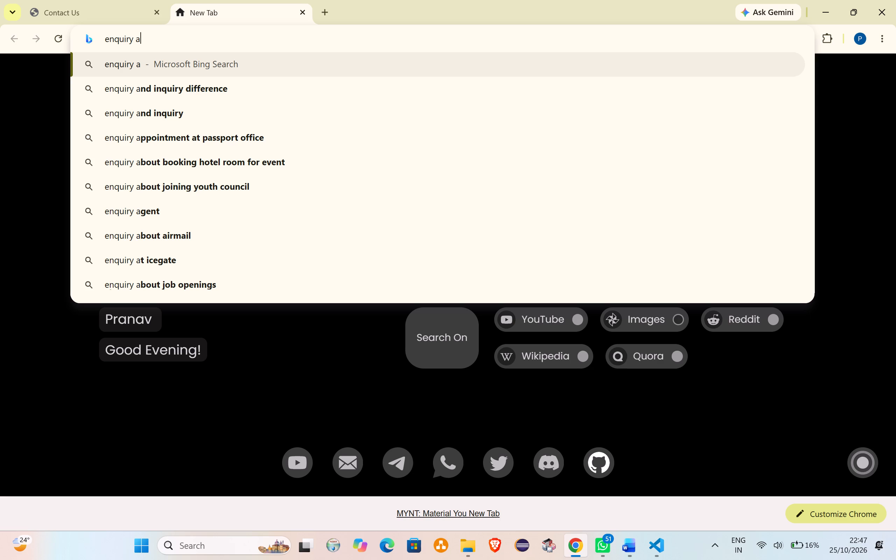
pyautogui.write('dmi')
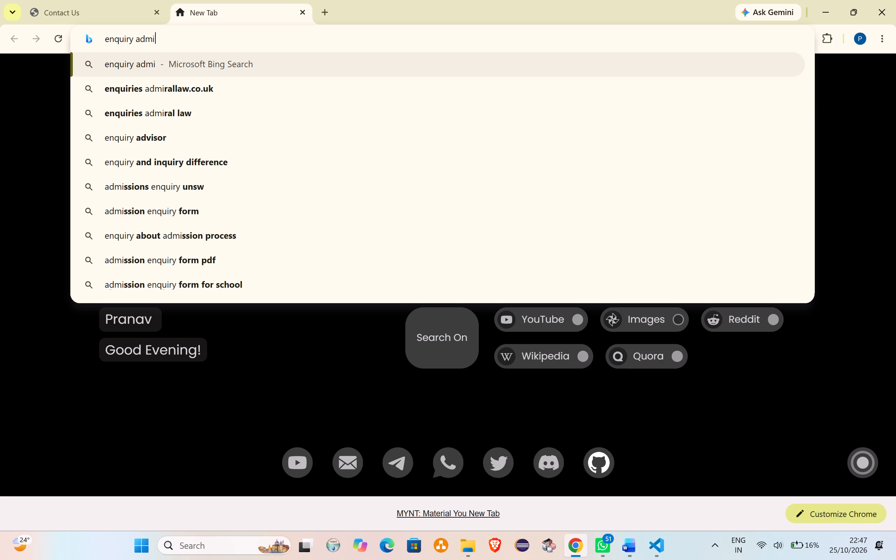
pyautogui.write('ssion')
pyautogui.press('space')
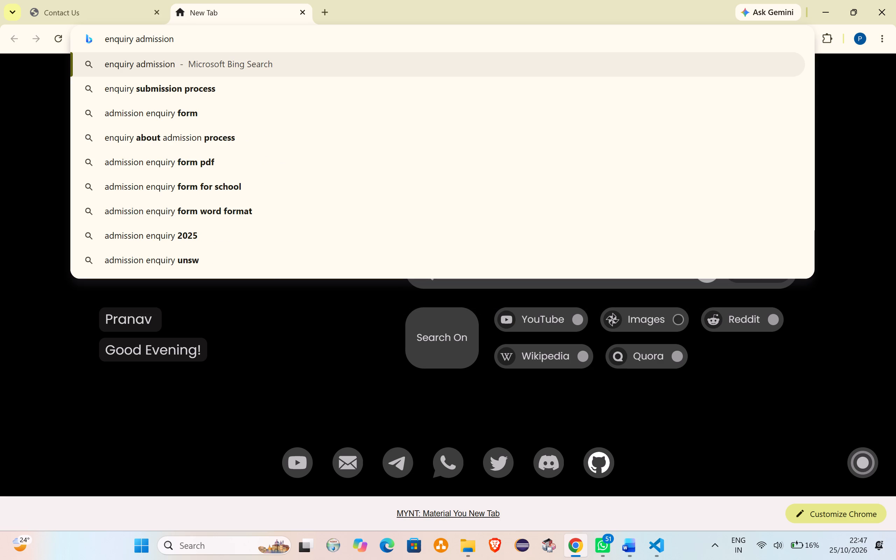
pyautogui.write('for')
pyautogui.press('space')
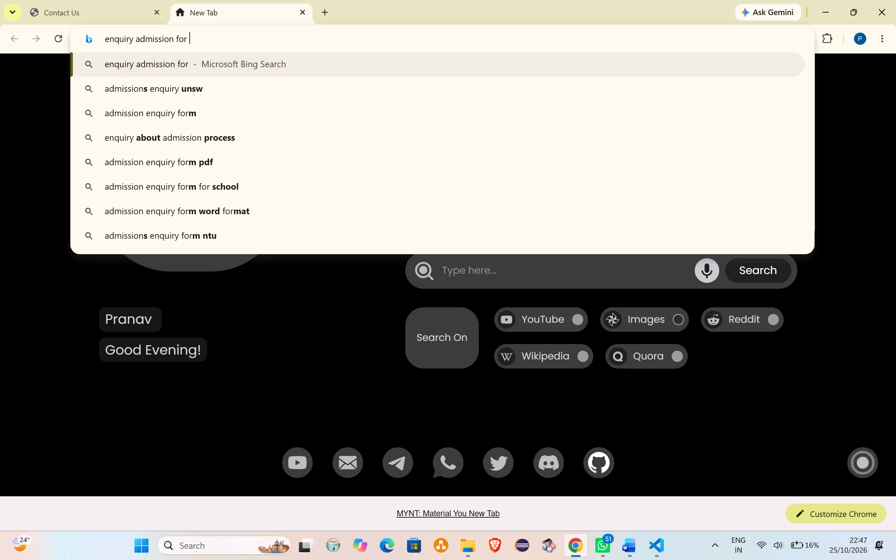
pyautogui.press('b')
pyautogui.write('.tec')
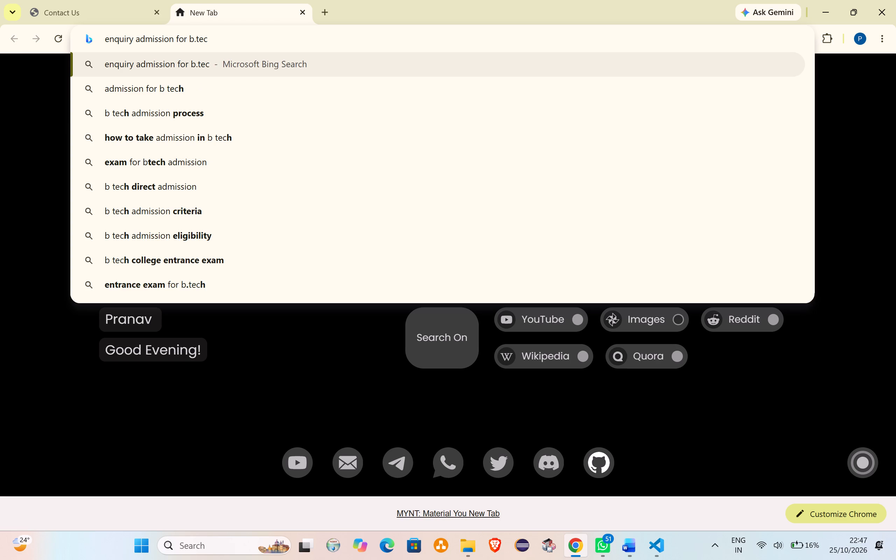
pyautogui.write('h')
pyautogui.press('space')
pyautogui.press('f')
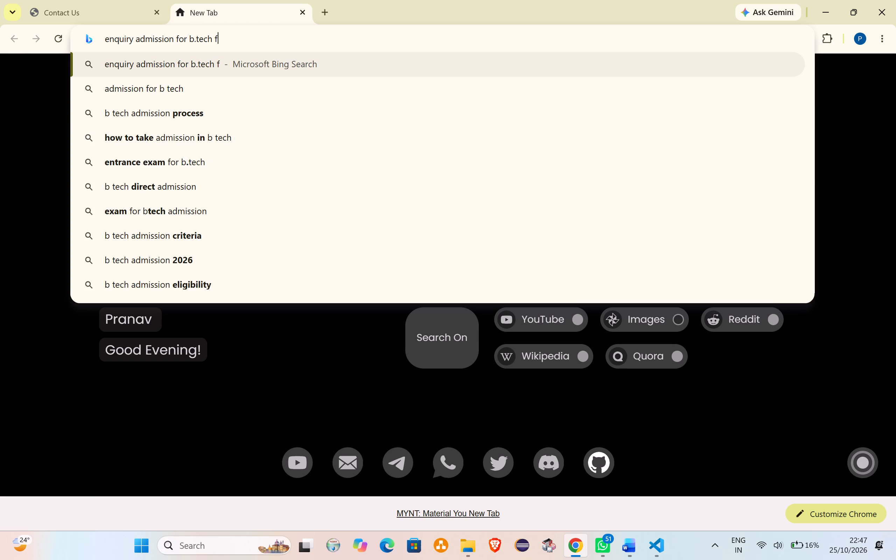
pyautogui.press('BackSpace')
pyautogui.write('give')
pyautogui.press('space')
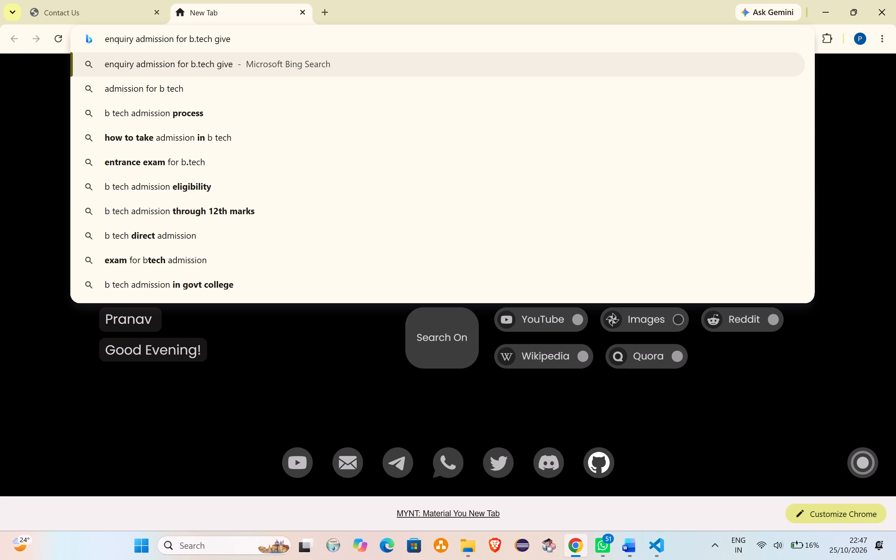
pyautogui.write('meaning')
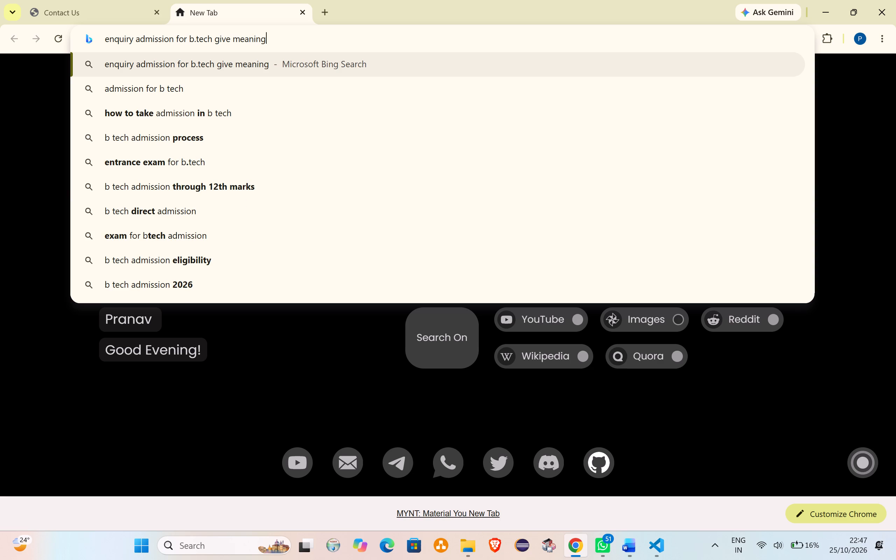
pyautogui.write('ful')
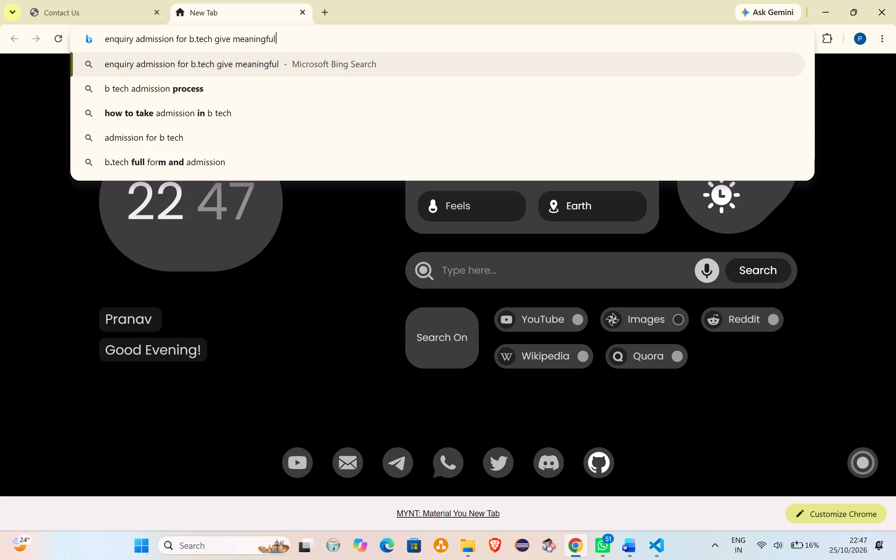
pyautogui.press('space')
pyautogui.write('sentence')
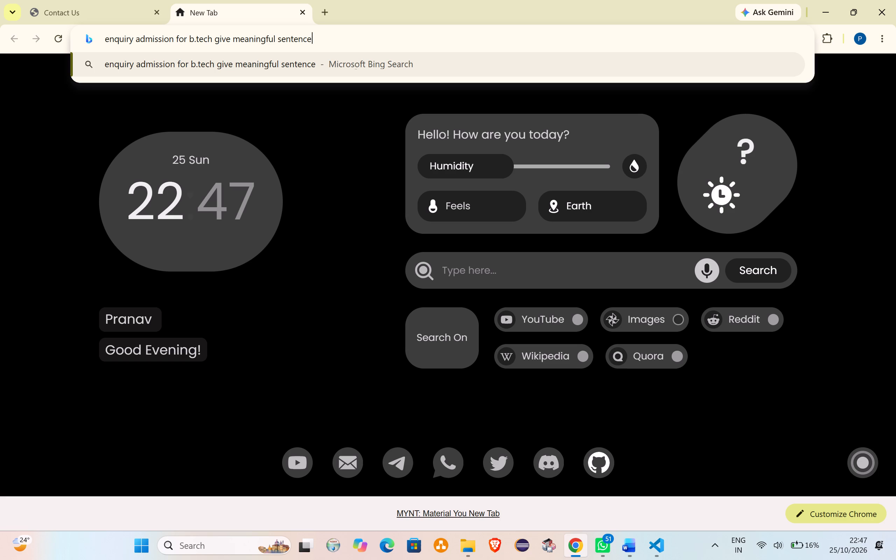
pyautogui.press('Return')
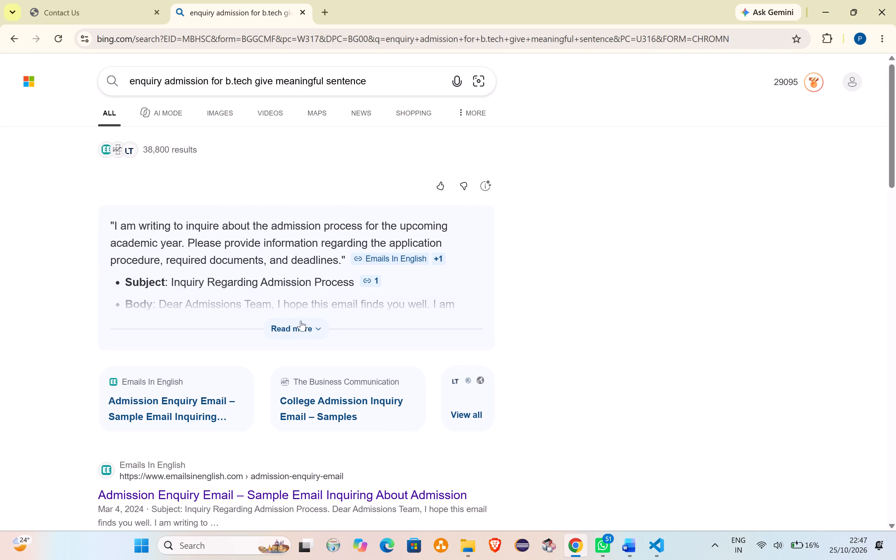
# Expand the summarised answer in the search results and open its Emails In English source page for the admission enquiry email.
pyautogui.click(306, 330)
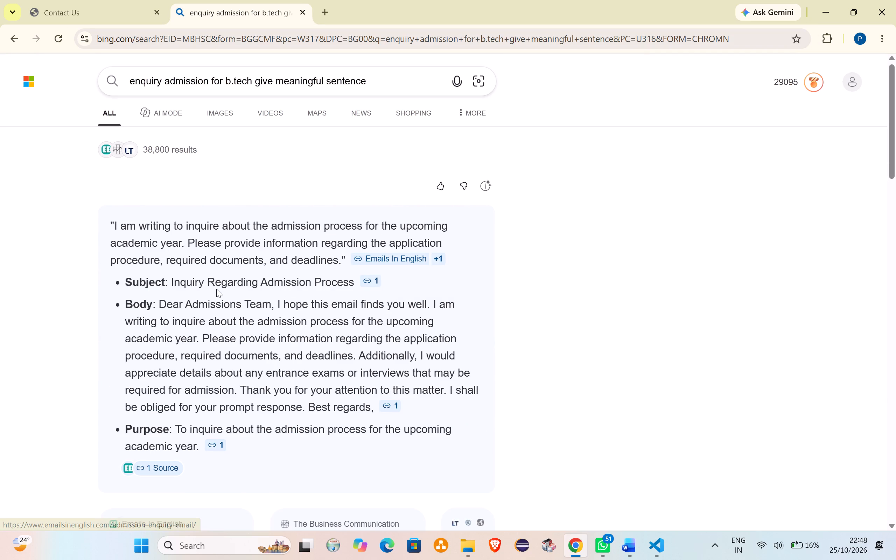
pyautogui.scroll(-3, 439, 281)
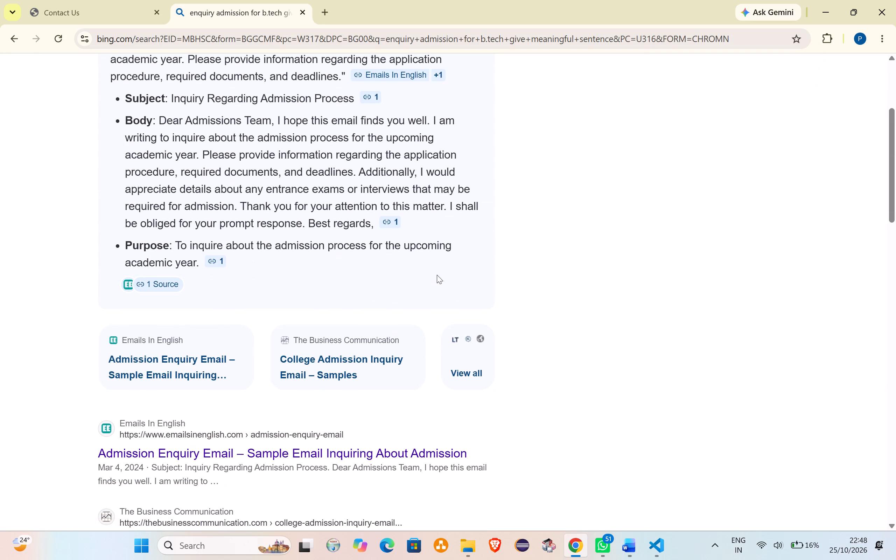
pyautogui.scroll(3, 430, 265)
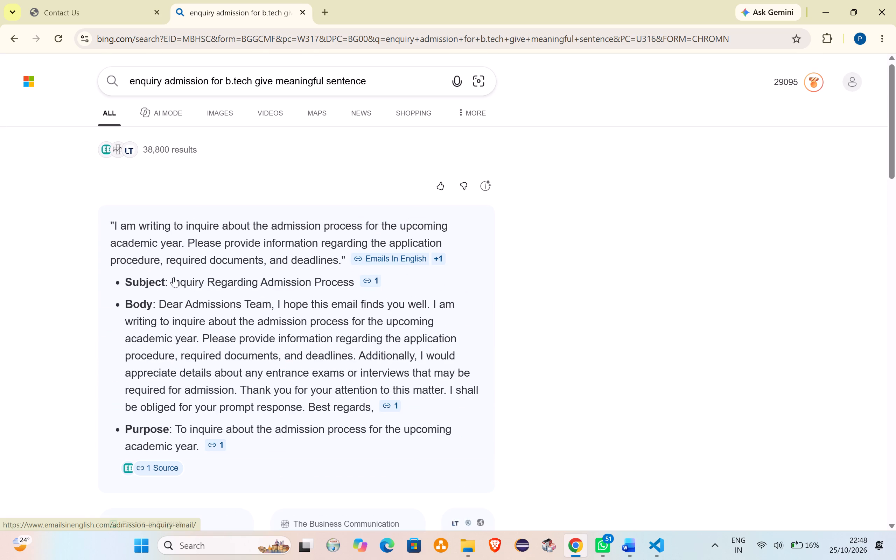
pyautogui.moveTo(172, 280); pyautogui.dragTo(197, 281)
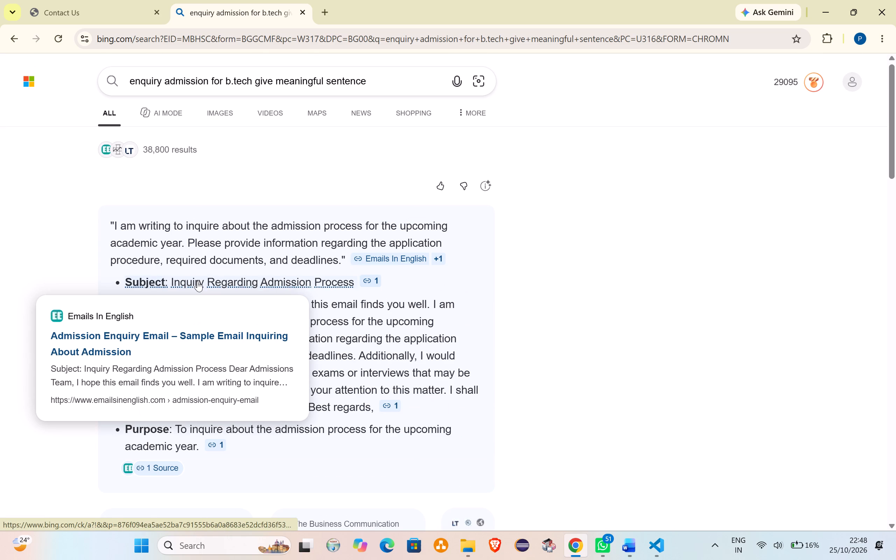
pyautogui.click(348, 283)
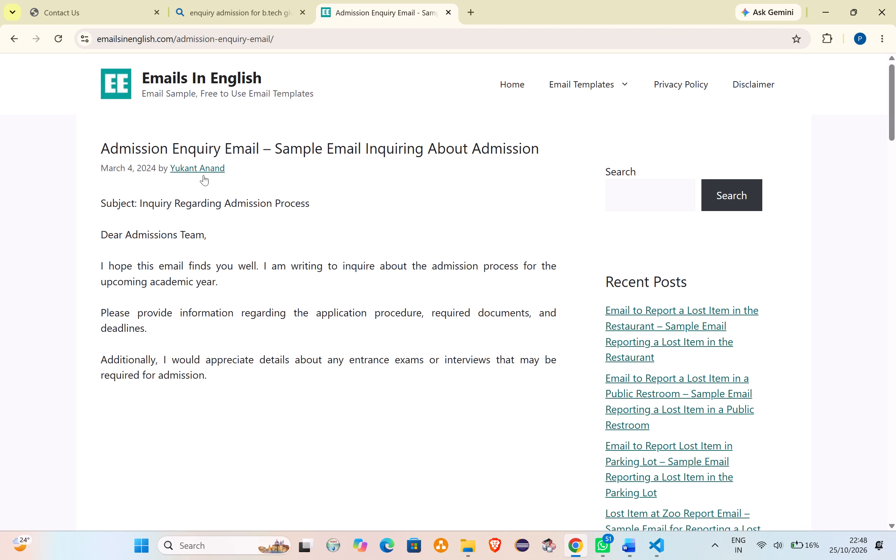
# Copy the subject text "Inquiry Regarding Admission Process" from the sample email and return to the Contact Us form.
pyautogui.moveTo(141, 204); pyautogui.dragTo(207, 204)
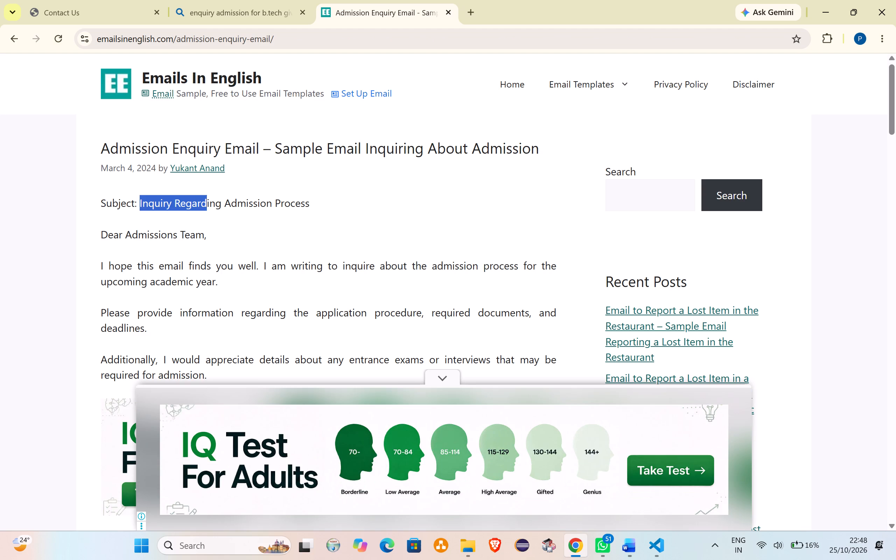
pyautogui.moveTo(207, 204); pyautogui.dragTo(310, 204)
pyautogui.rightClick(310, 204)
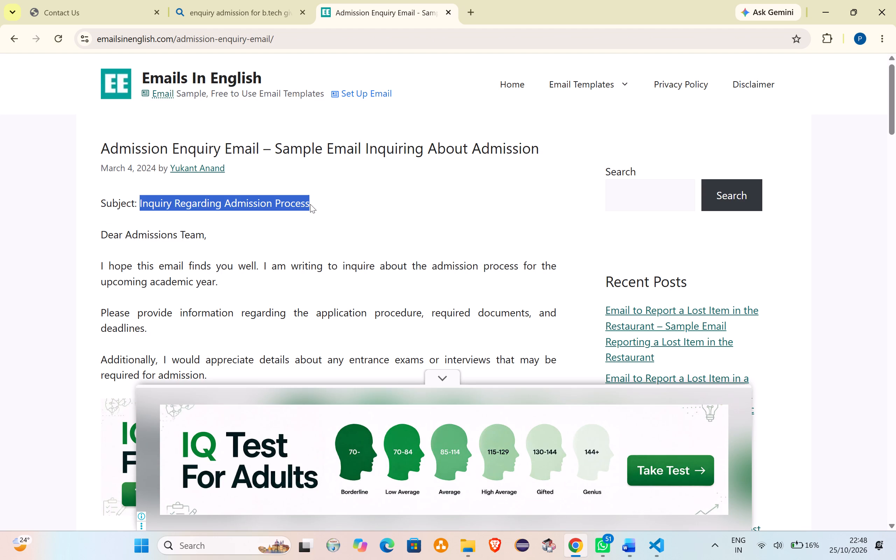
pyautogui.click(321, 171)
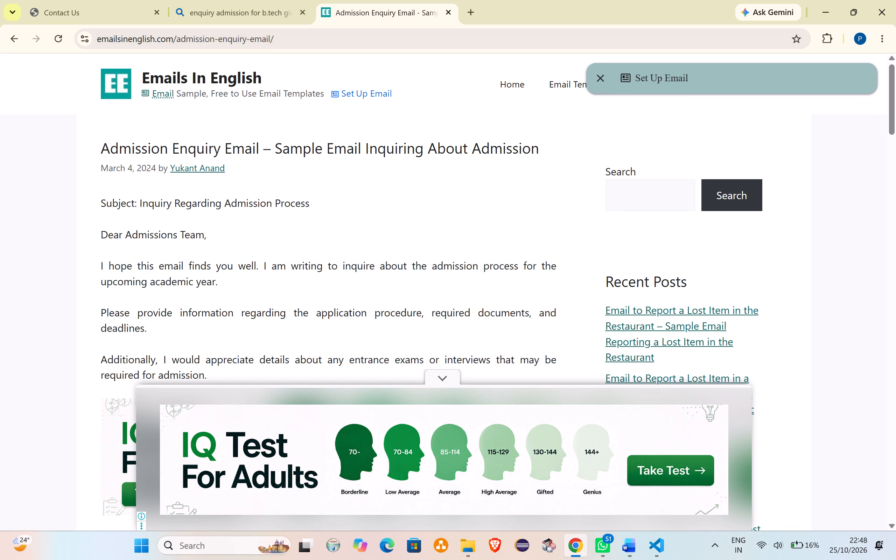
pyautogui.moveTo(140, 204); pyautogui.dragTo(313, 202)
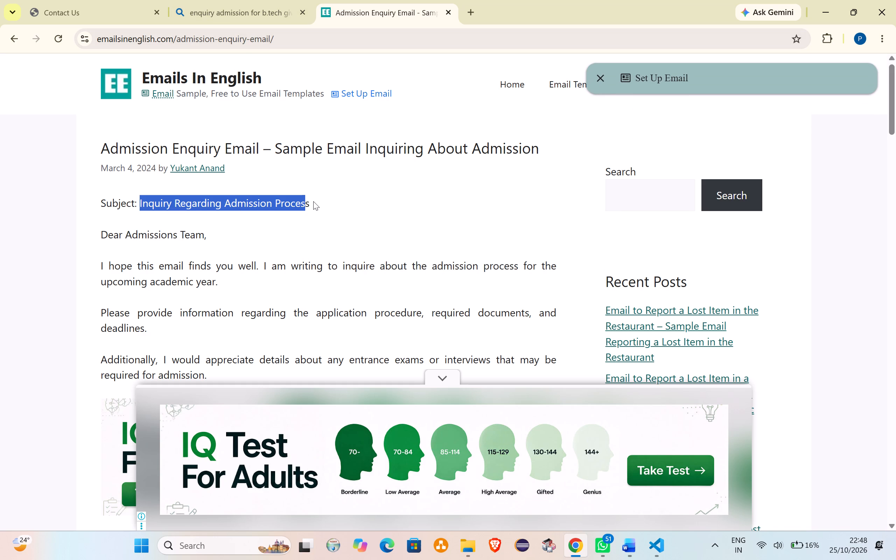
pyautogui.hotkey('ctrl', 'c')
pyautogui.click(447, 13)
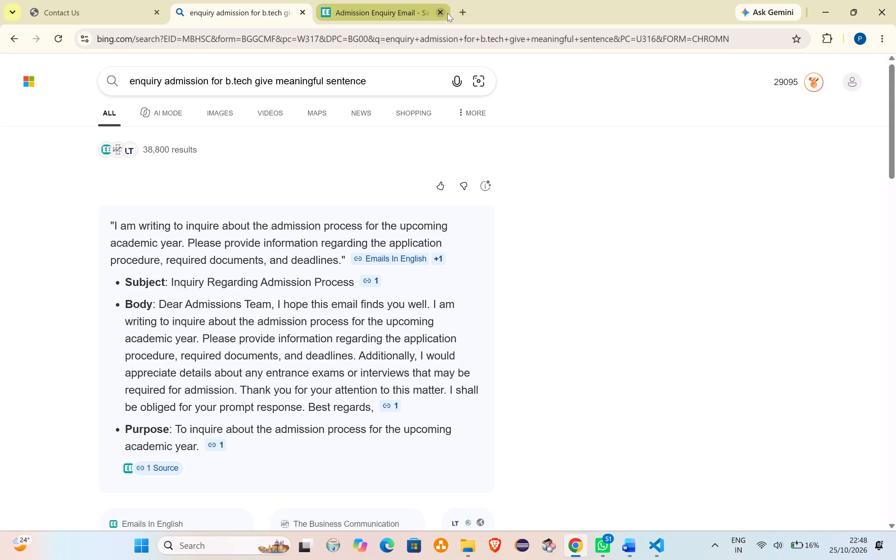
pyautogui.scroll(-6, 273, 182)
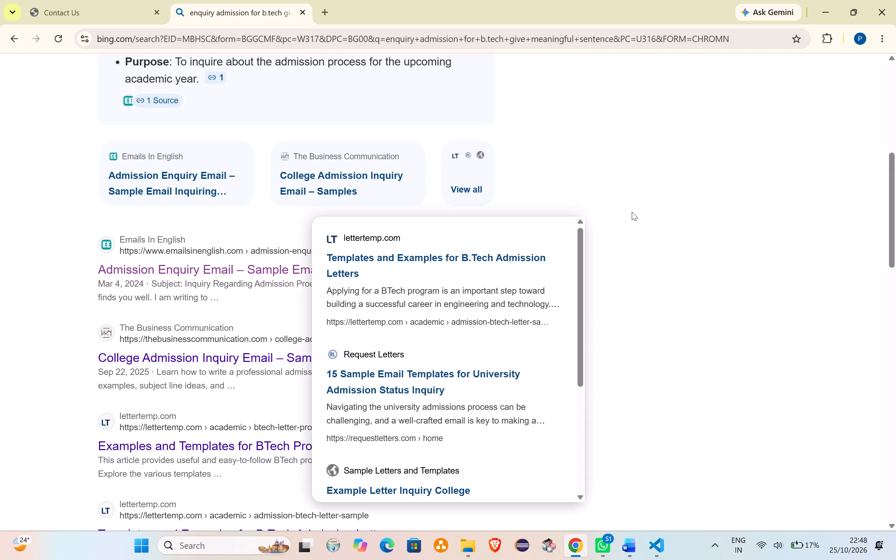
pyautogui.scroll(-7, 635, 227)
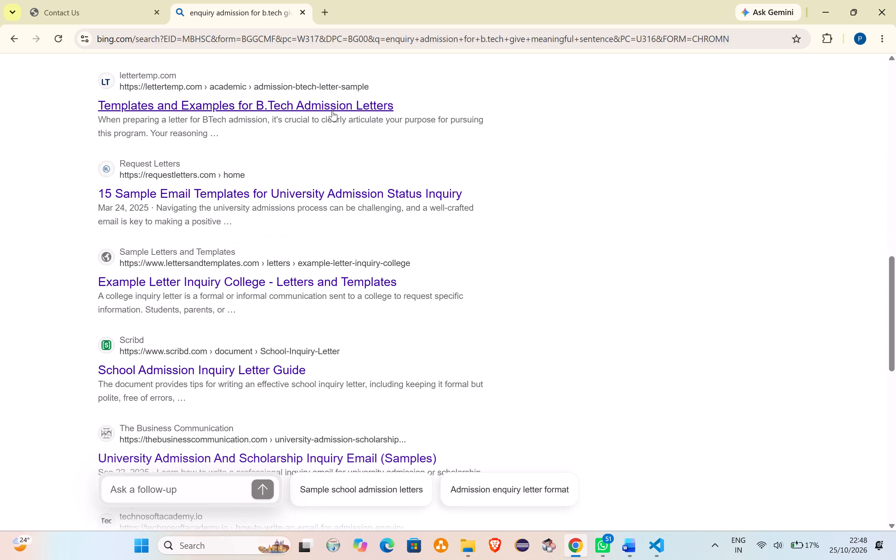
pyautogui.click(306, 15)
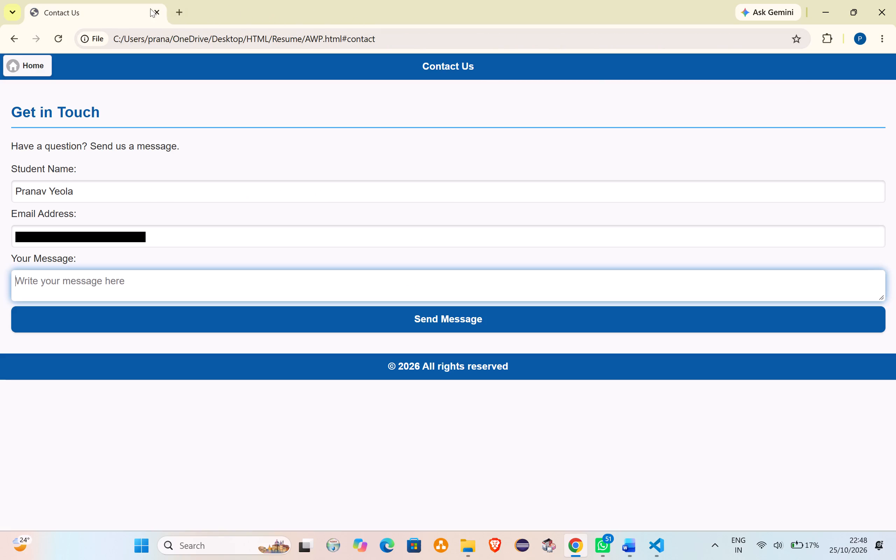
# Delete the Admission Enquiry Email entry from the browsing history and return to the Contact Us form.
pyautogui.click(176, 15)
pyautogui.click(183, 44)
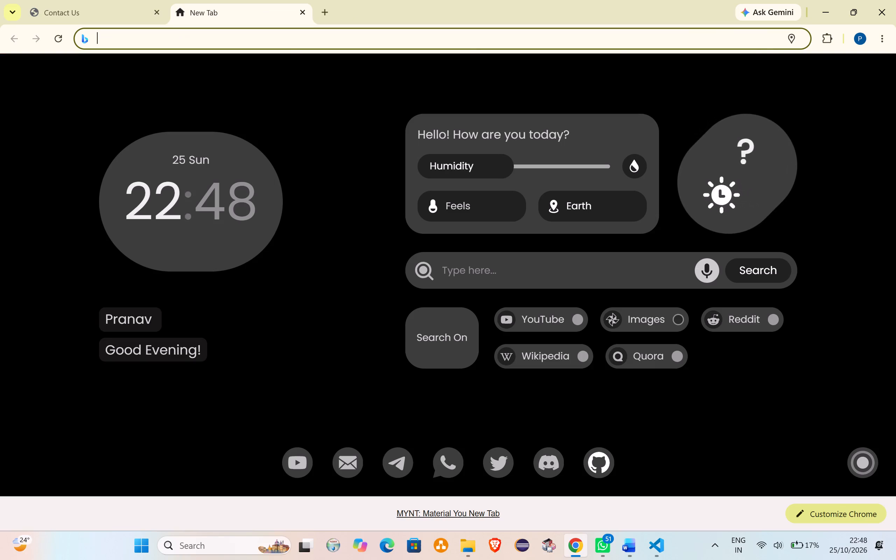
pyautogui.click(880, 35)
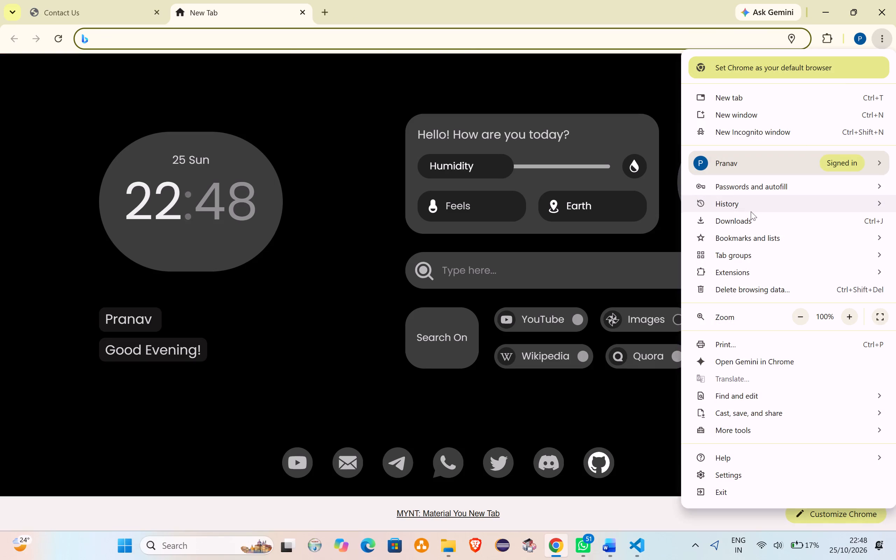
pyautogui.click(748, 206)
pyautogui.click(663, 206)
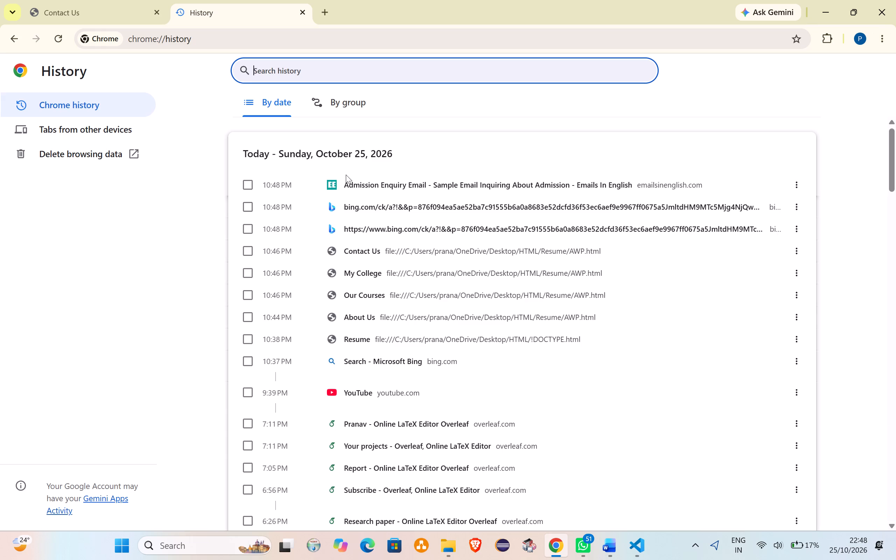
pyautogui.click(248, 185)
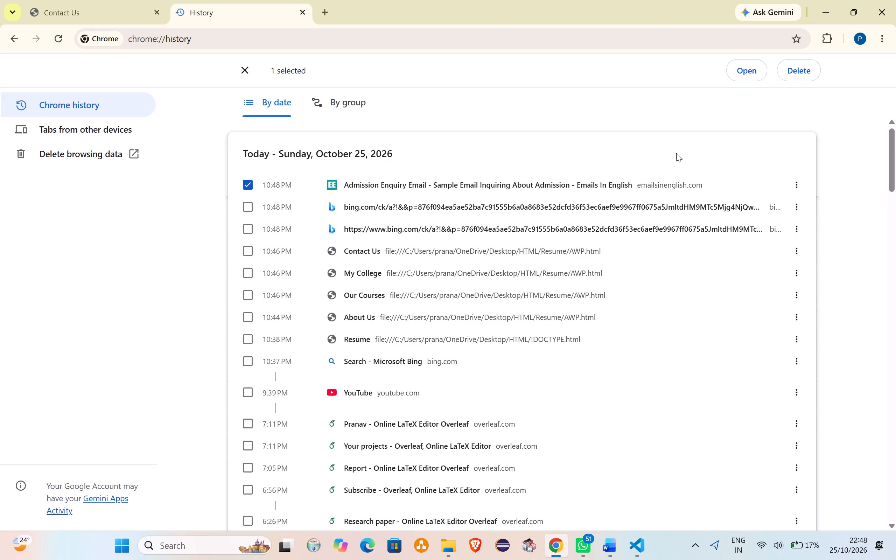
pyautogui.click(792, 72)
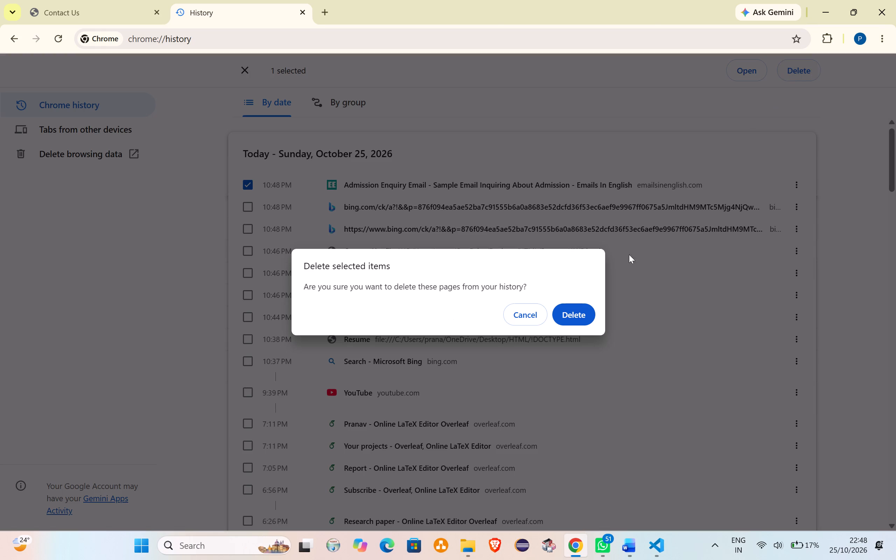
pyautogui.click(584, 308)
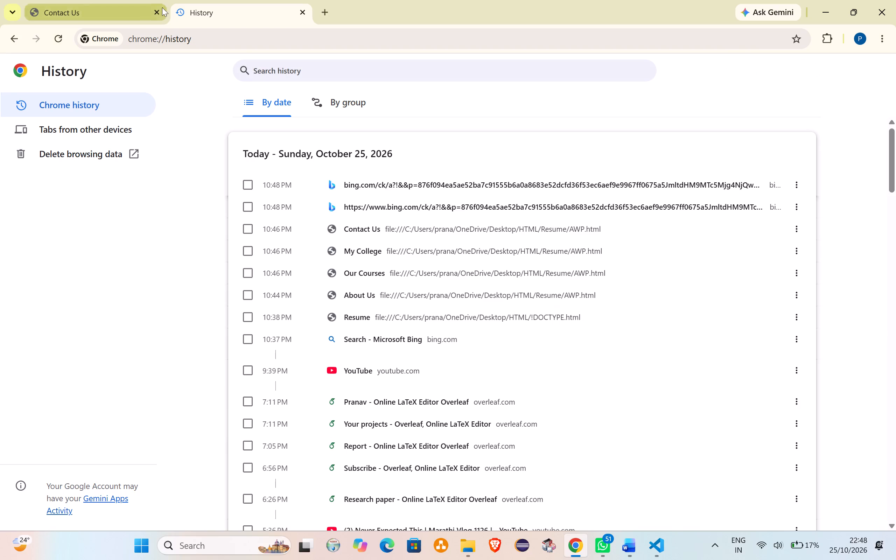
pyautogui.click(301, 12)
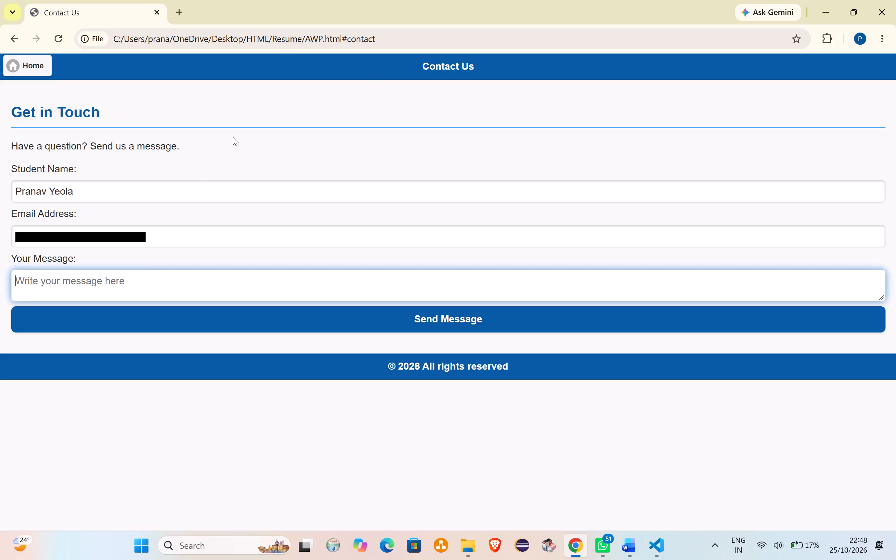
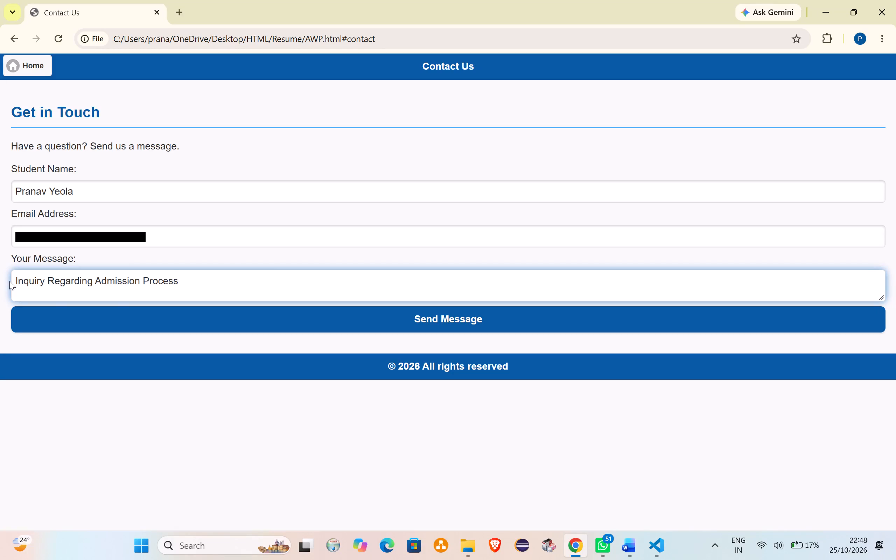
# Edit the message in the Contact Us form to read "Enquiry Regarding Admission Process for B.tech".
pyautogui.click(19, 287)
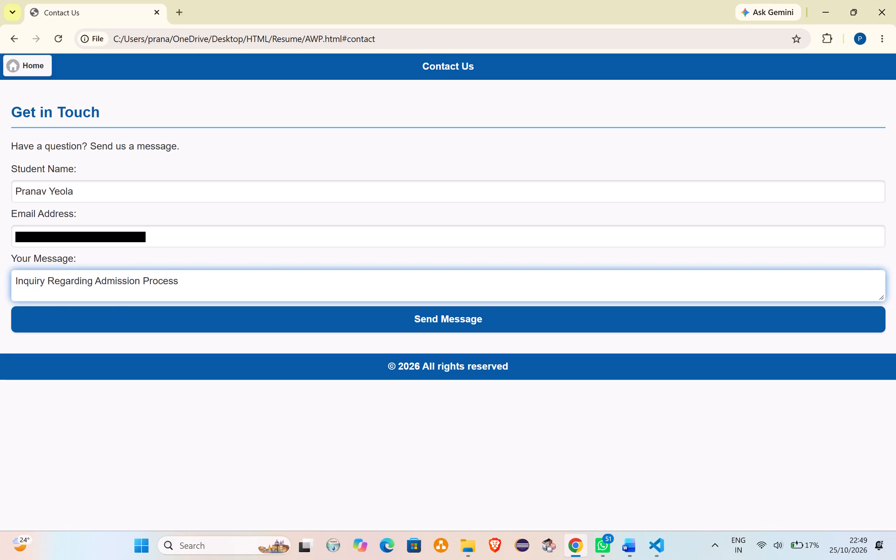
pyautogui.press('BackSpace')
pyautogui.hotkey('shift', 'e')
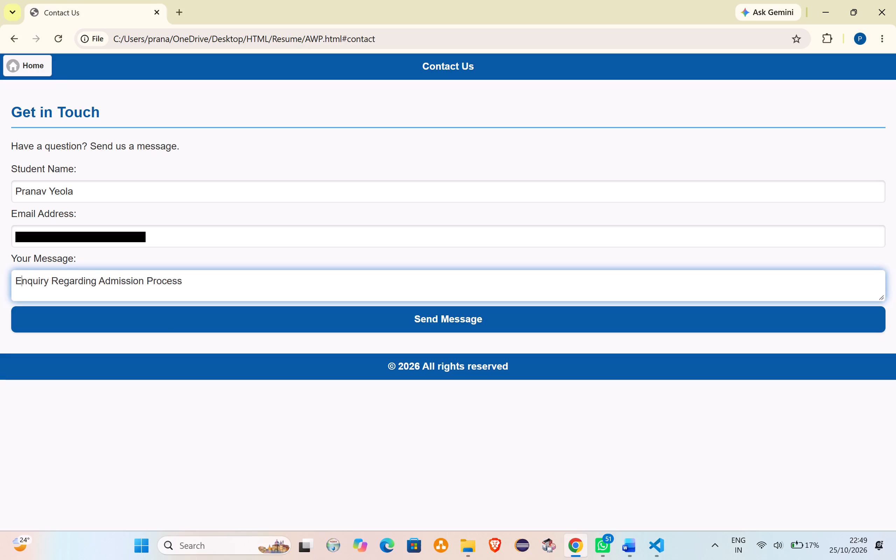
pyautogui.click(252, 281)
pyautogui.press('space')
pyautogui.write('for')
pyautogui.press('space')
pyautogui.hotkey('shift', 'b')
pyautogui.write('.tech')
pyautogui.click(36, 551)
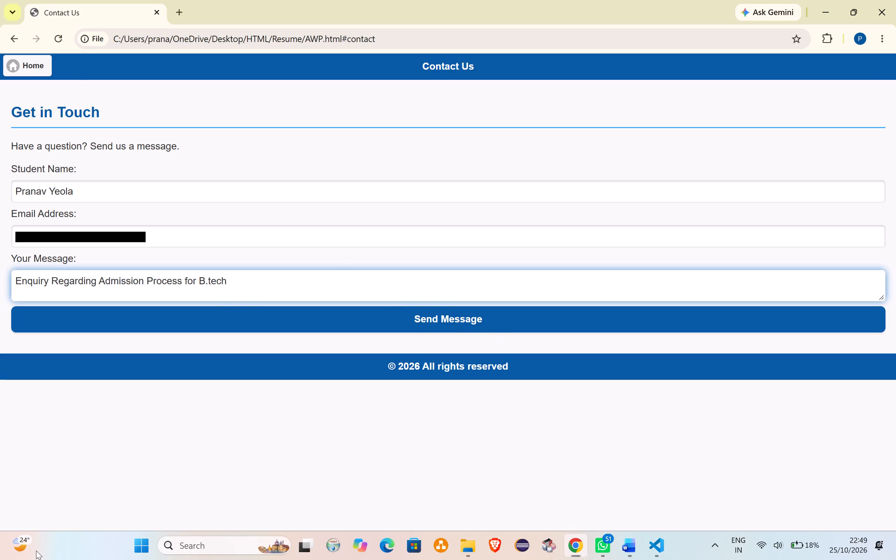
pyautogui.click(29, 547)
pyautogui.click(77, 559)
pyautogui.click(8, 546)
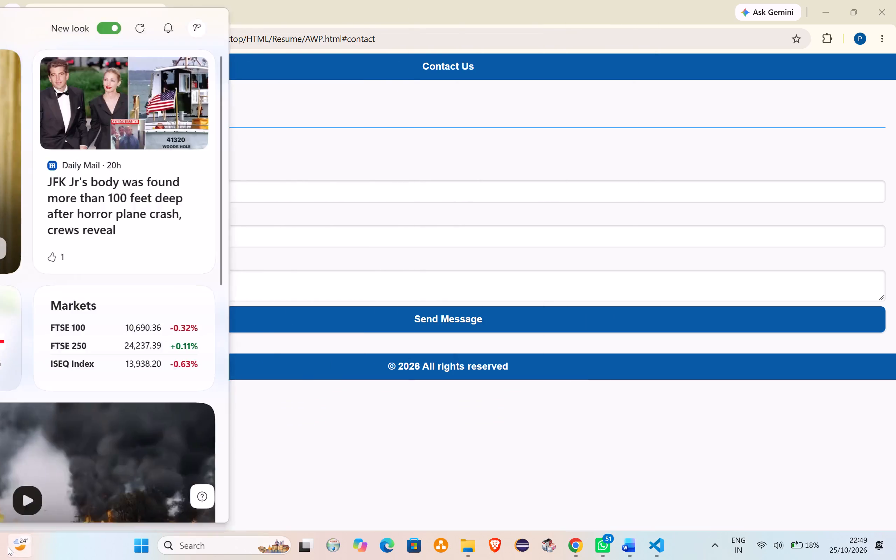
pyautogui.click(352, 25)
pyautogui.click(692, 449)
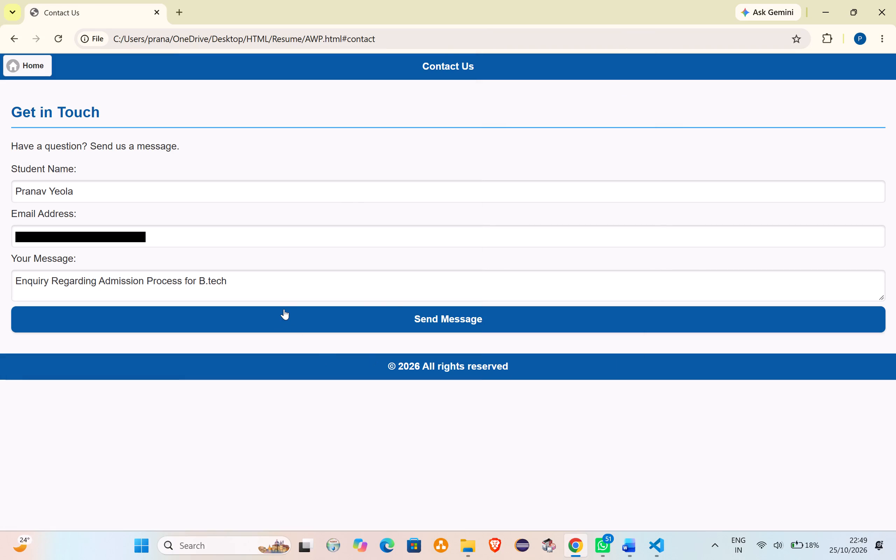
# Submit the completed Contact Us form.
pyautogui.click(405, 310)
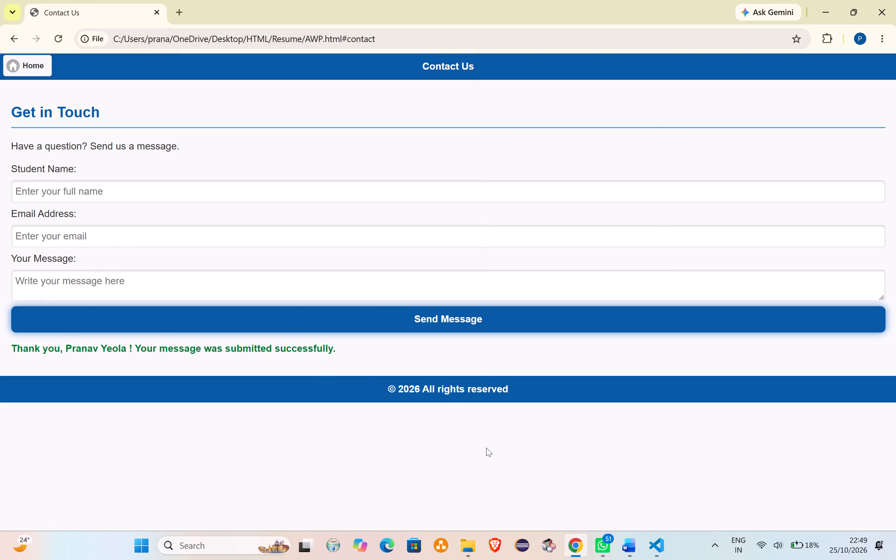
# Capture the Contact Us page after submission, from its header through its footer, and copy the screenshot.
pyautogui.press('shift+super+s')
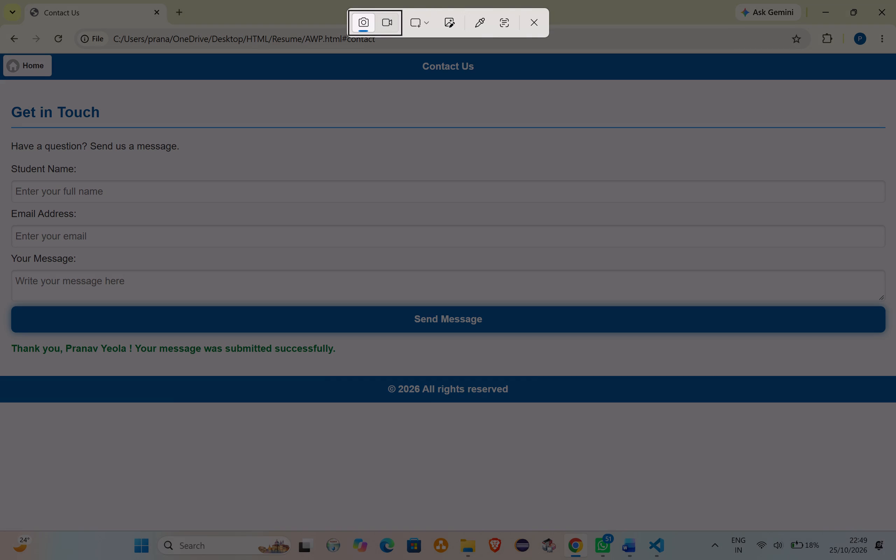
pyautogui.moveTo(0, 54); pyautogui.dragTo(359, 295)
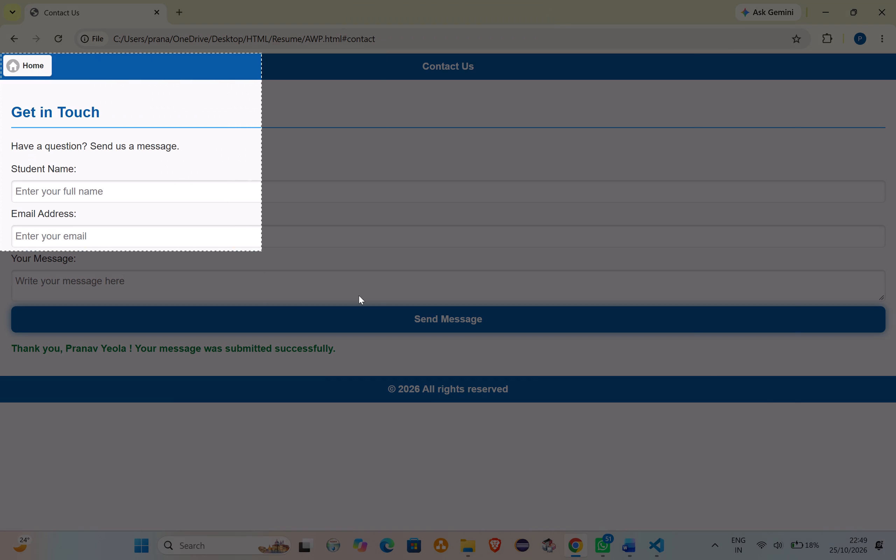
pyautogui.moveTo(359, 295); pyautogui.dragTo(895, 398)
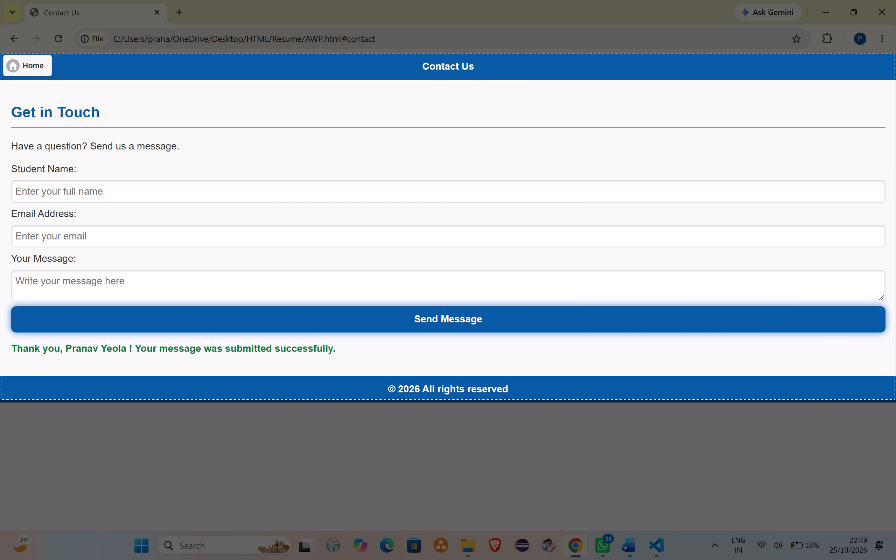
pyautogui.moveTo(895, 398); pyautogui.dragTo(895, 401)
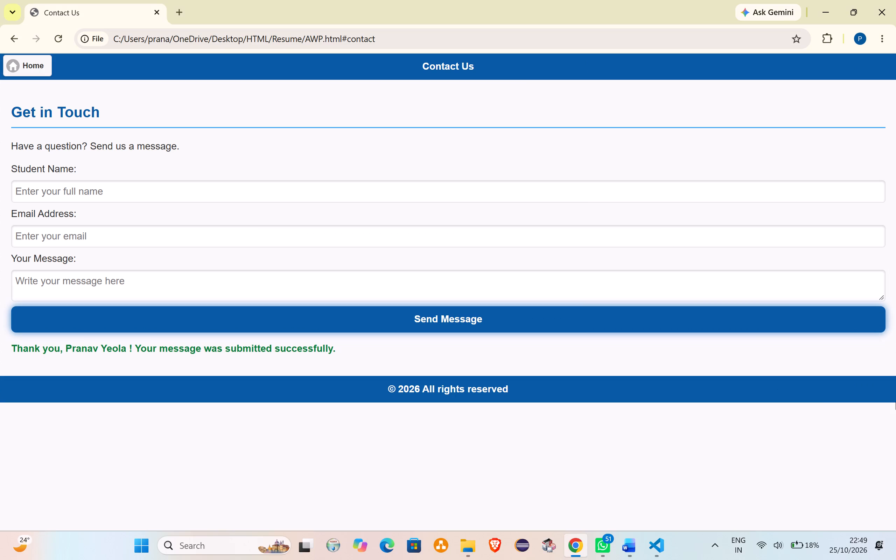
pyautogui.click(736, 366)
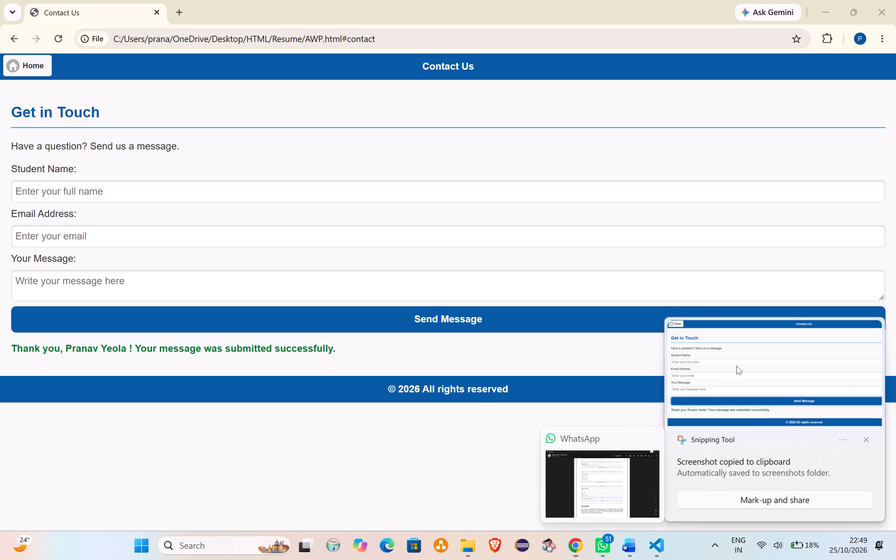
pyautogui.click(631, 237)
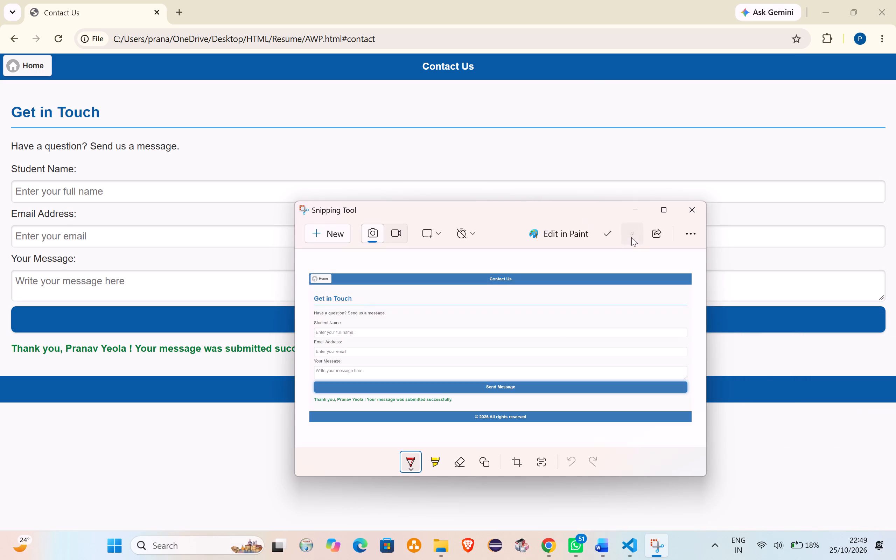
pyautogui.click(679, 215)
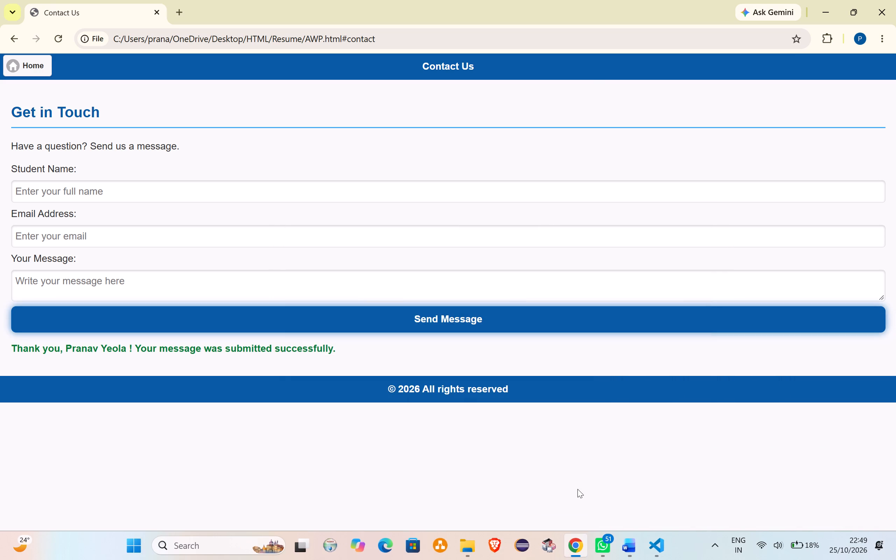
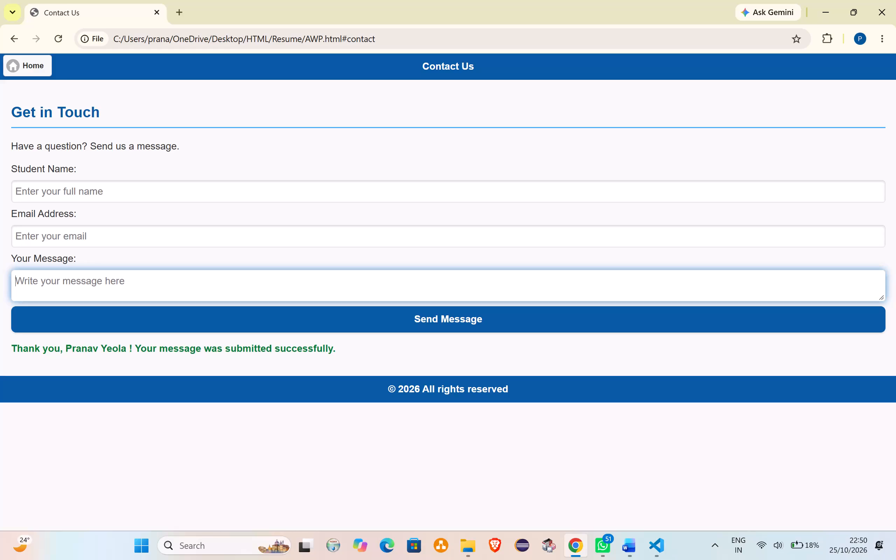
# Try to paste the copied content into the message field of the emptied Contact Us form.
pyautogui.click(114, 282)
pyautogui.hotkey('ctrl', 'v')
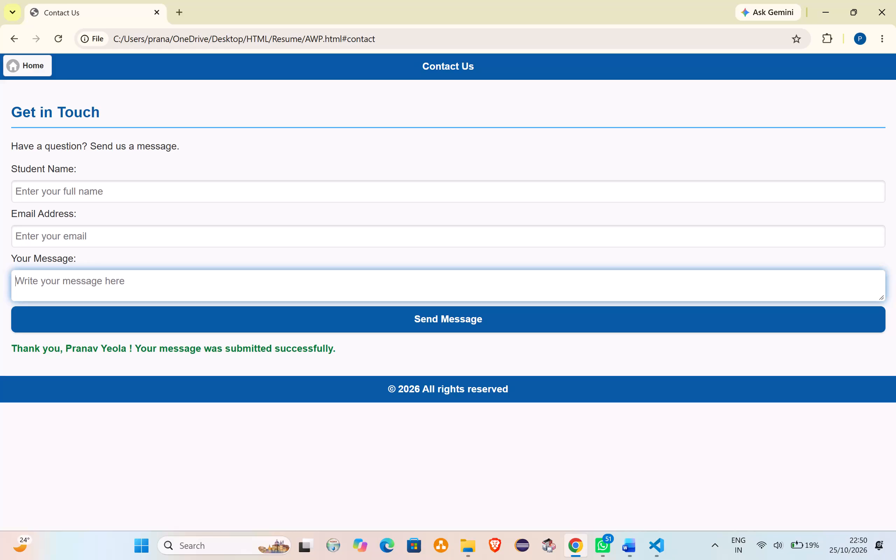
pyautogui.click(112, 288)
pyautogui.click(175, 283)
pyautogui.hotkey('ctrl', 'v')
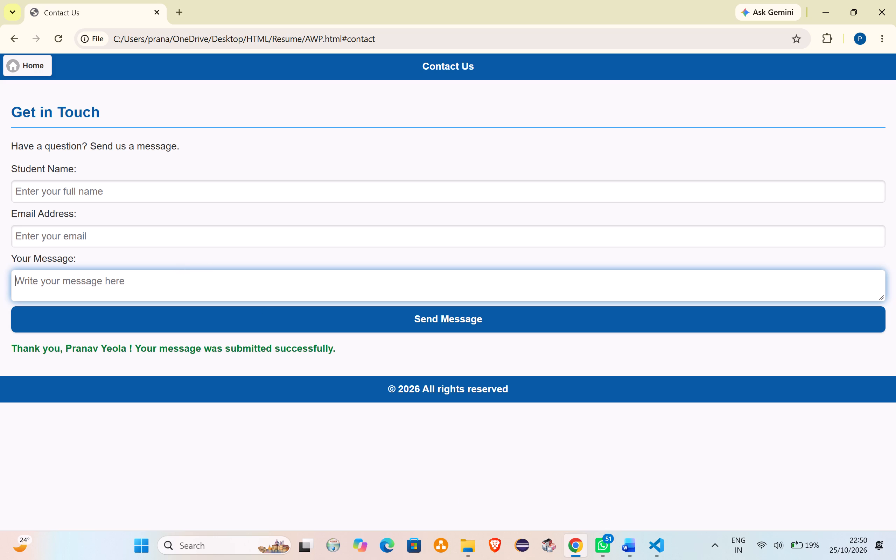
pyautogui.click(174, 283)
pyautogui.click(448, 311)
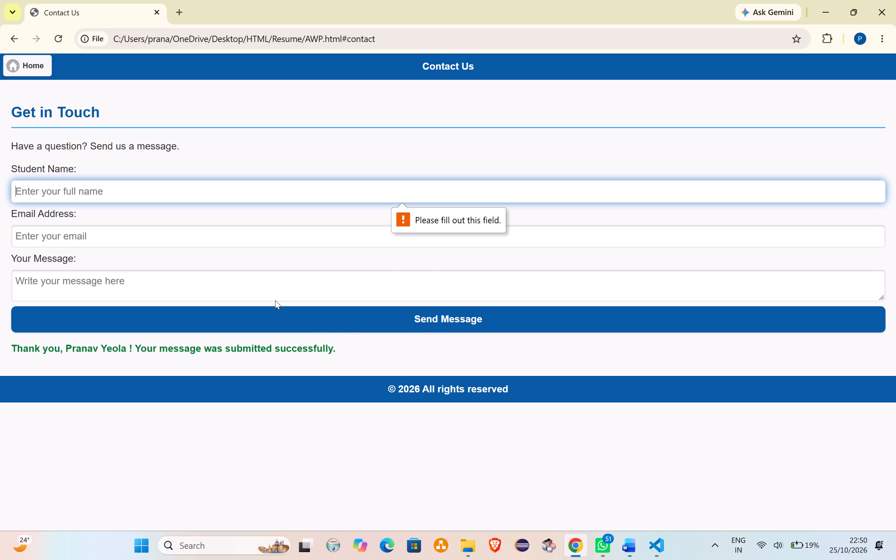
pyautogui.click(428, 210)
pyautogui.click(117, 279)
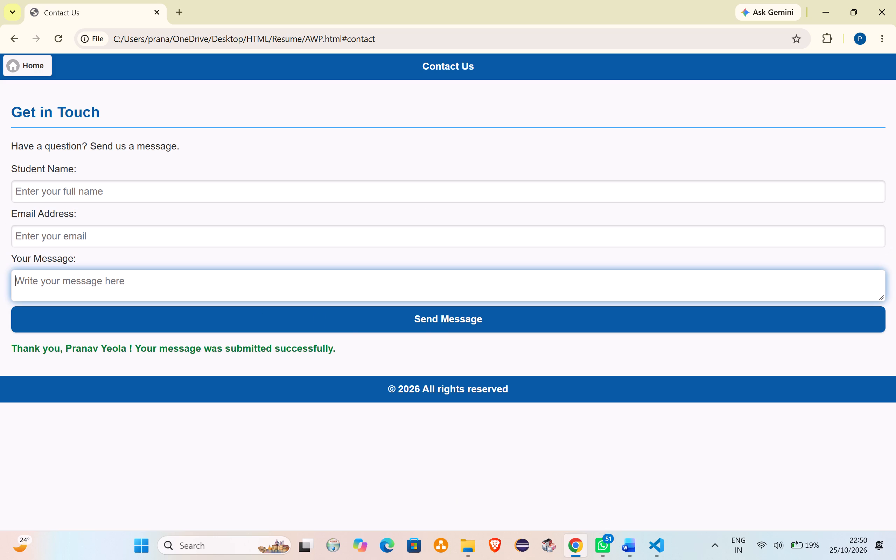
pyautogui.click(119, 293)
# Reload the Contact Us page and enter the student's full name in the blank form.
pyautogui.click(56, 43)
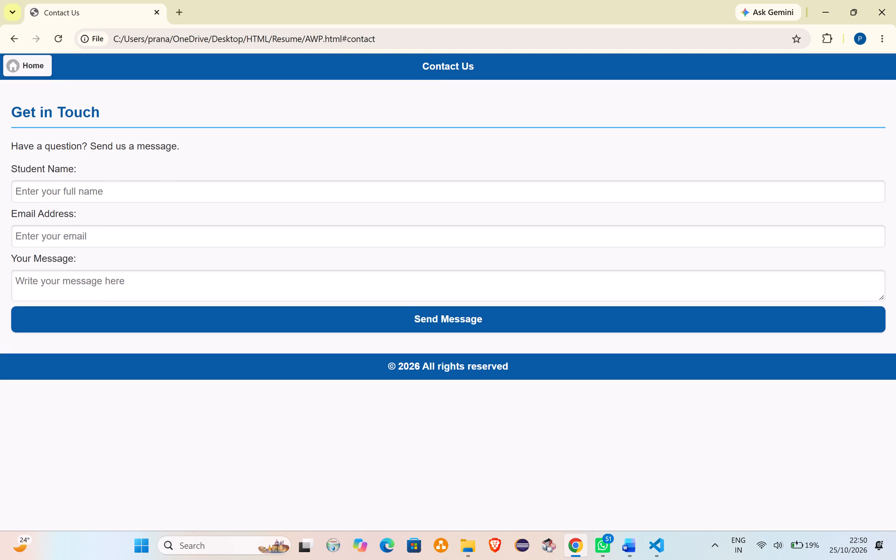
pyautogui.click(85, 197)
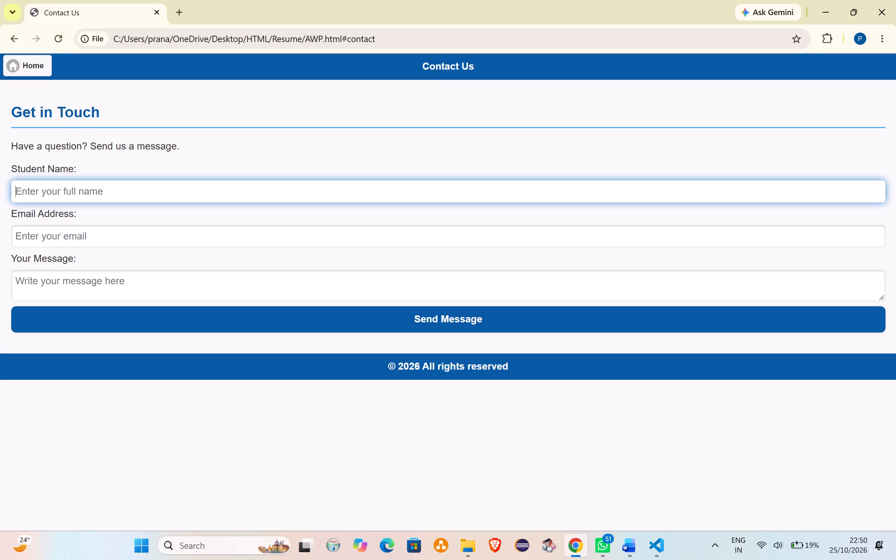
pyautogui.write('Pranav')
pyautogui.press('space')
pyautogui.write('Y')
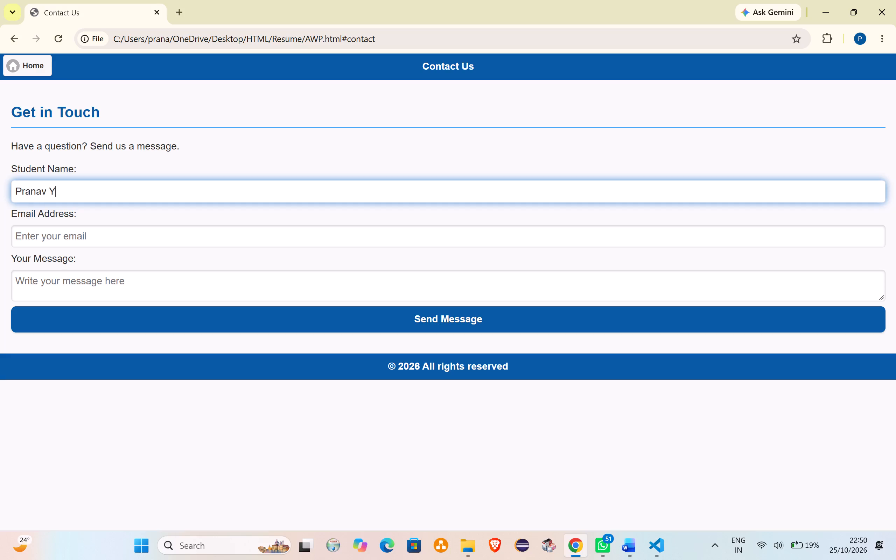
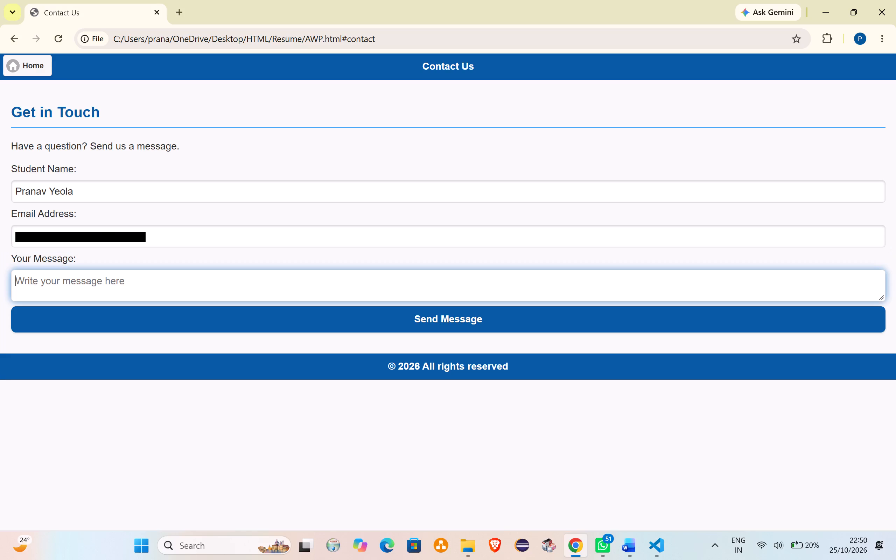
# Begin the Contact Us message with "Enquiry Regarding", capitalising both words.
pyautogui.hotkey('shift', 'e')
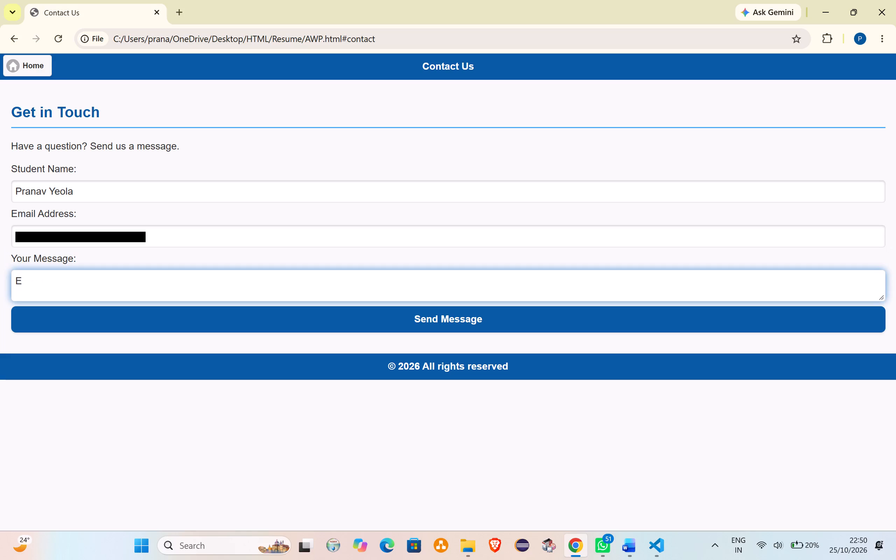
pyautogui.press('n')
pyautogui.write('quiry')
pyautogui.press('space')
pyautogui.write('regarding')
pyautogui.press('space')
pyautogui.press('Left')
pyautogui.press('Left')
pyautogui.press('Left')
pyautogui.press('Left')
pyautogui.press('Left')
pyautogui.press('Left')
pyautogui.press('Left')
pyautogui.press('Left')
pyautogui.press('Left')
pyautogui.press('BackSpace')
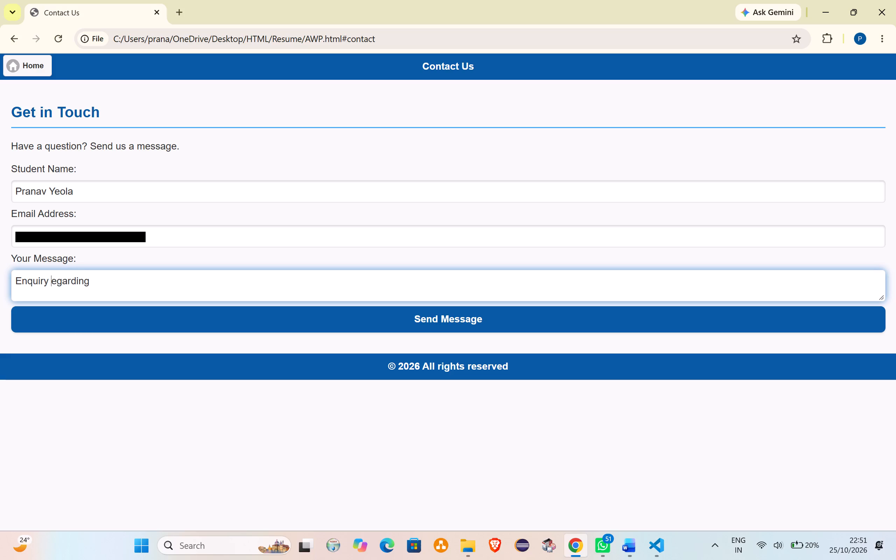
pyautogui.hotkey('shift', 'r')
pyautogui.press('Right')
pyautogui.press('Right')
pyautogui.press('Right')
pyautogui.press('Right')
pyautogui.press('Right')
pyautogui.press('Right')
pyautogui.press('Right')
pyautogui.press('Right')
pyautogui.press('Right')
# Complete the message with "Admission Process for B.tech" and send the Contact Us form.
pyautogui.write('Admission')
pyautogui.press('space')
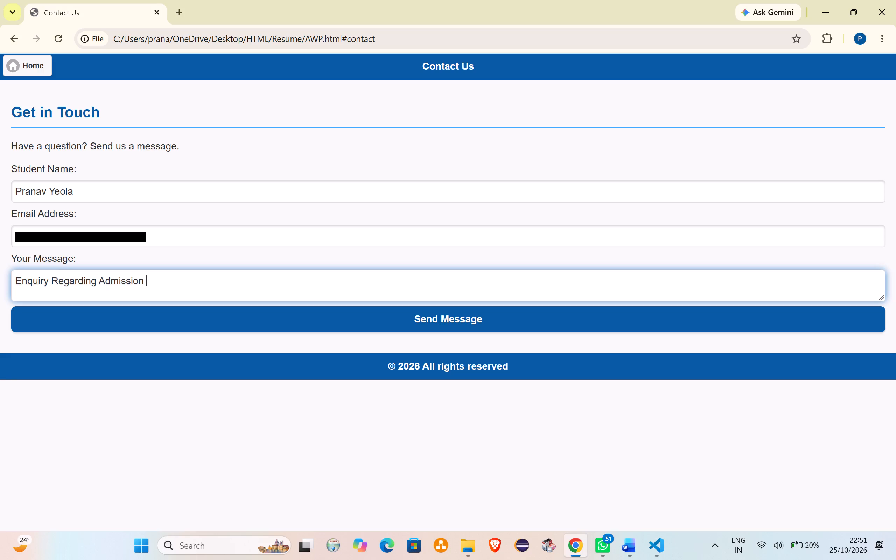
pyautogui.write('Process')
pyautogui.press('space')
pyautogui.write('for')
pyautogui.press('space')
pyautogui.hotkey('shift', 'b')
pyautogui.write('.tech')
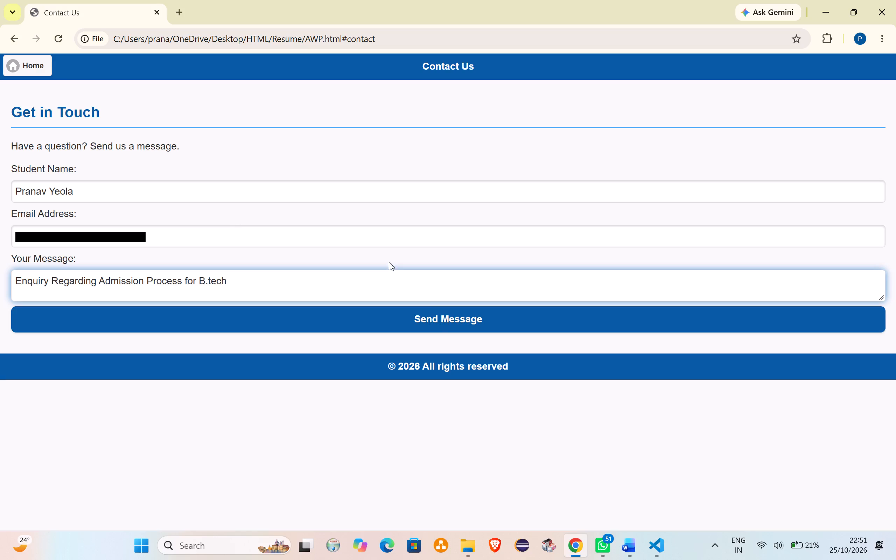
pyautogui.click(436, 322)
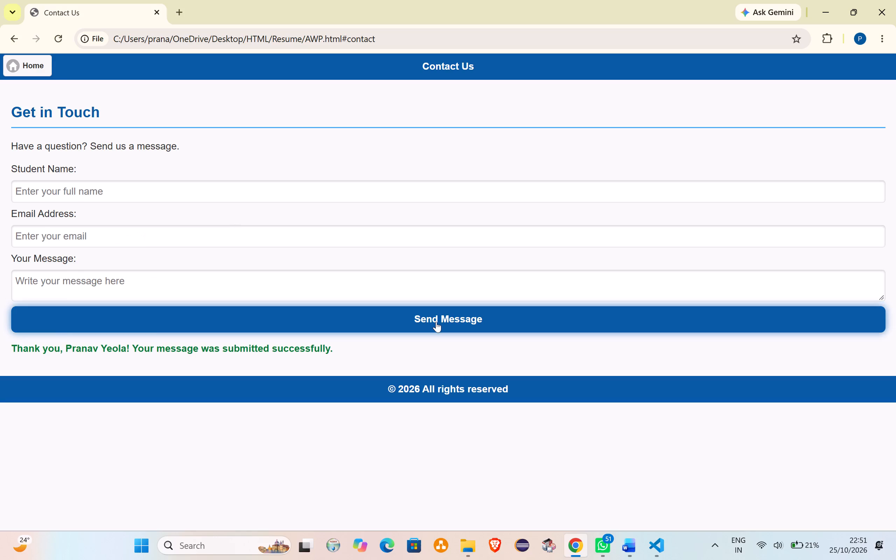
pyautogui.click(468, 551)
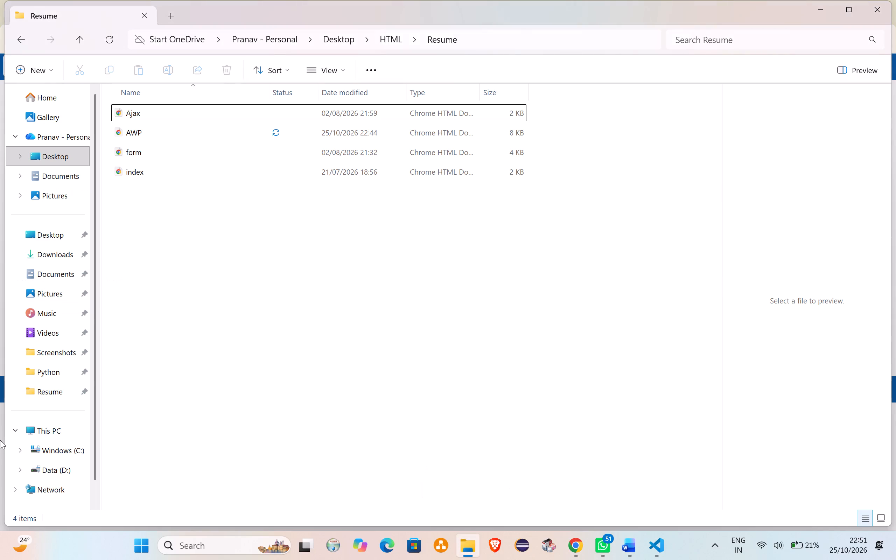
pyautogui.click(64, 356)
pyautogui.moveTo(714, 159); pyautogui.dragTo(715, 343)
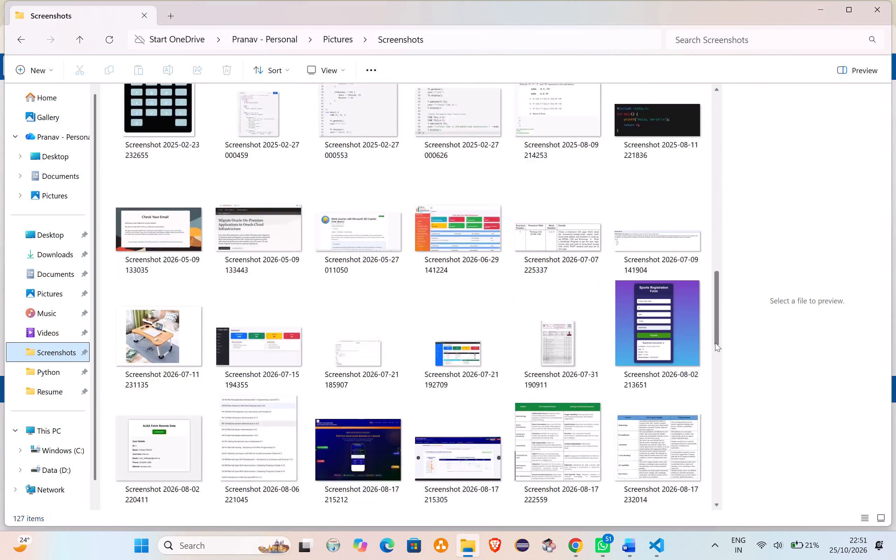
pyautogui.moveTo(715, 343); pyautogui.dragTo(725, 508)
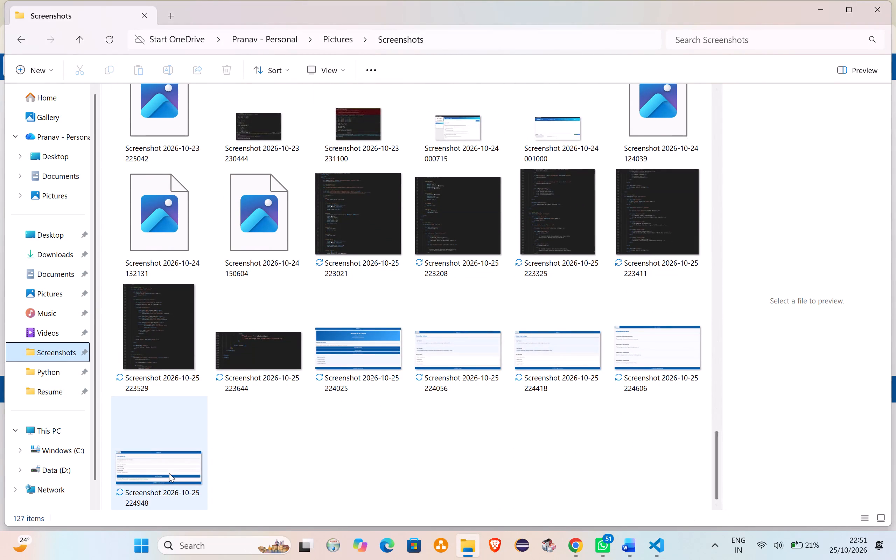
pyautogui.click(169, 474)
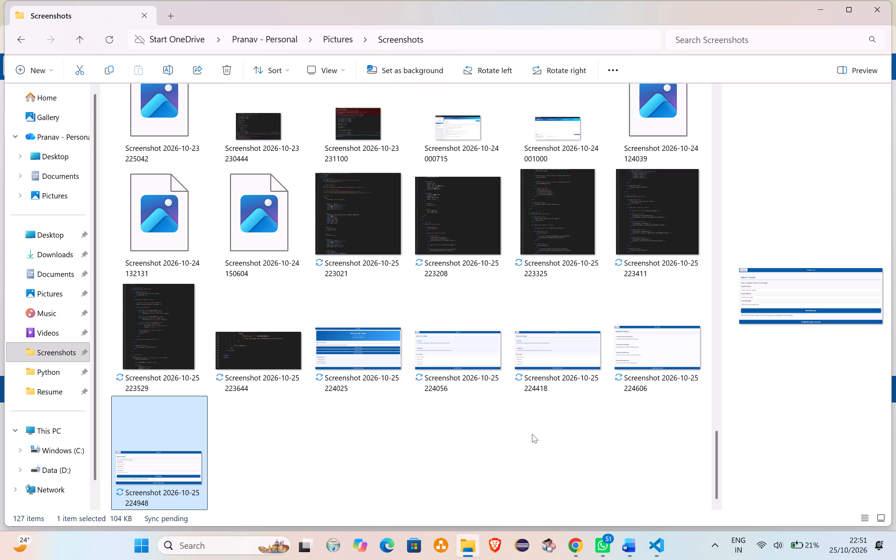
pyautogui.hotkey('ctrl', 'c')
pyautogui.click(883, 4)
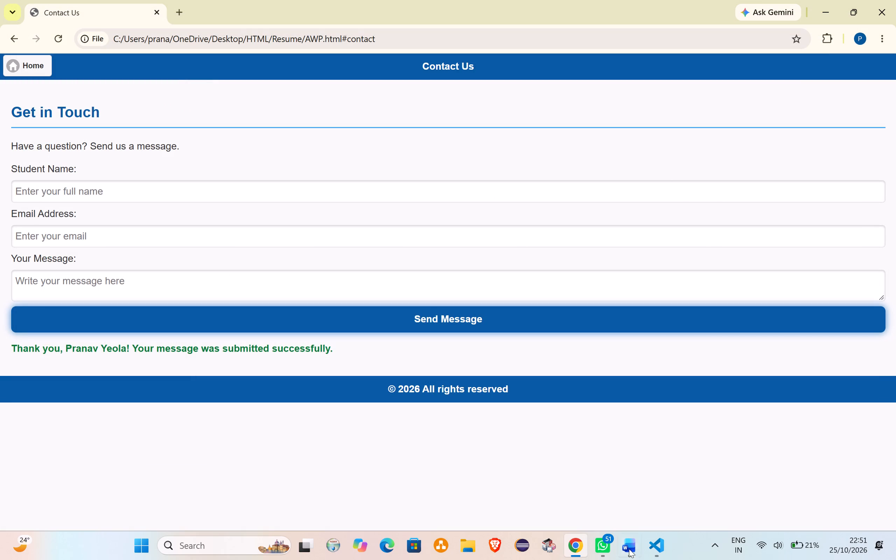
# Switch to Word and paste the Contact Us screenshot below the Our Courses image, separated by a blank line.
pyautogui.click(631, 552)
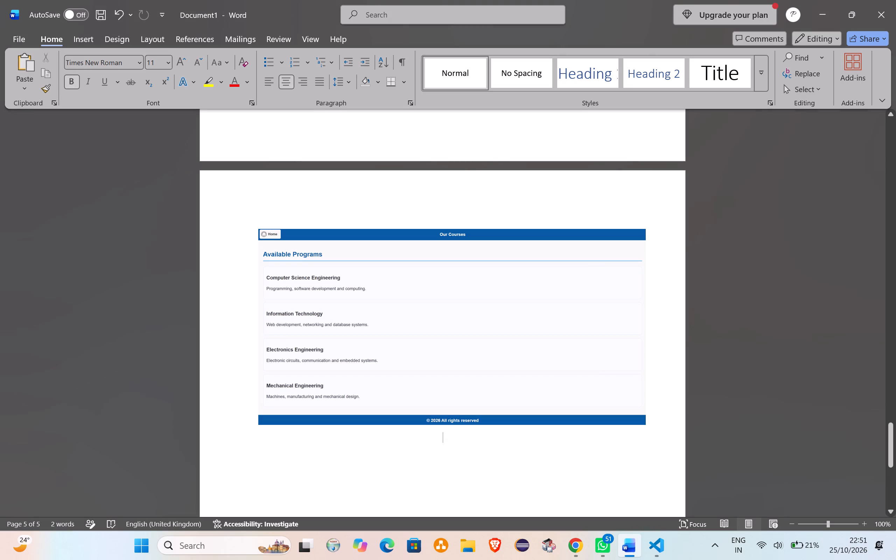
pyautogui.hotkey('ctrl', 'v')
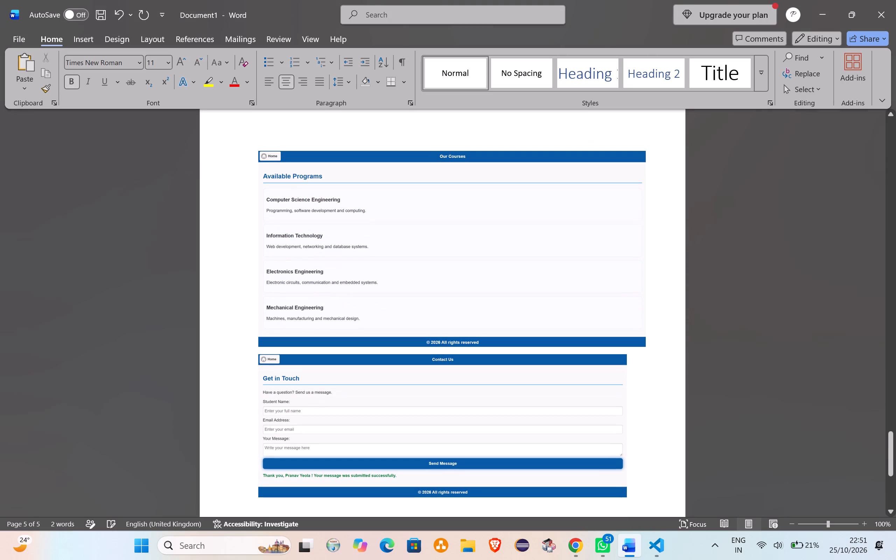
pyautogui.click(665, 332)
pyautogui.press('Return')
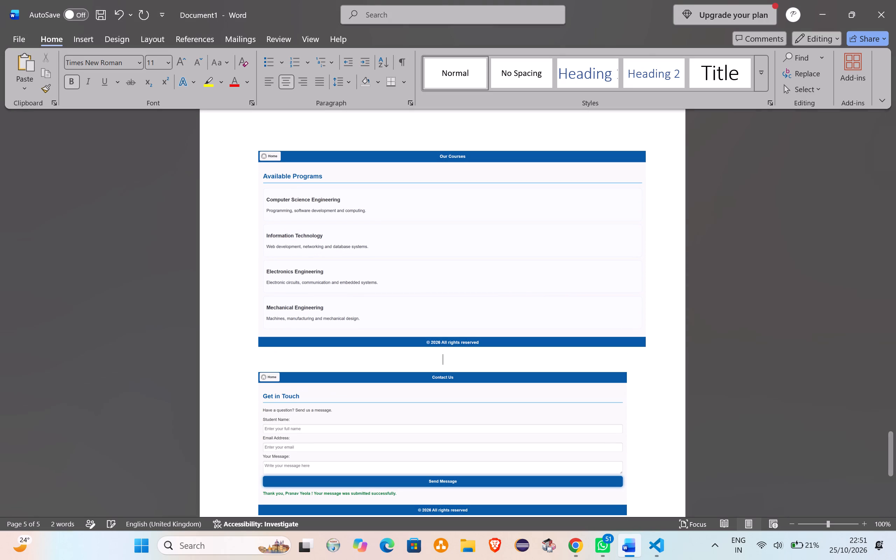
# Enlarge the pasted Contact Us screenshot to about the width of the Our Courses image and stretch its height slightly.
pyautogui.click(403, 418)
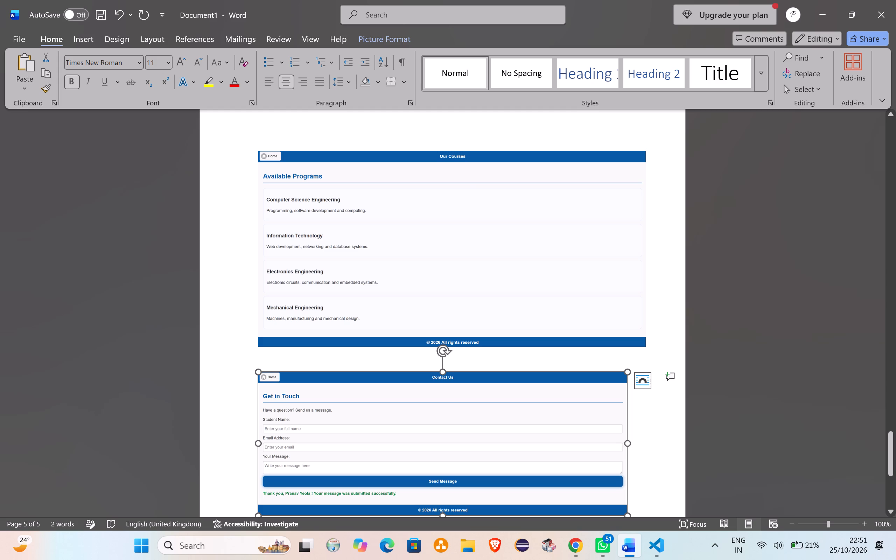
pyautogui.moveTo(631, 443); pyautogui.dragTo(649, 446)
pyautogui.scroll(-5, 618, 426)
pyautogui.moveTo(453, 368); pyautogui.dragTo(453, 392)
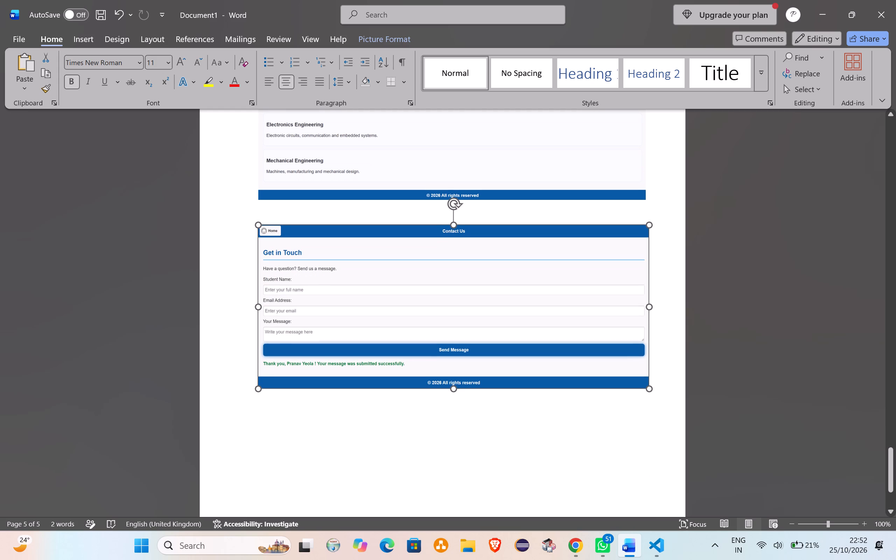
pyautogui.moveTo(453, 392); pyautogui.dragTo(454, 398)
pyautogui.click(467, 452)
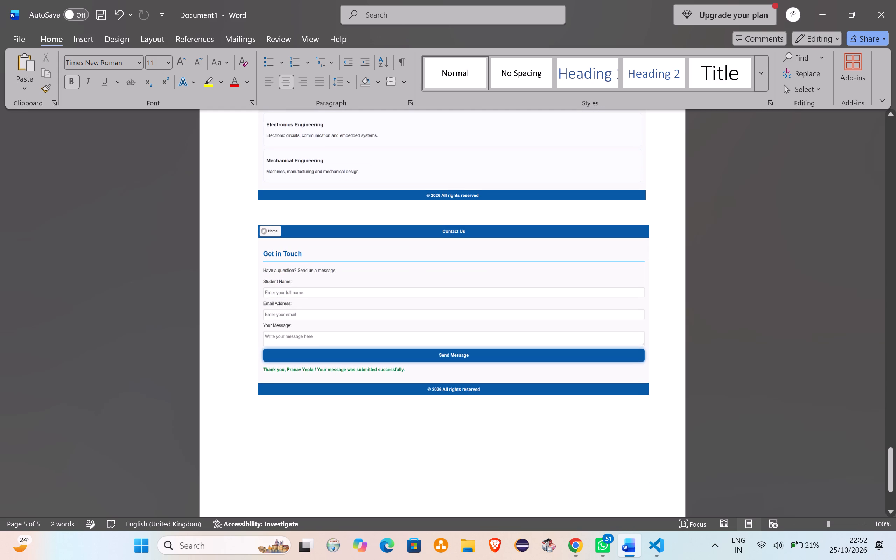
# Switch to Visual Studio Code and close it.
pyautogui.click(659, 546)
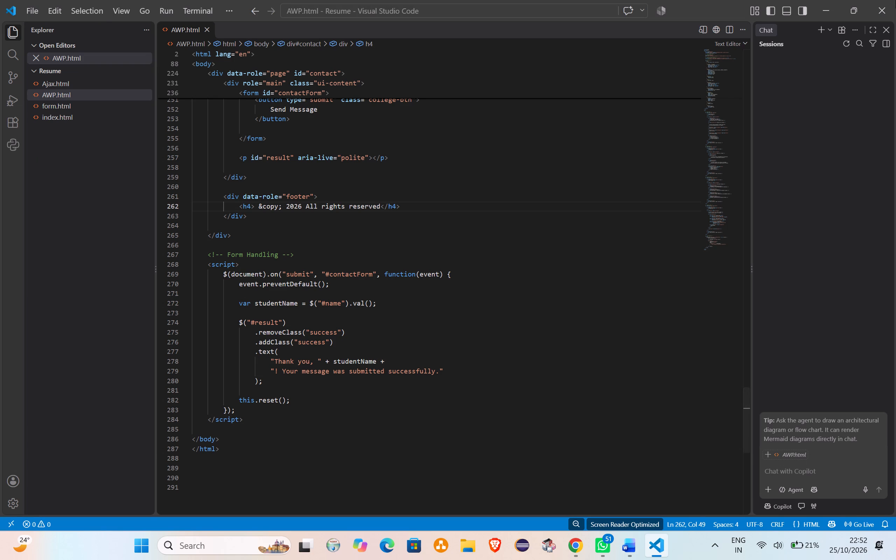
pyautogui.click(895, 0)
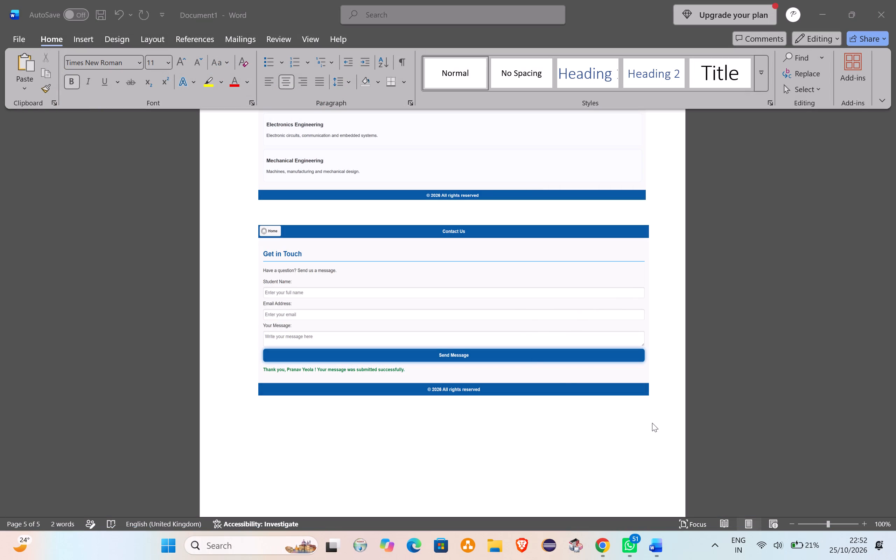
pyautogui.scroll(15, 428, 347)
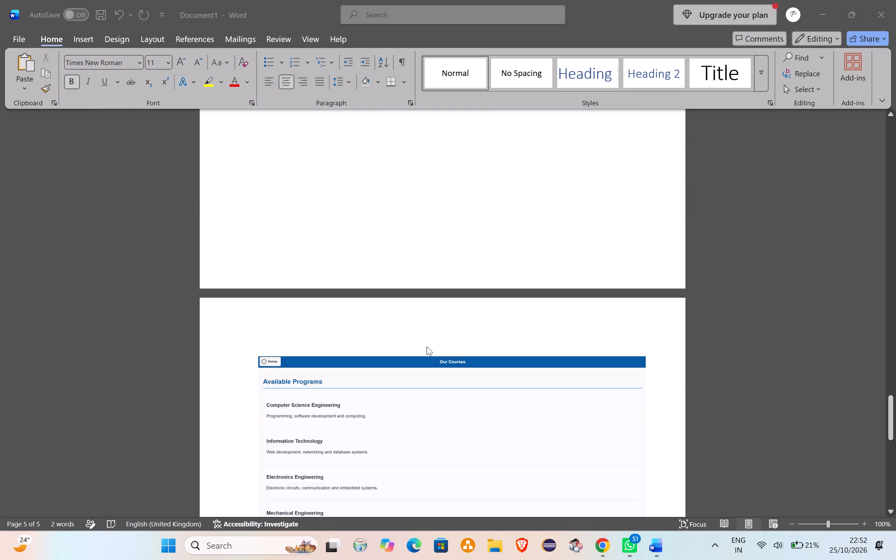
pyautogui.scroll(20, 427, 346)
pyautogui.scroll(8, 427, 346)
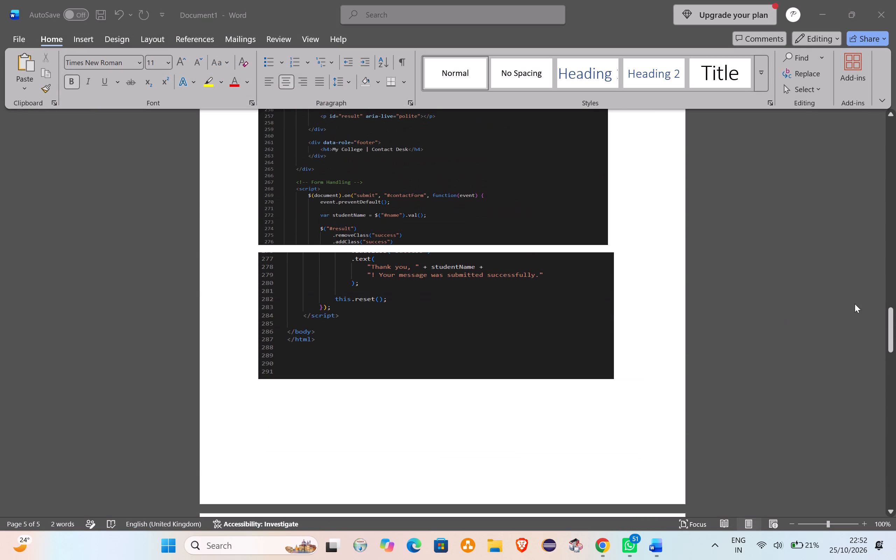
pyautogui.scroll(-14, 694, 166)
pyautogui.scroll(-2, 720, 177)
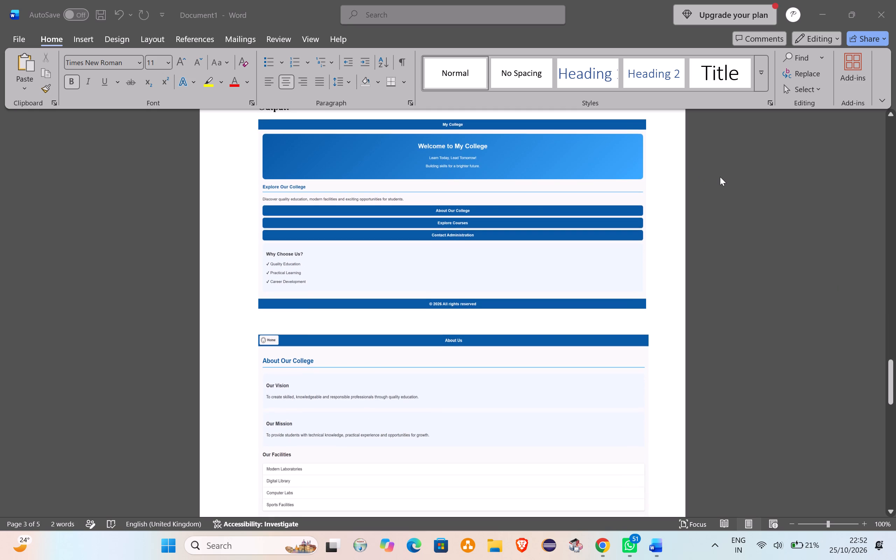
pyautogui.scroll(-15, 720, 177)
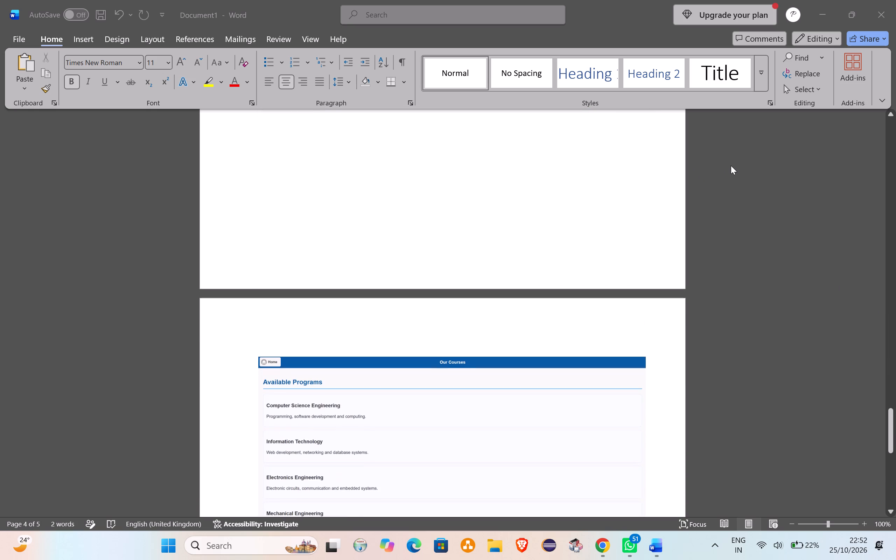
pyautogui.scroll(-7, 731, 166)
pyautogui.scroll(-3, 885, 412)
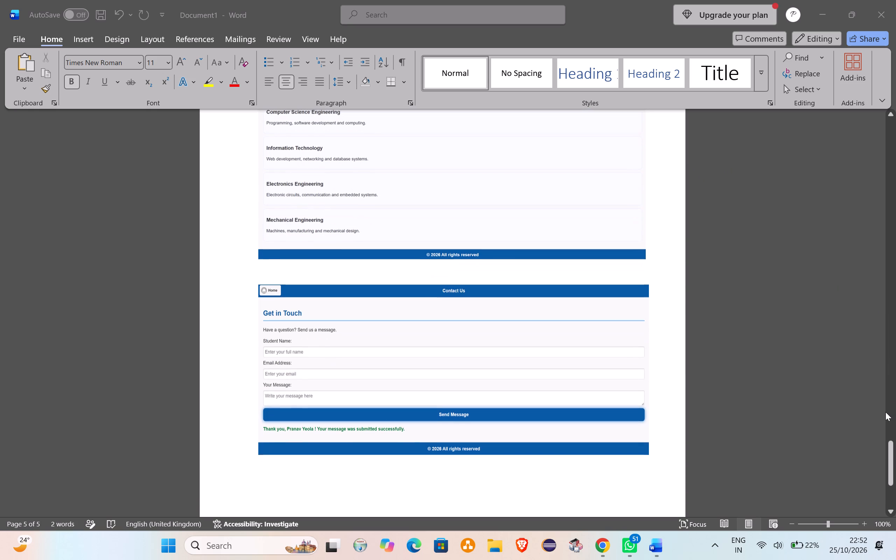